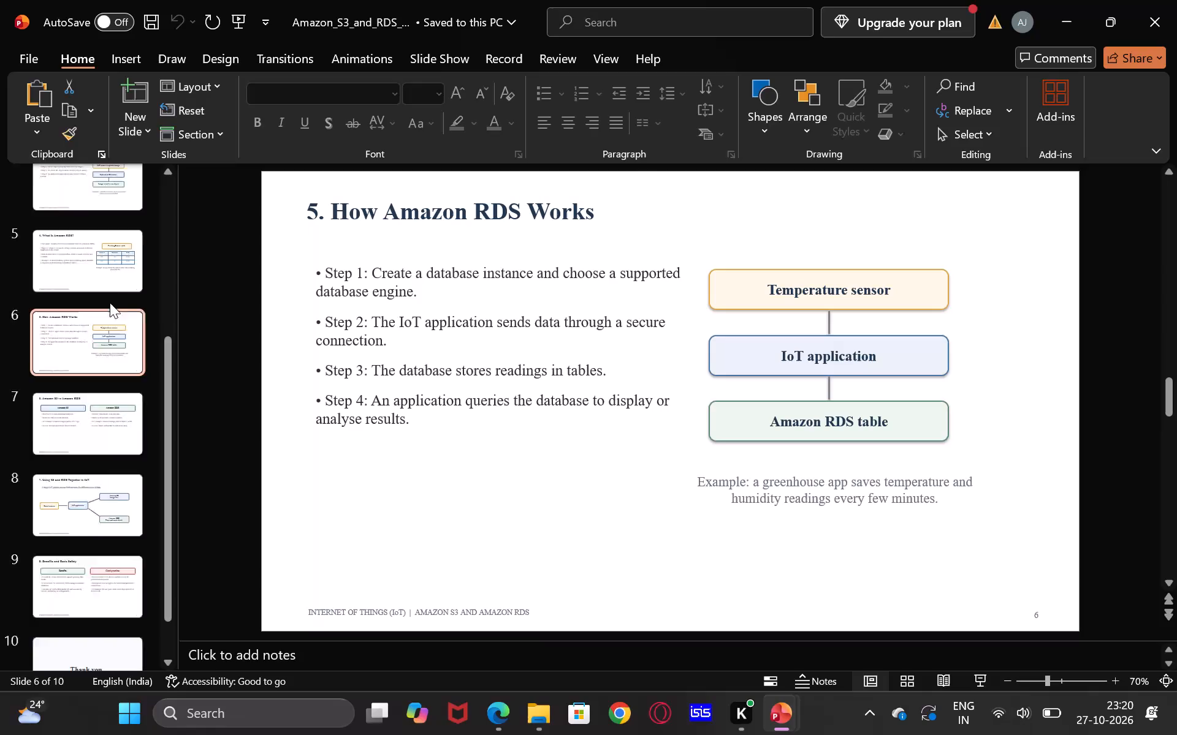
Review the Amazon S3 and RDS slides, going backwards through the deck to the WEB SERVICES title slide.
left_click(97, 415)
left_click(92, 344)
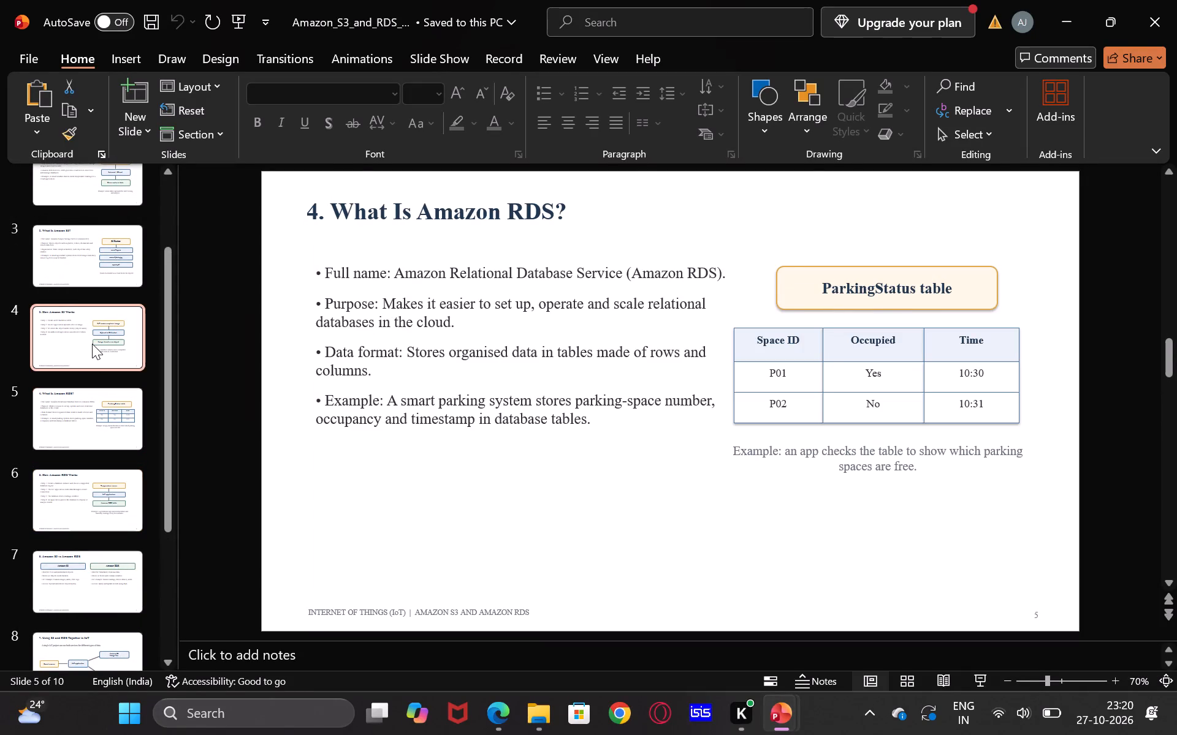
scroll(92, 344, "up", 2)
left_click(86, 366)
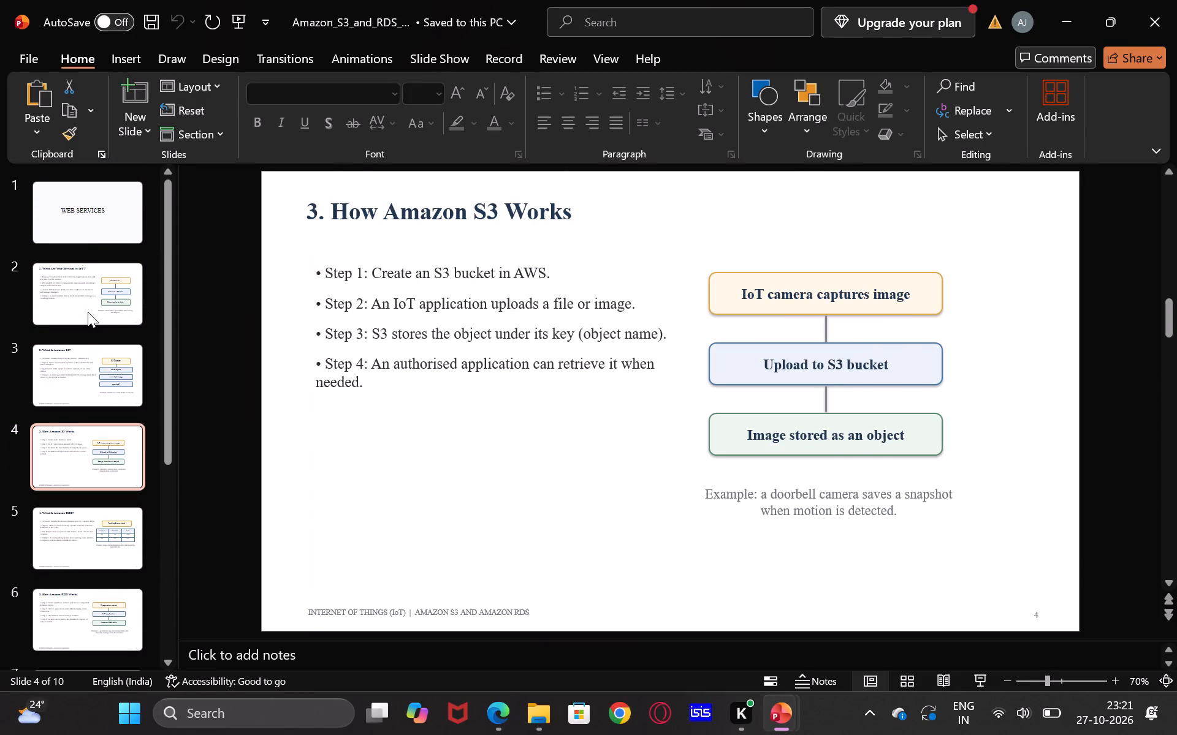
left_click(88, 303)
left_click(84, 371)
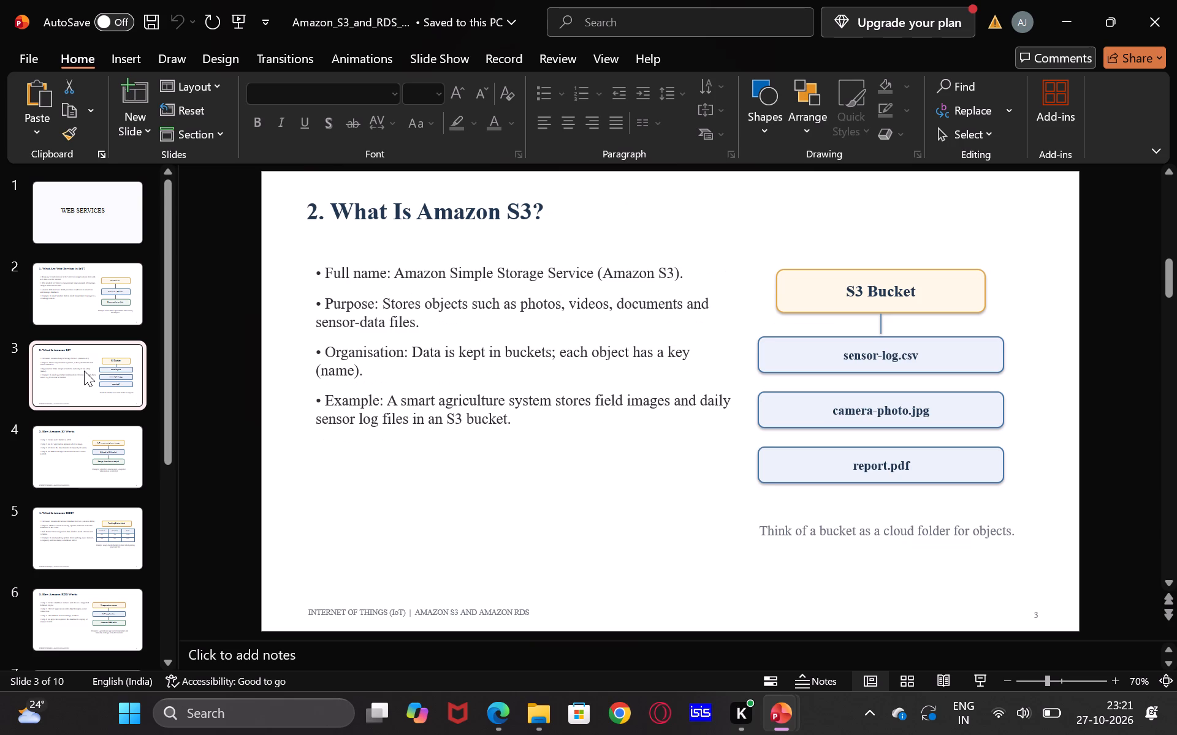
left_click(90, 310)
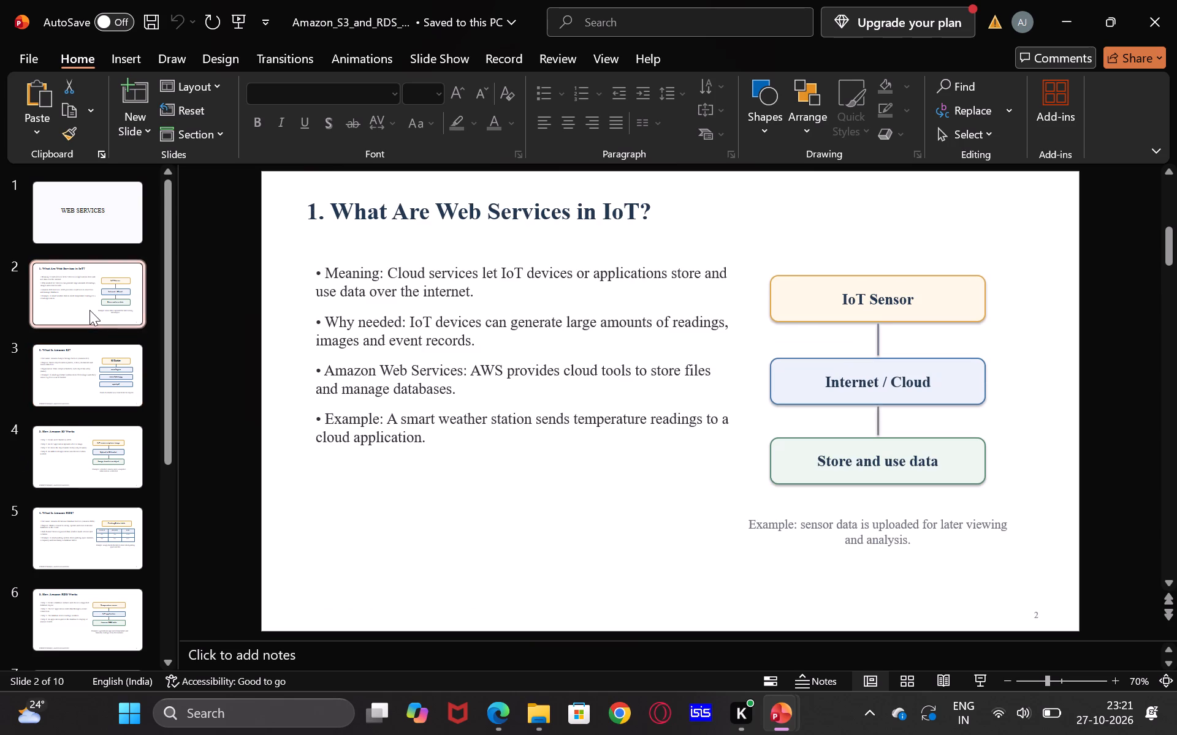
left_click(88, 232)
Save the Amazon S3 and RDS presentation.
key("ctrl+s")
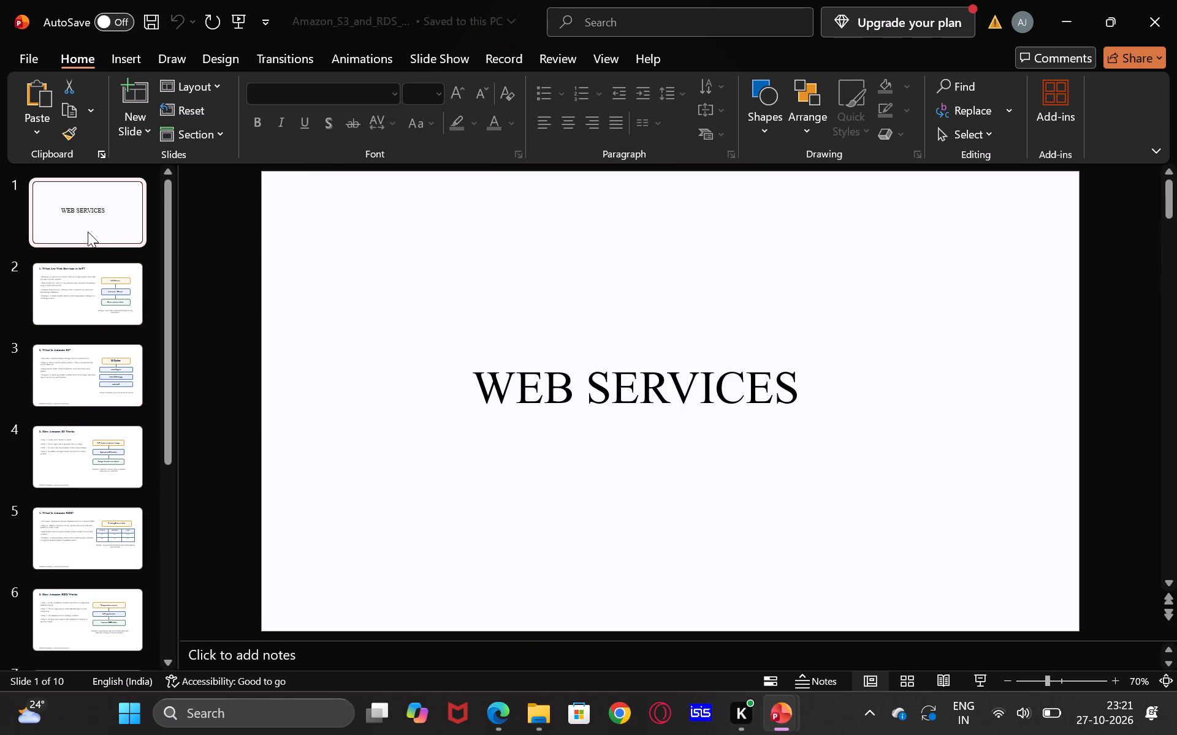
left_click(1061, 13)
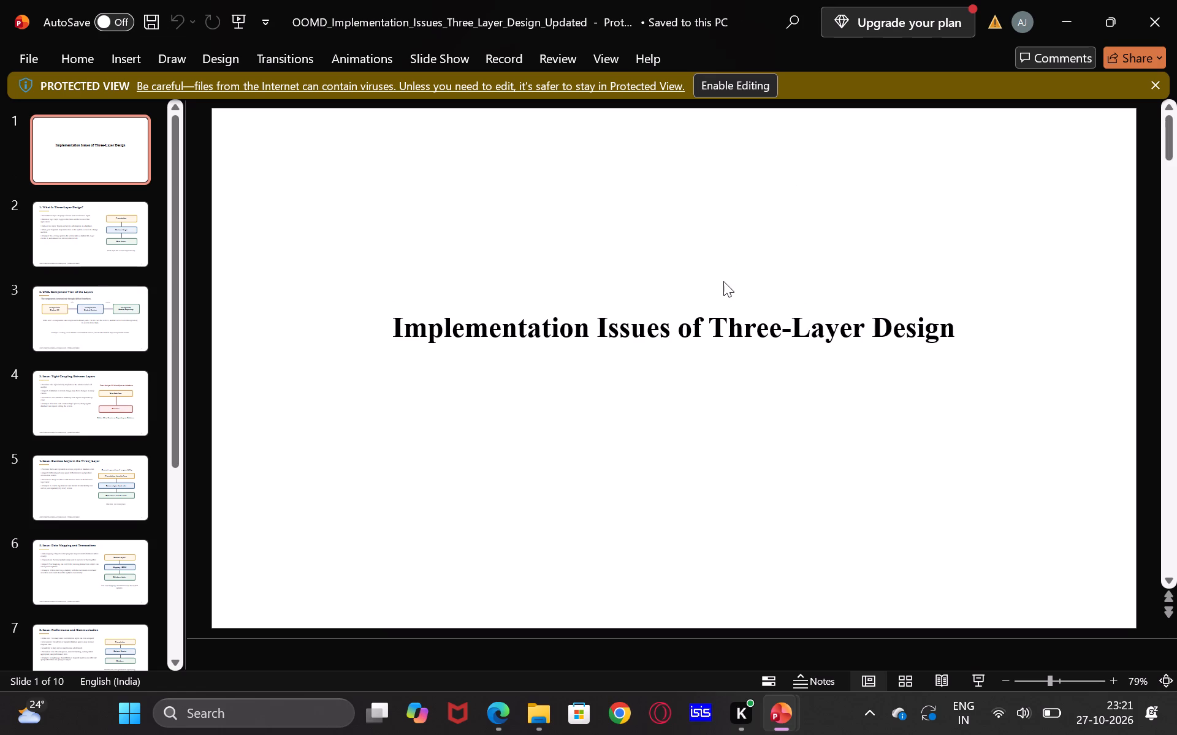
Go to slide 2, "What Is Three-Layer Design?", and enable editing of the OOMD presentation.
scroll(639, 396, "down", 1)
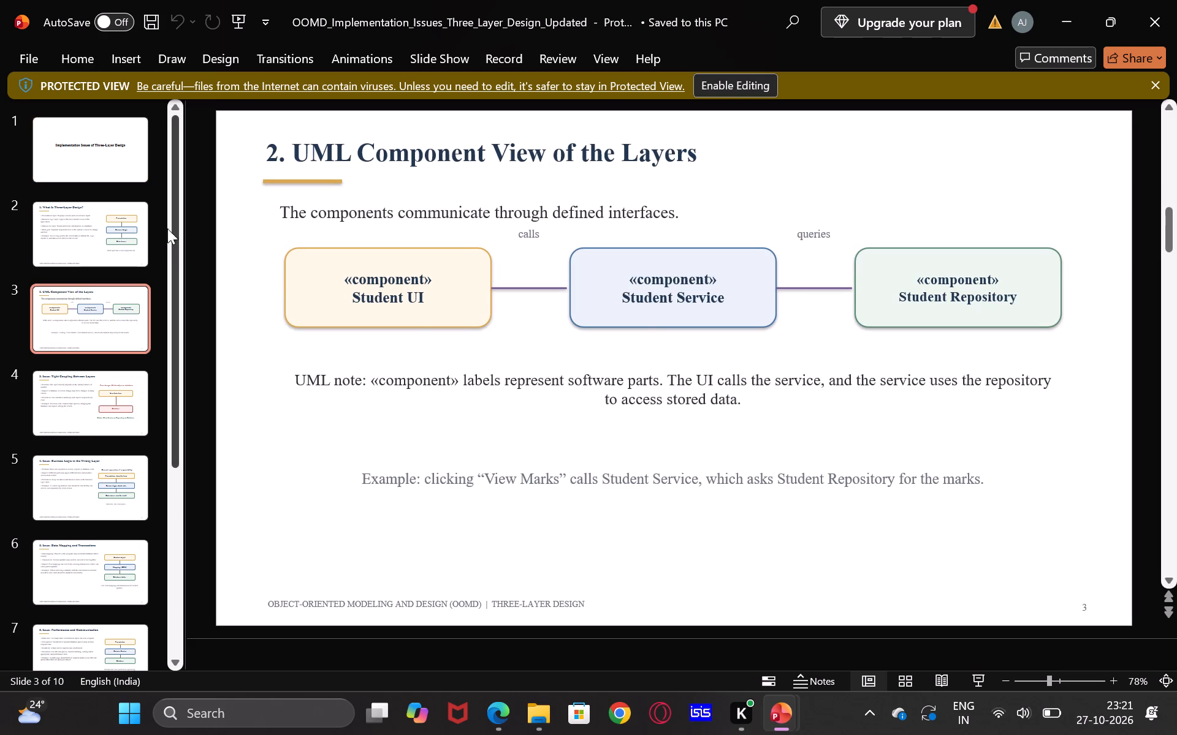
left_click(105, 247)
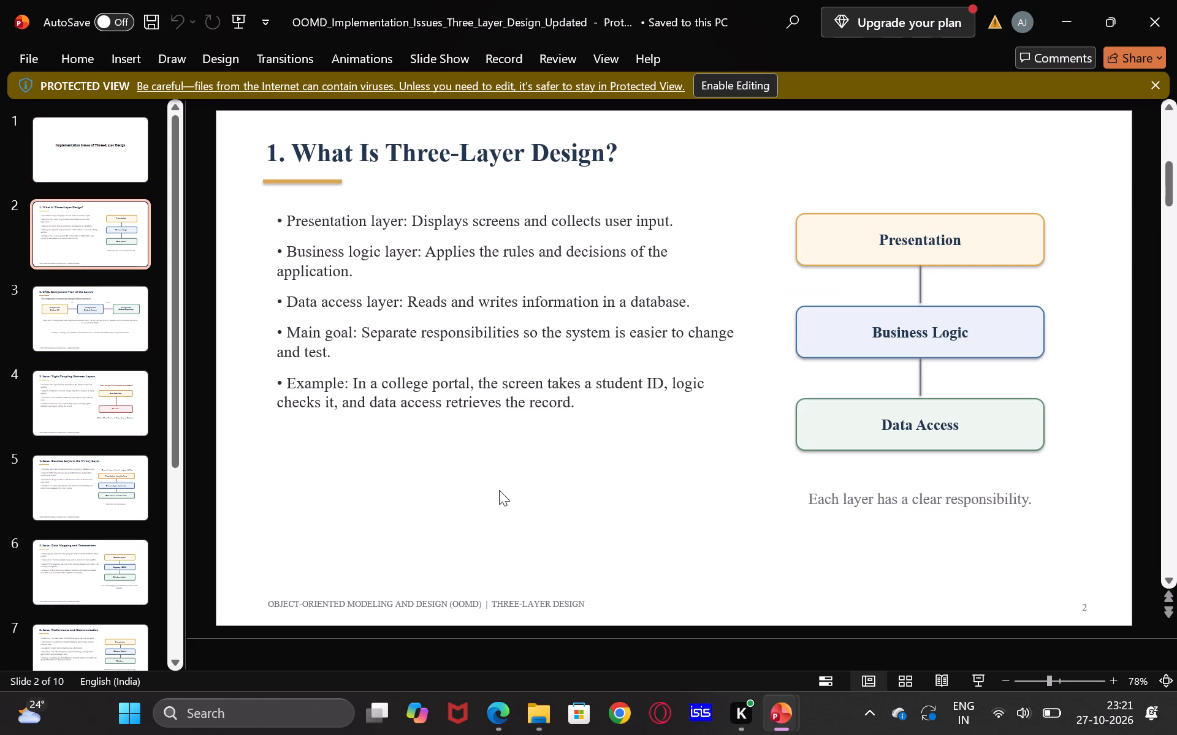
left_click(308, 180)
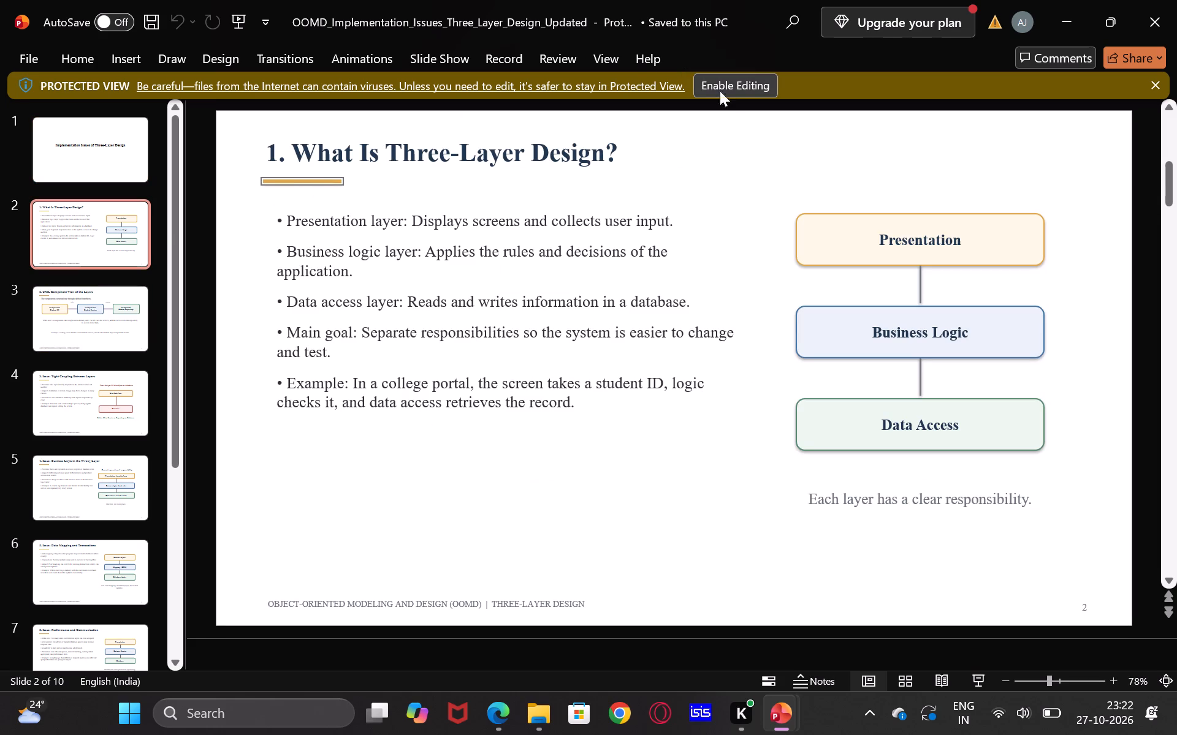
left_click(728, 96)
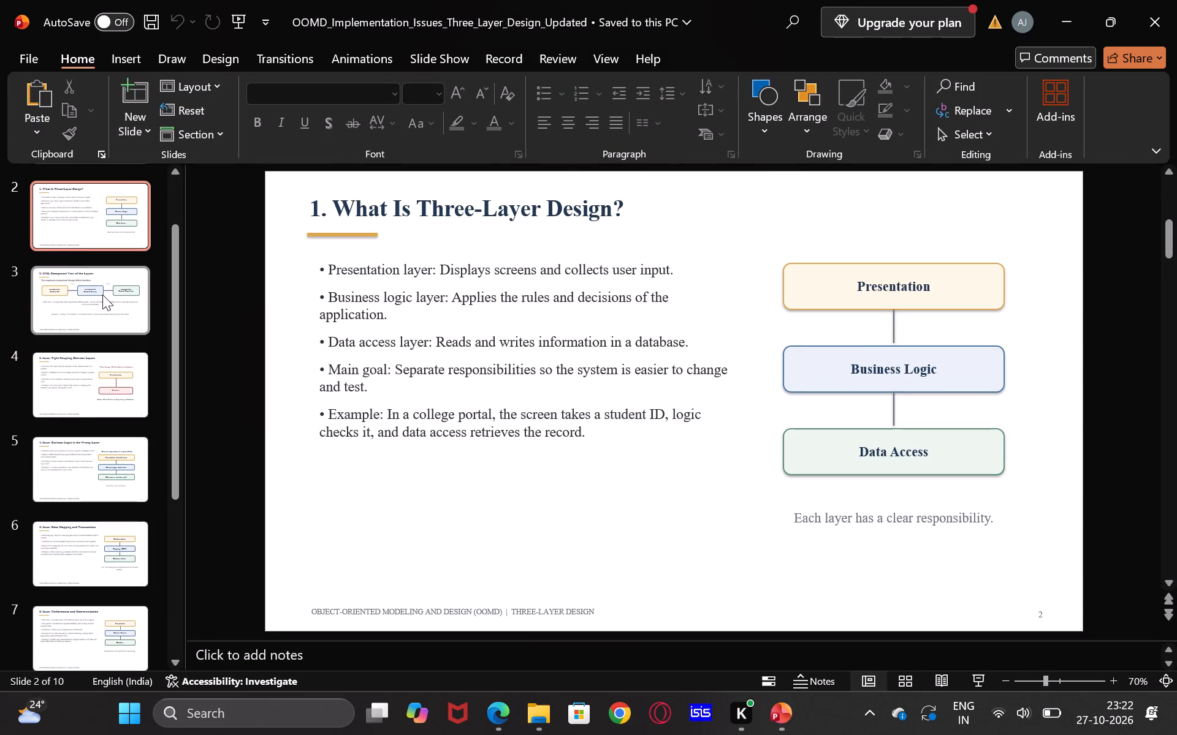
Delete the orange accent line beneath the title on slide 2.
scroll(102, 295, "up", 5)
left_click(343, 230)
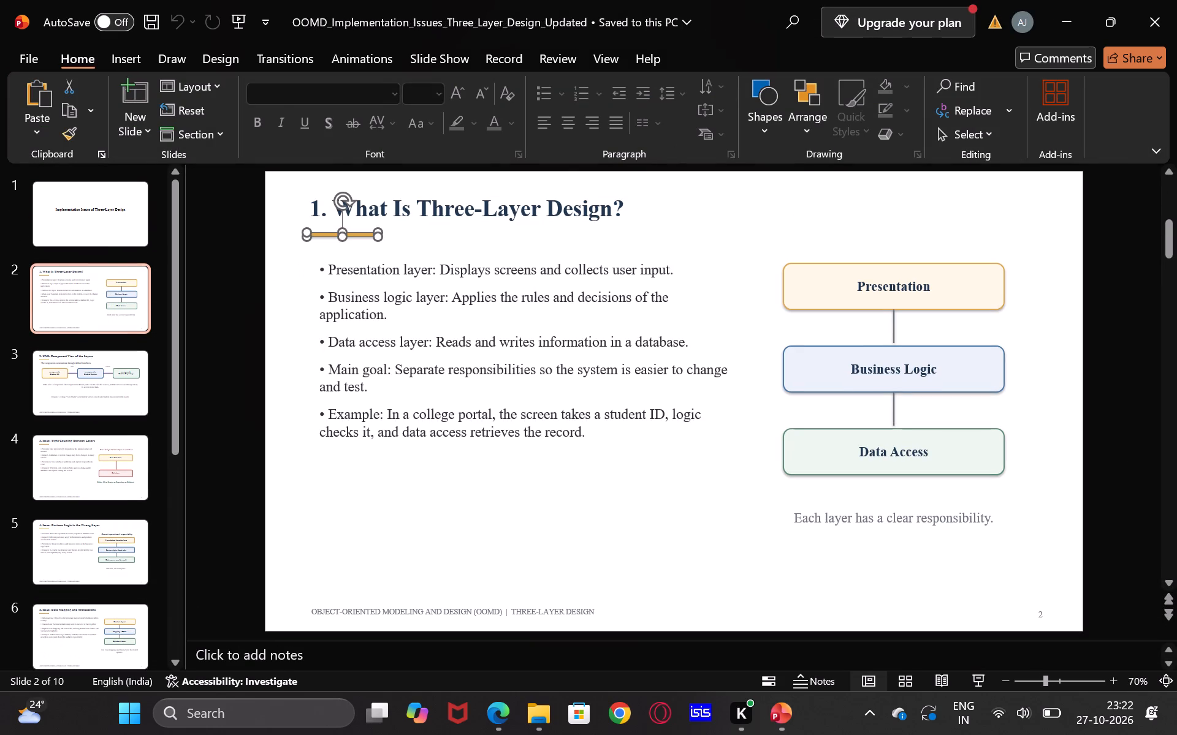
key("Delete")
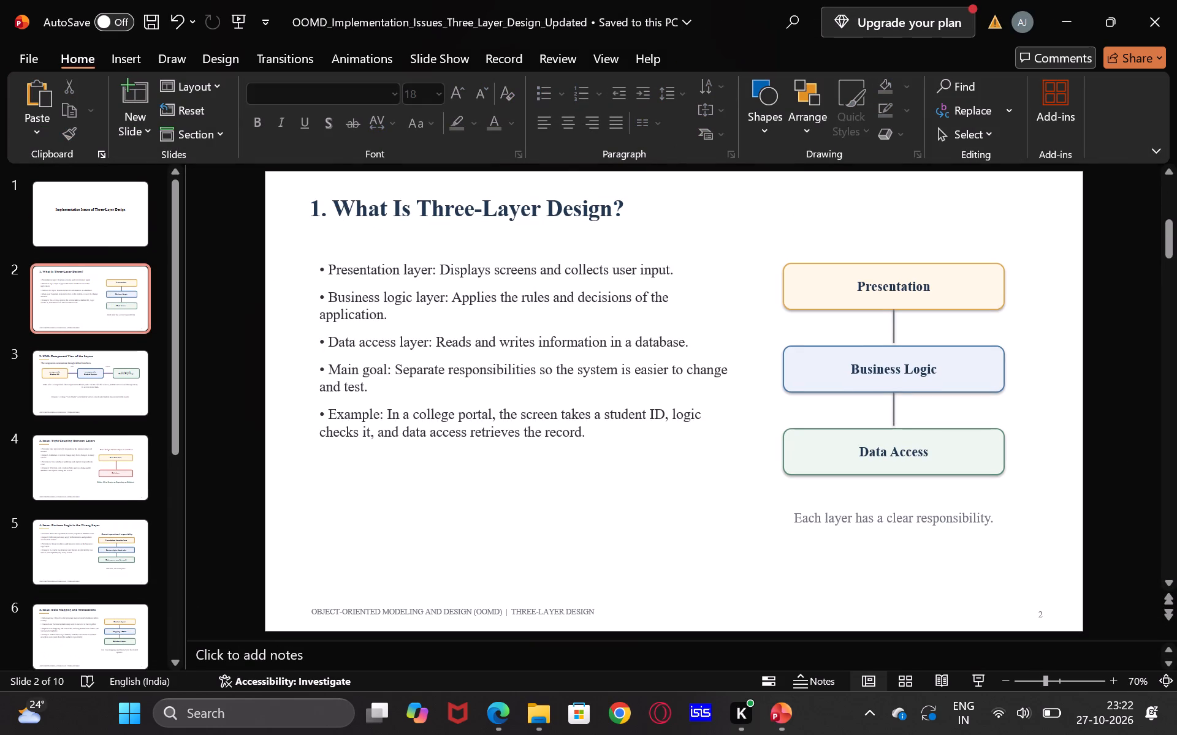
Delete the "OBJECT-ORIENTED MODELING AND DESIGN (OOMD) | THREE-LAYER DESIGN" footer text on slide 2.
left_click(482, 606)
key("ctrl+a")
left_click(482, 606)
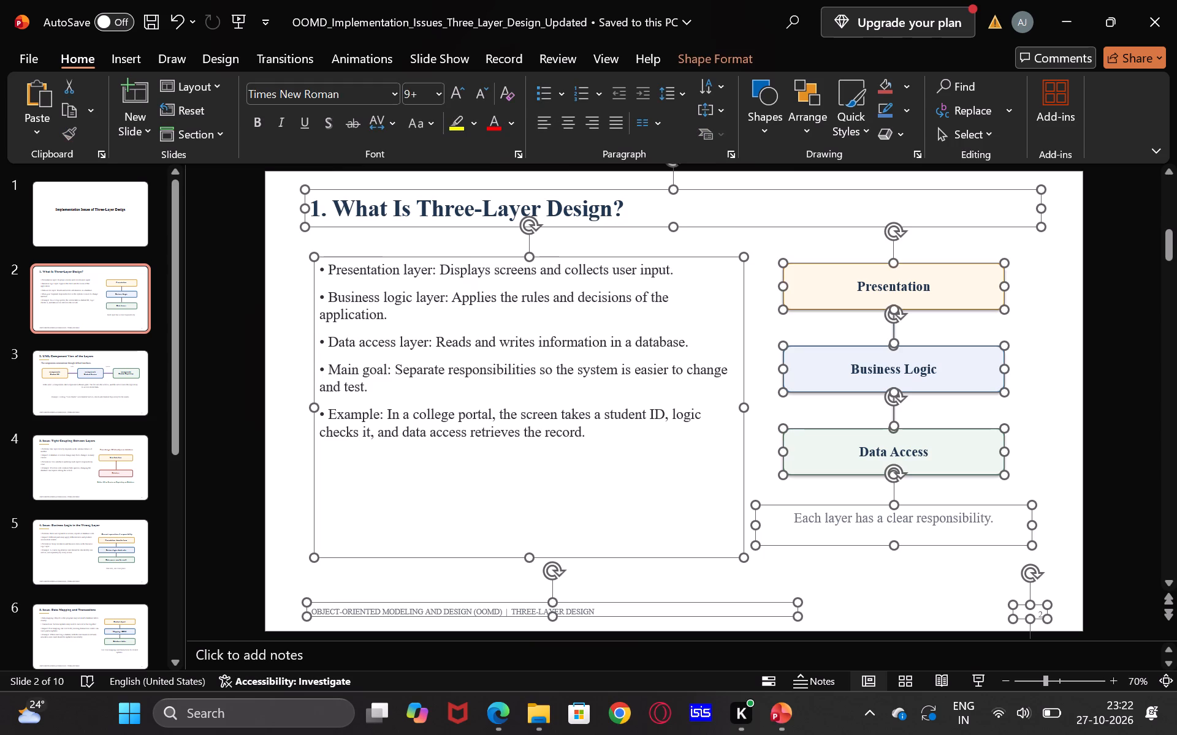
left_click(494, 611)
key("ctrl+a")
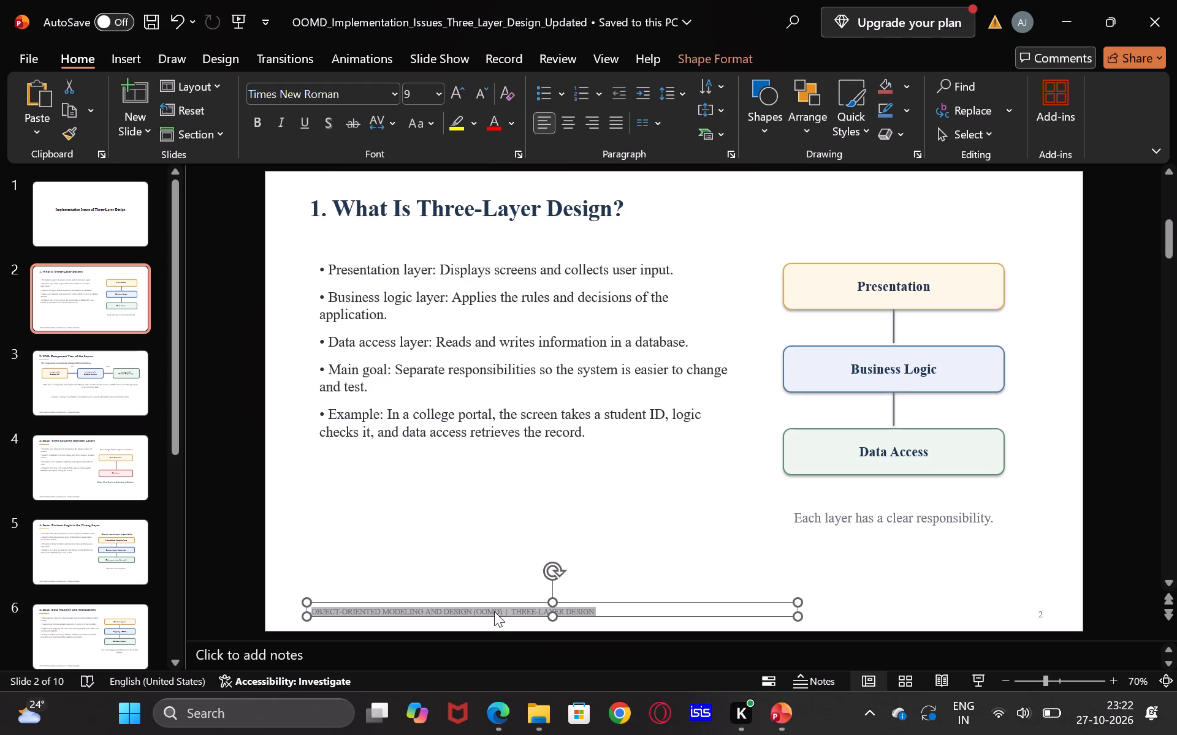
key("Delete")
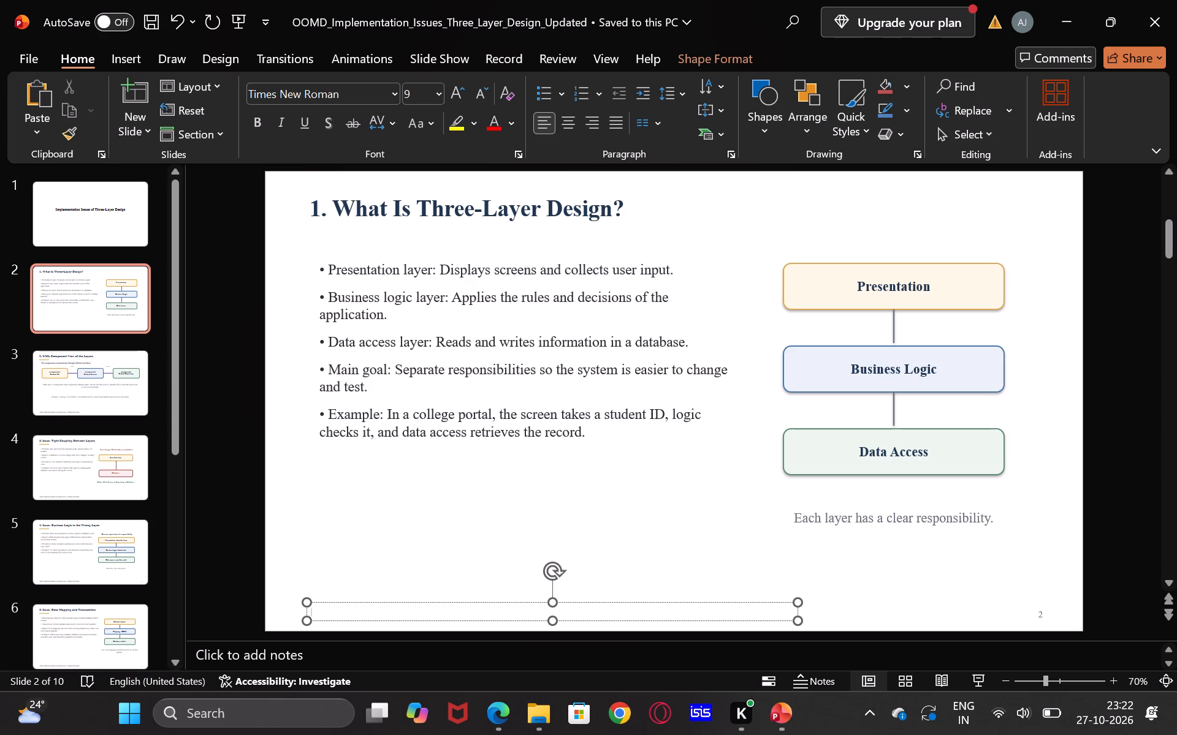
Shorten the title of slide 2 to "1. Three-Layer Design".
left_click(623, 203)
key("BackSpace")
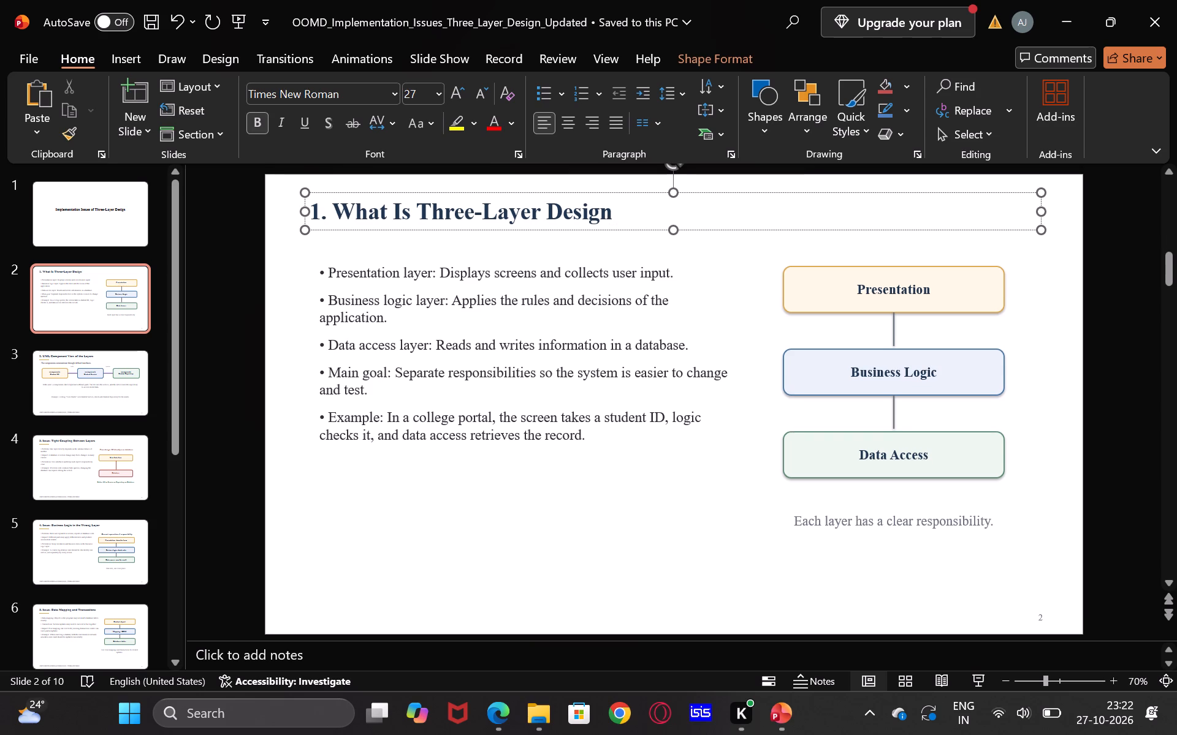
left_click(421, 214)
key("BackSpace")
key("BackSpace")
key("BackSpace")
key("BackSpace")
key("BackSpace")
key("BackSpace")
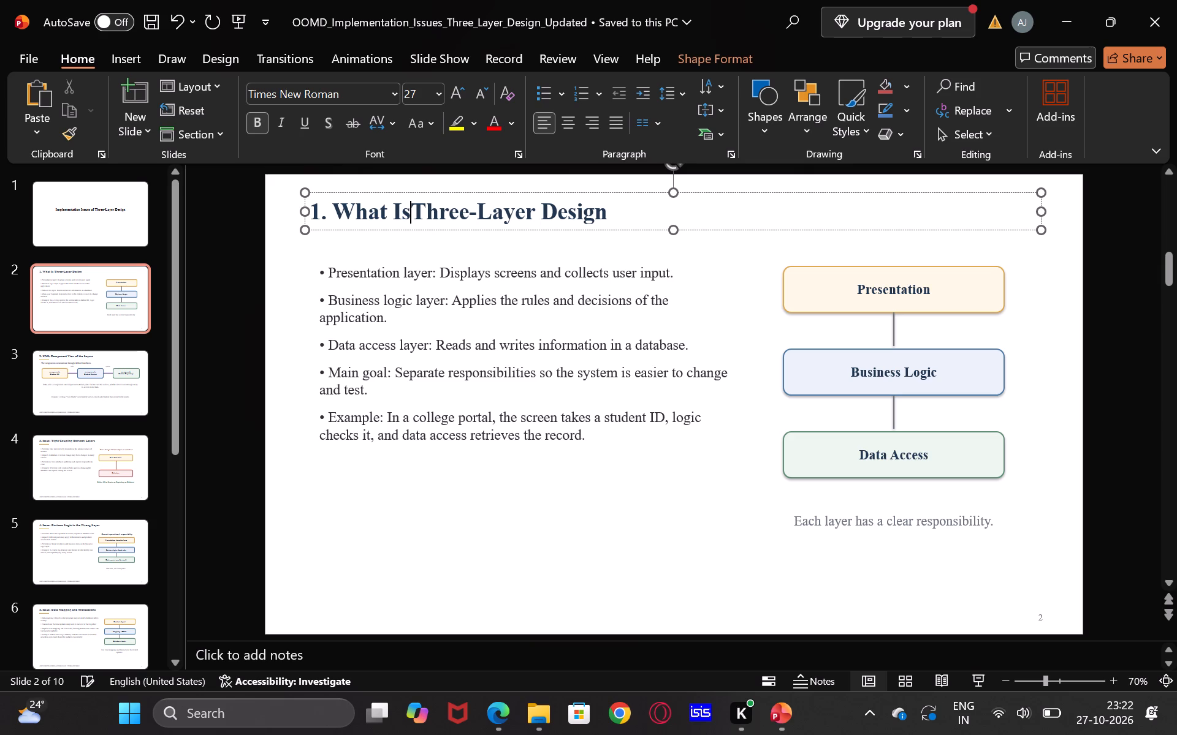
key("BackSpace")
key("BackSpace")
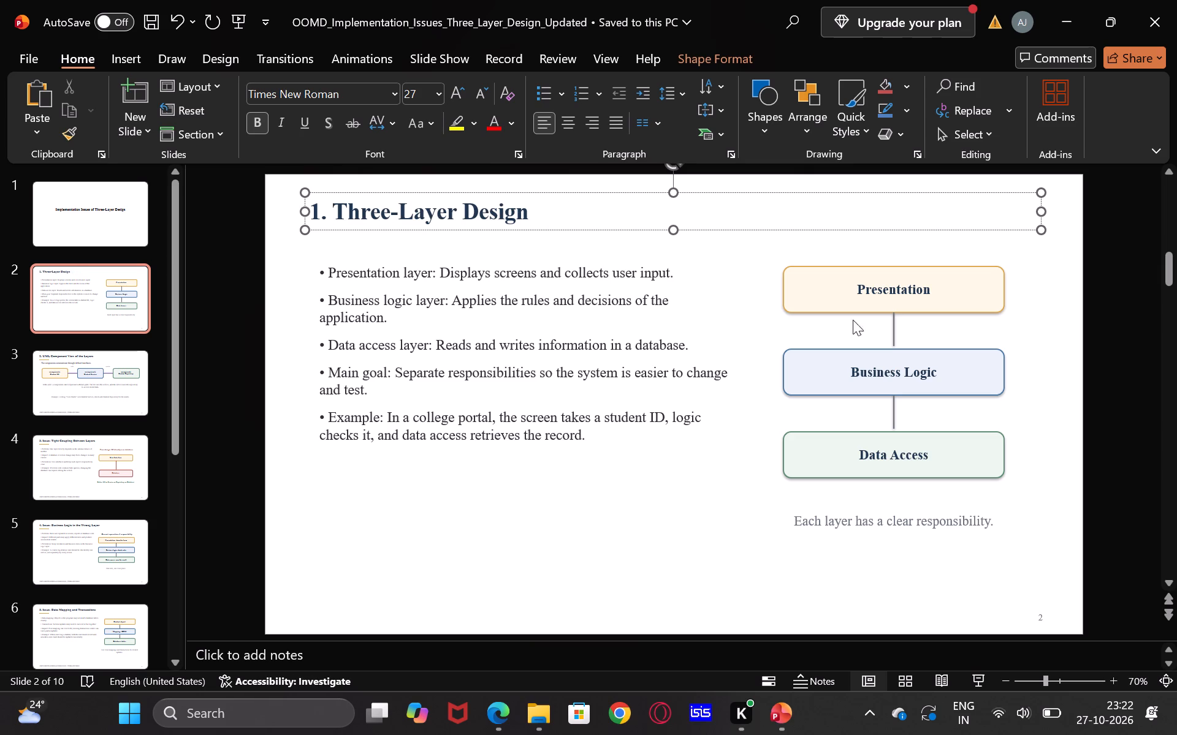
Delete the diagram on slide 2: the Presentation, Business Logic and Data Access boxes with their connectors.
left_click(819, 293)
left_click_drag(779, 262, 798, 299)
left_click_drag(778, 263, 1027, 550)
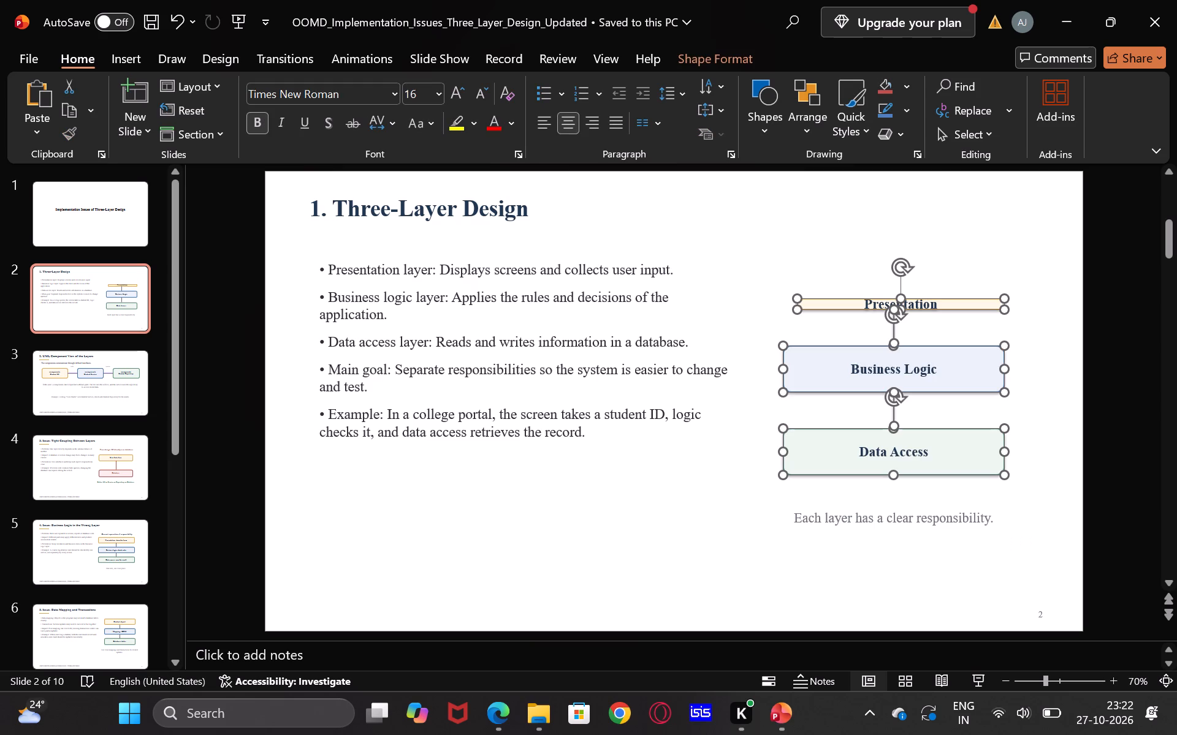
key("Delete")
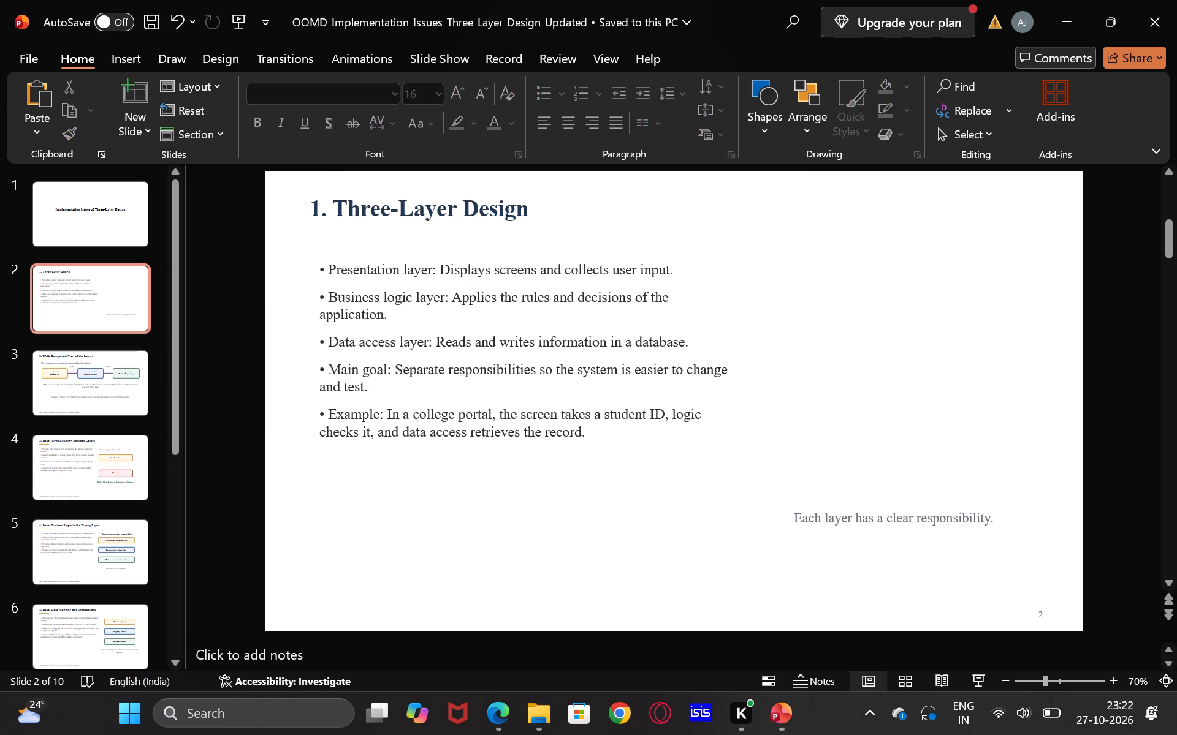
Delete the caption text "Each layer has a clear responsibility." on slide 2.
left_click(947, 523)
key("Delete")
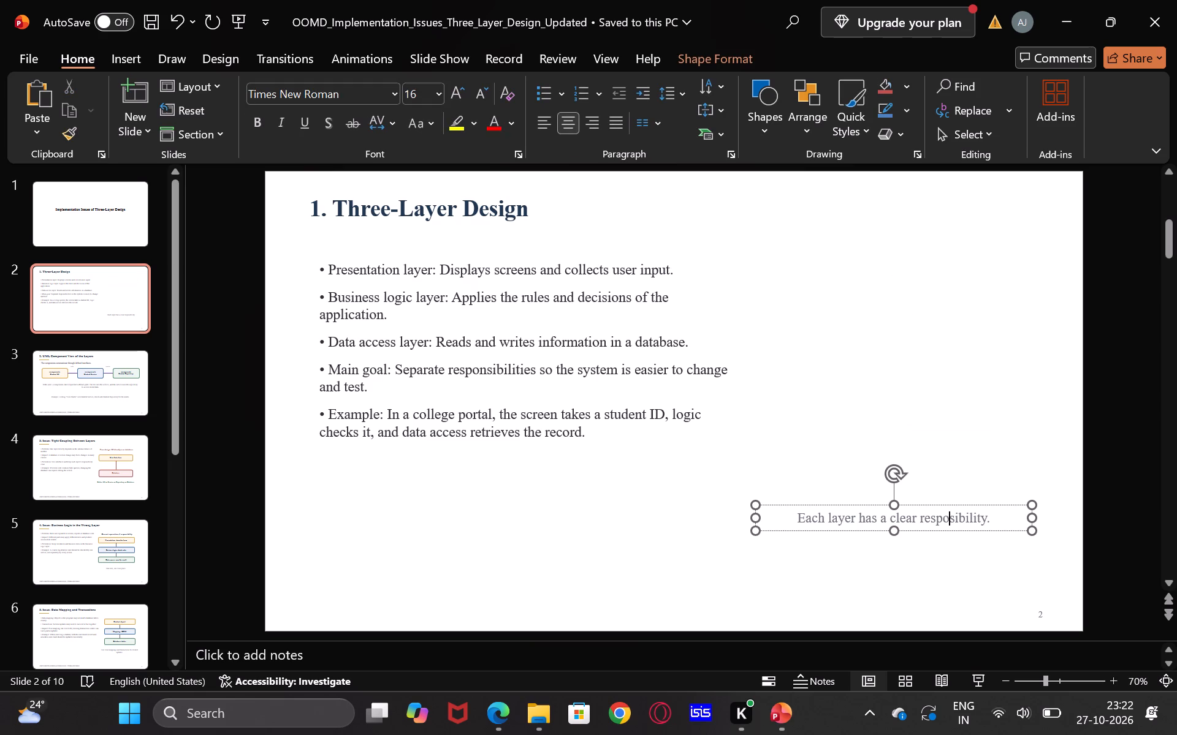
key("ctrl+a")
key("Delete")
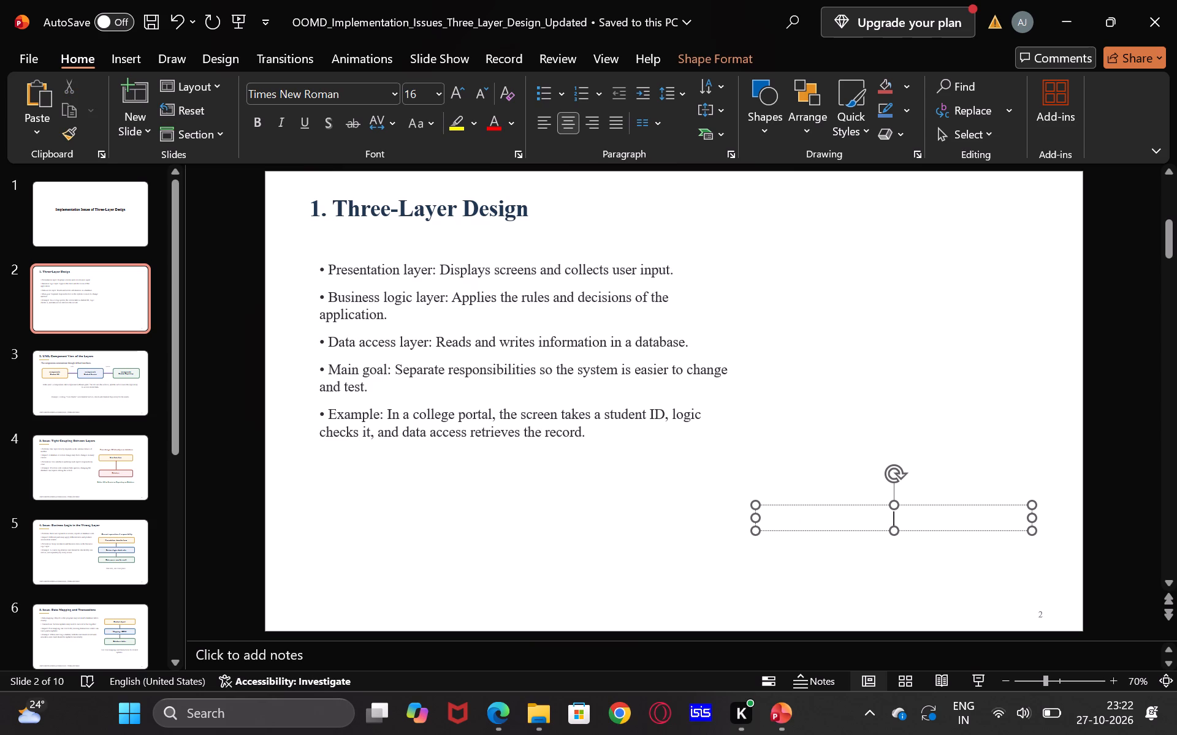
left_click(703, 538)
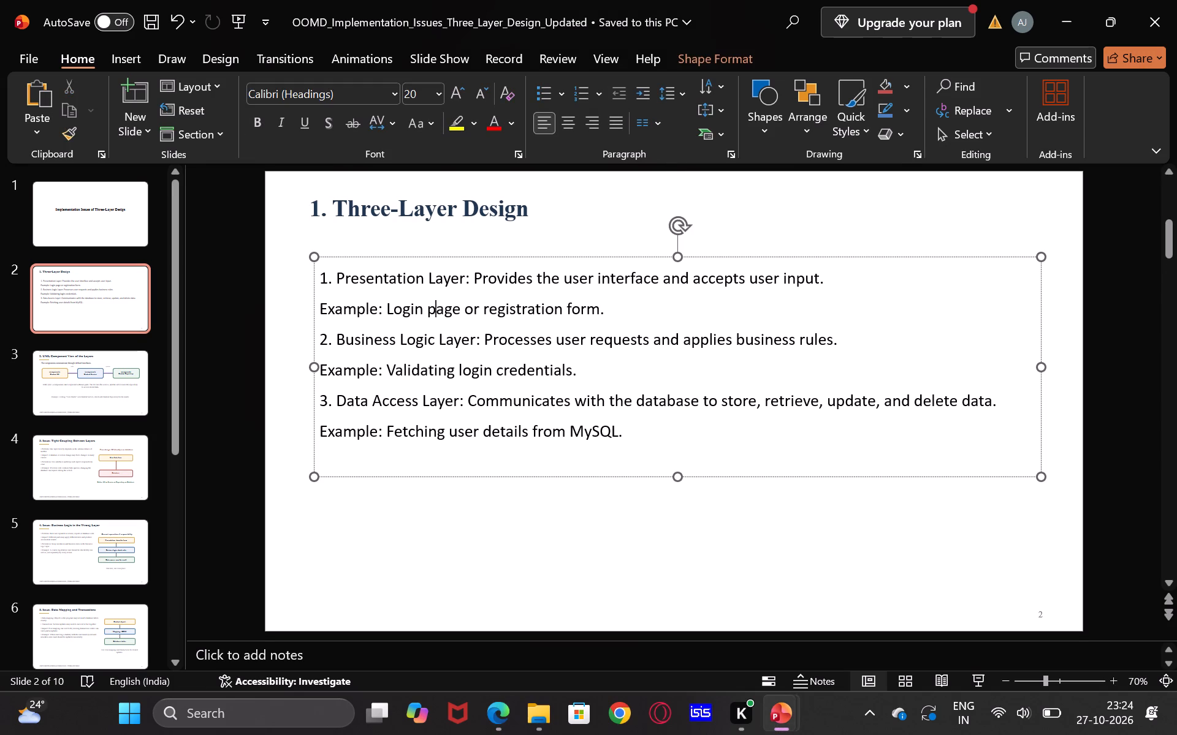
left_click(322, 276)
key("Return")
key("Return")
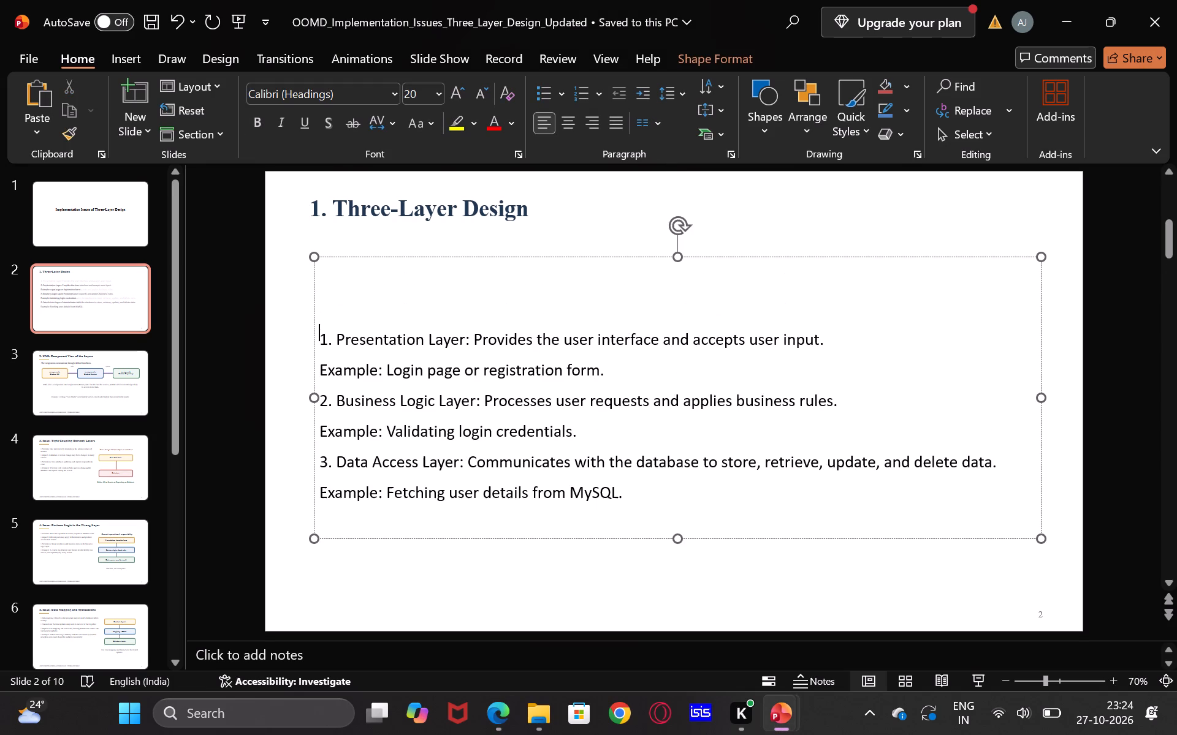
key("Up")
key("Up")
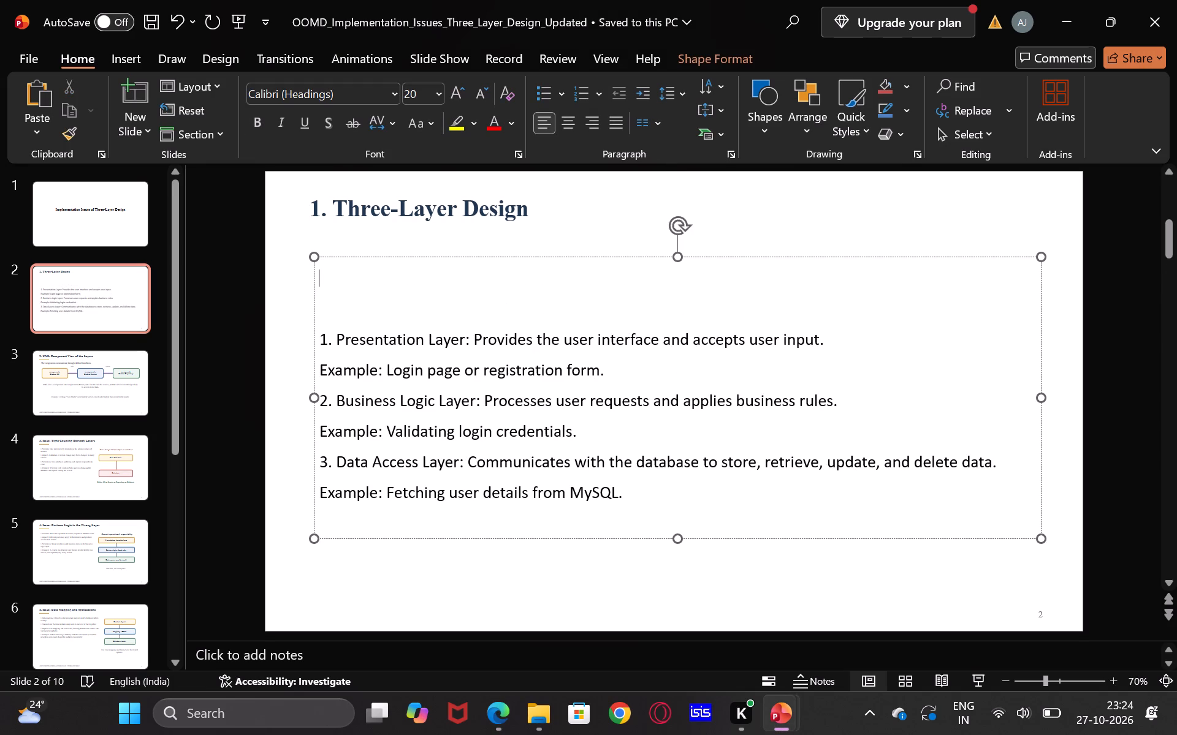
key("ctrl+v")
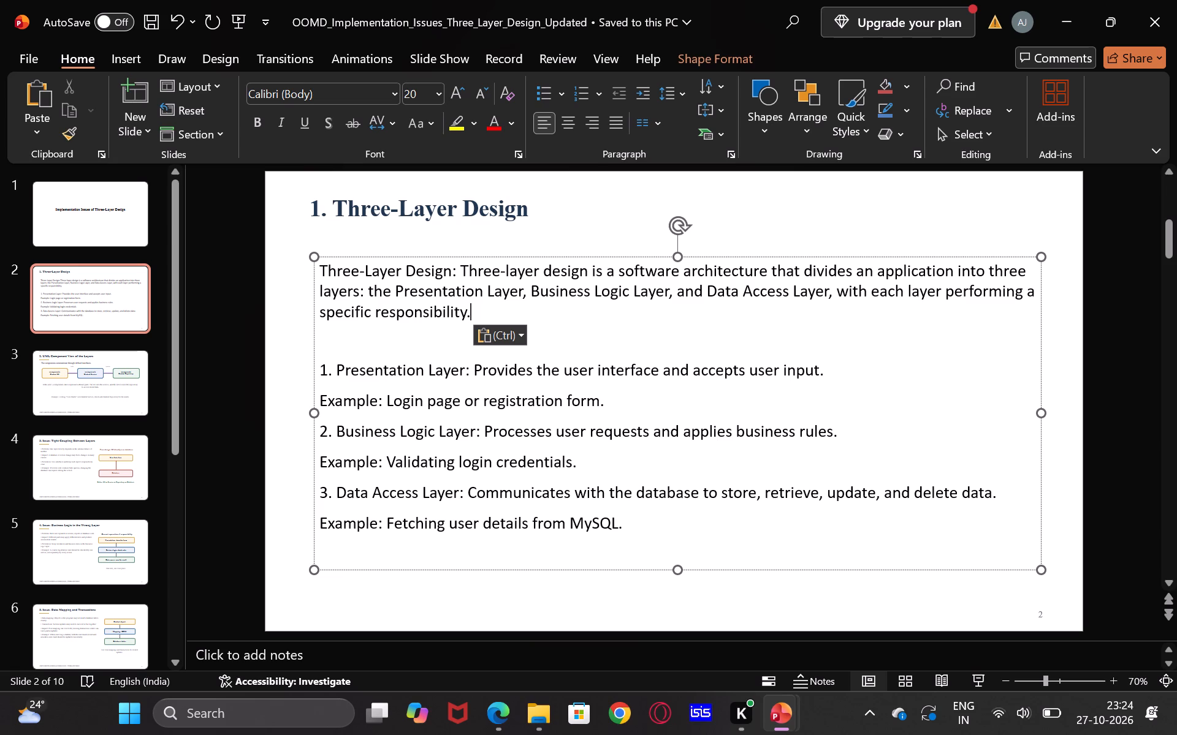
left_click(369, 344)
key("BackSpace")
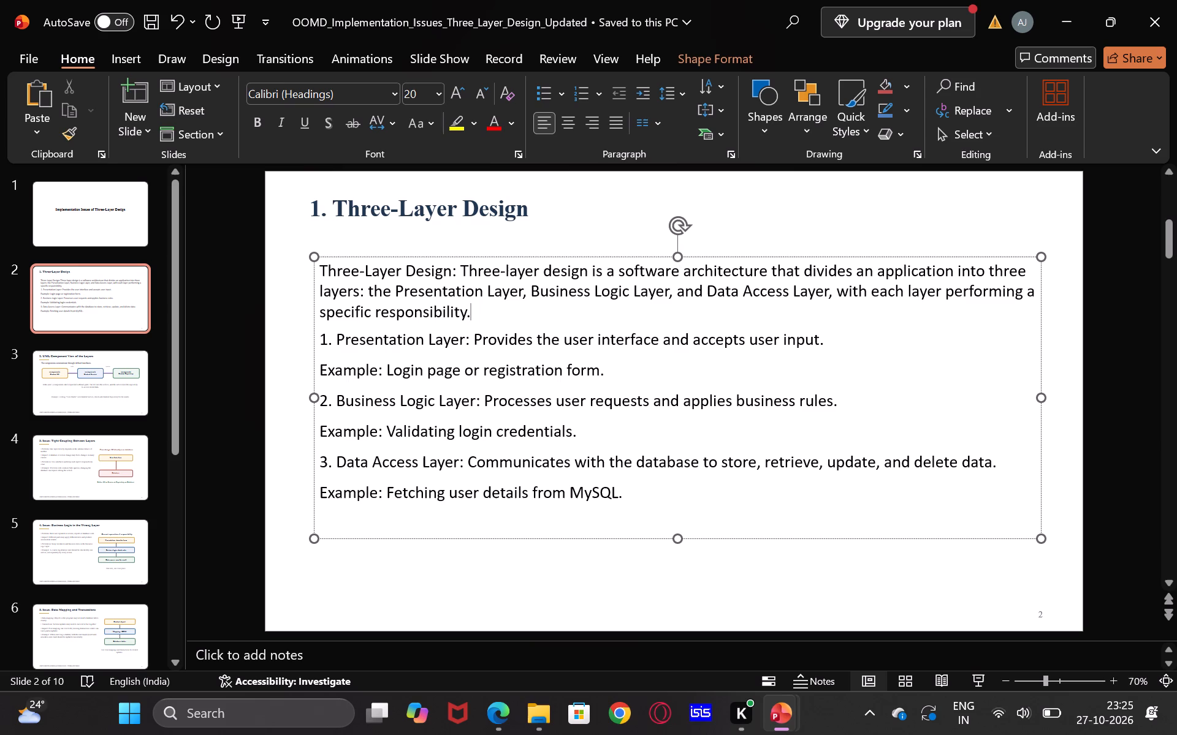
Move the body text box on slide 2 slightly up and left, closer beneath the title.
left_click_drag(693, 257, 676, 243)
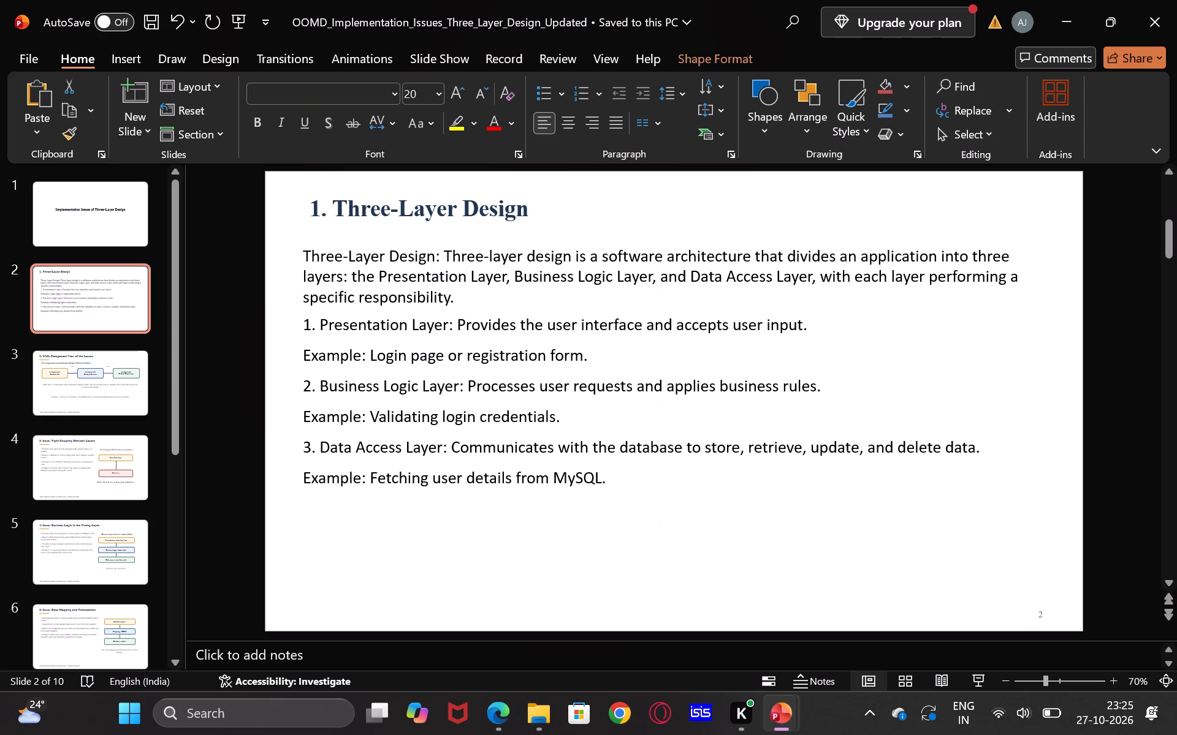
left_click_drag(676, 243, 681, 244)
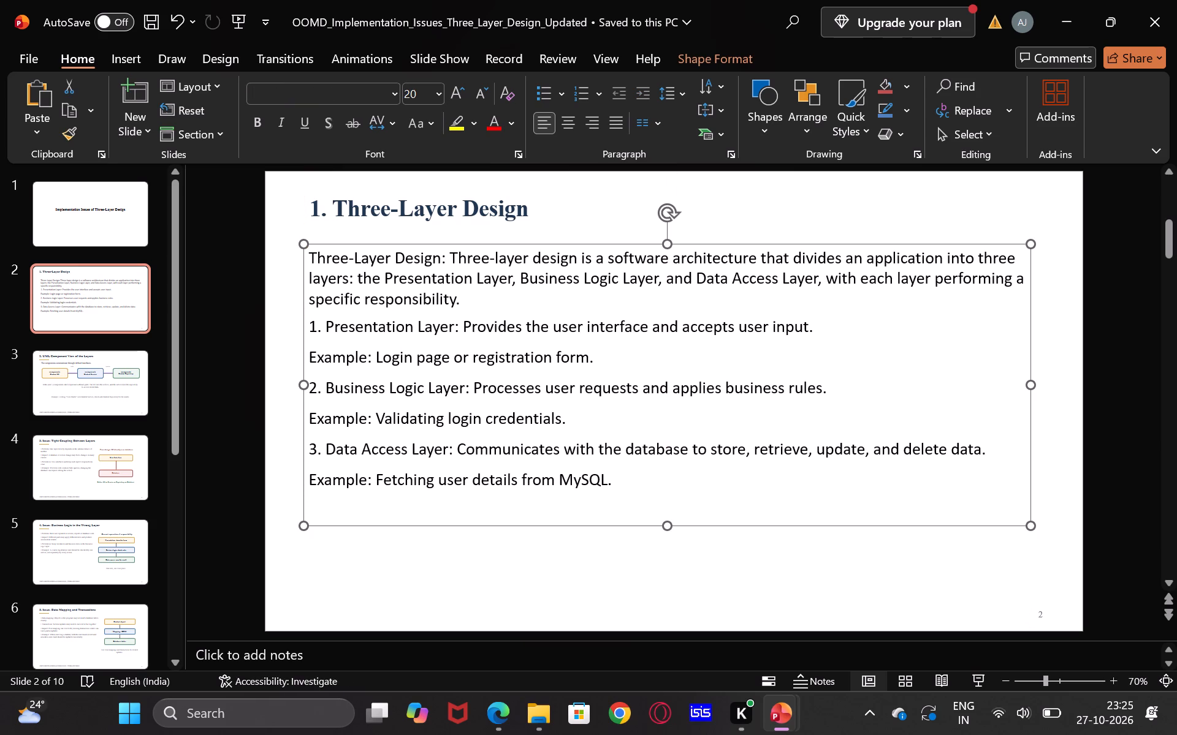
Set the font size of all the body text on slide 2 to 20.
key("ctrl+a")
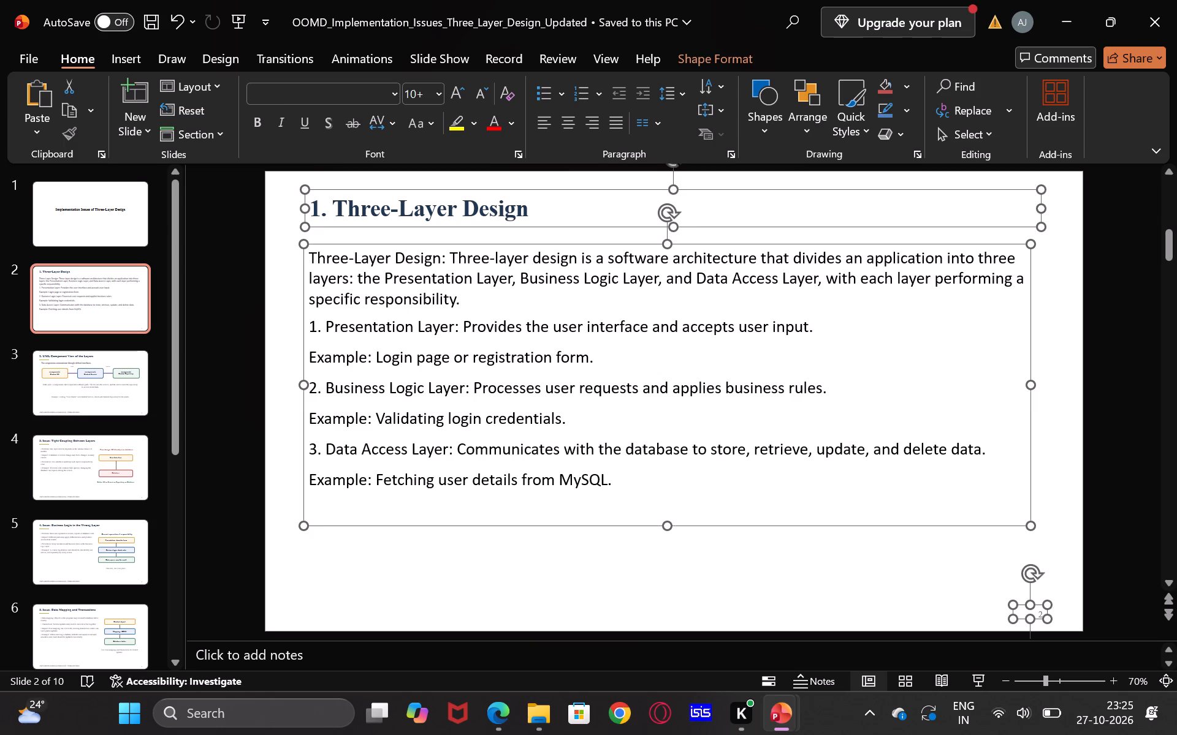
left_click(642, 385)
key("ctrl+a")
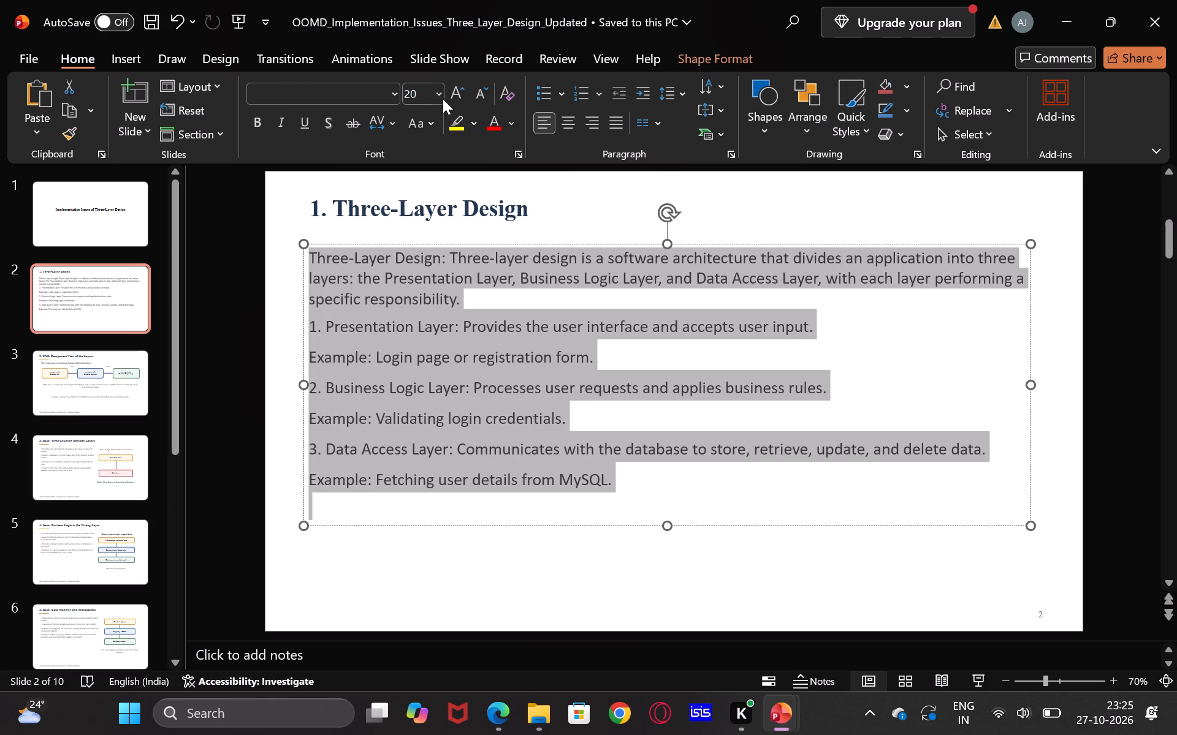
left_click(443, 97)
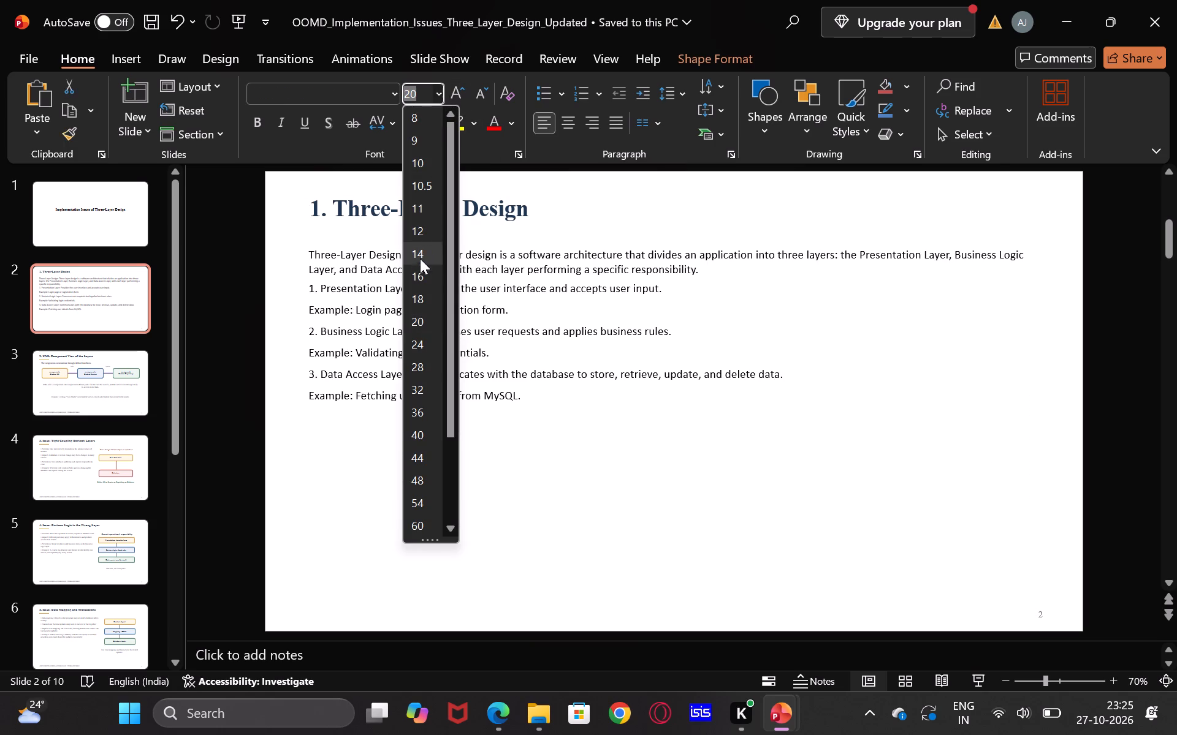
left_click(418, 320)
left_click(651, 576)
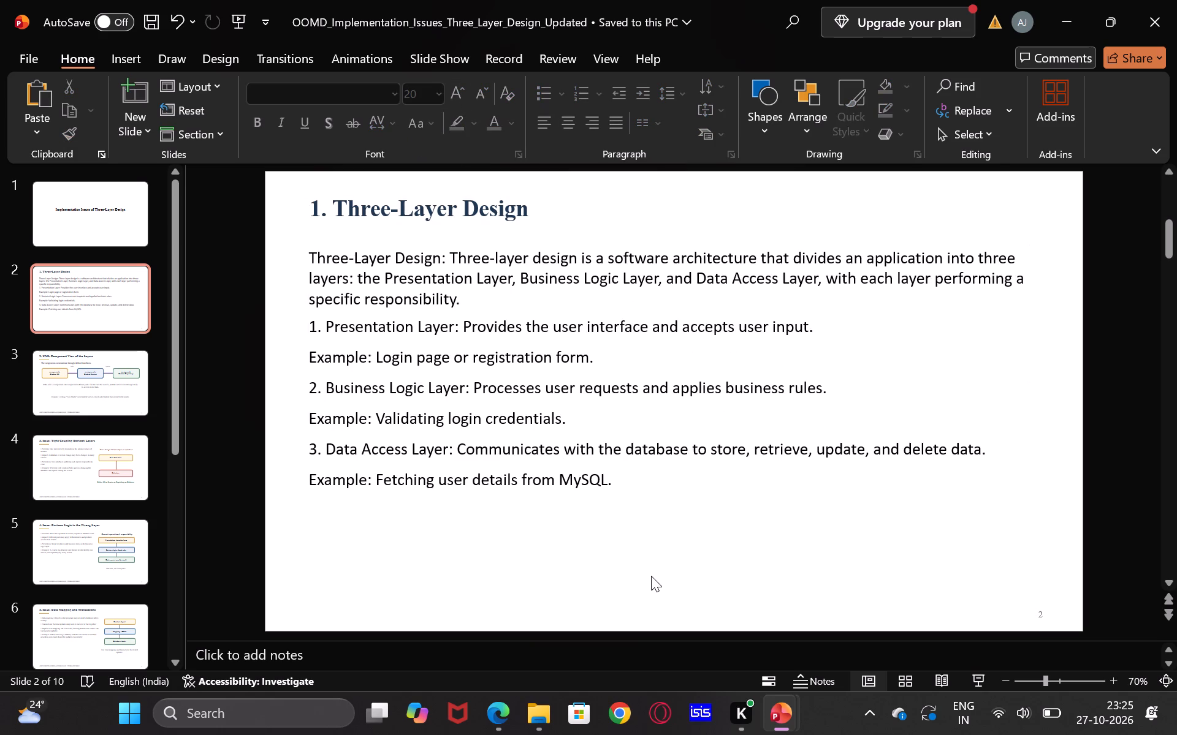
Switch to Edge and run a Bing image search for "three layered design" in a new tab.
left_click(497, 729)
left_click(494, 17)
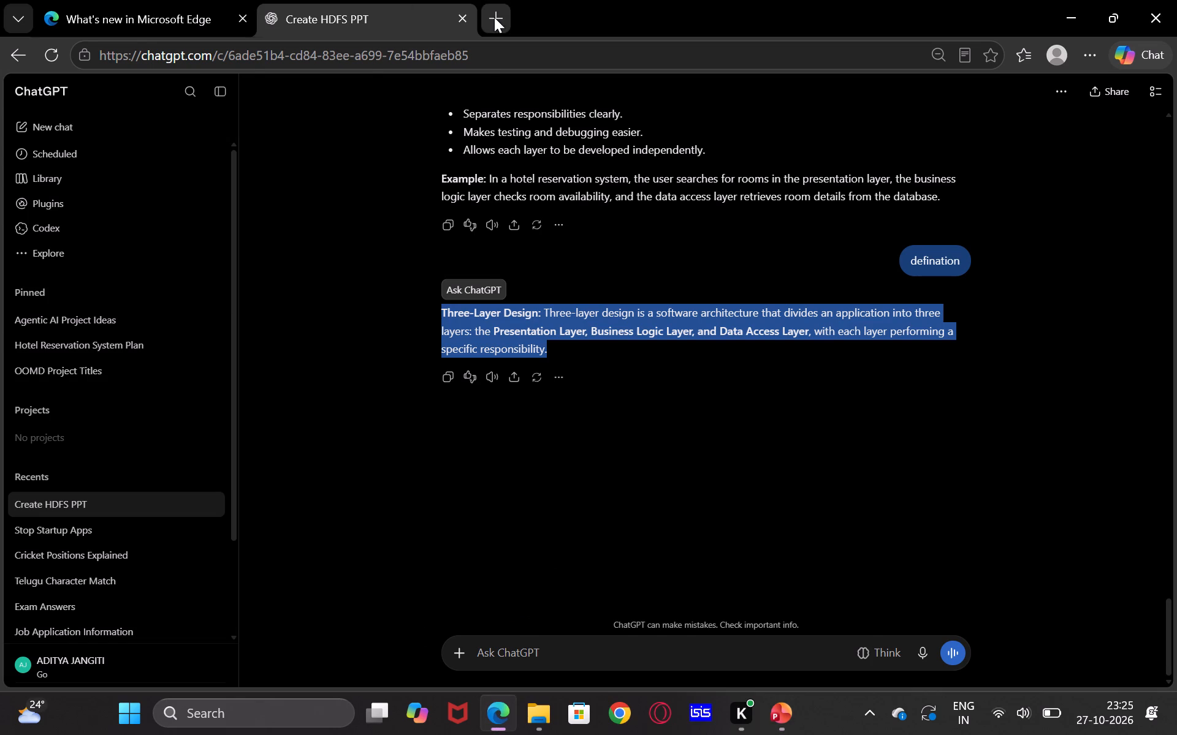
type("three layered de")
type("sign")
key("Return")
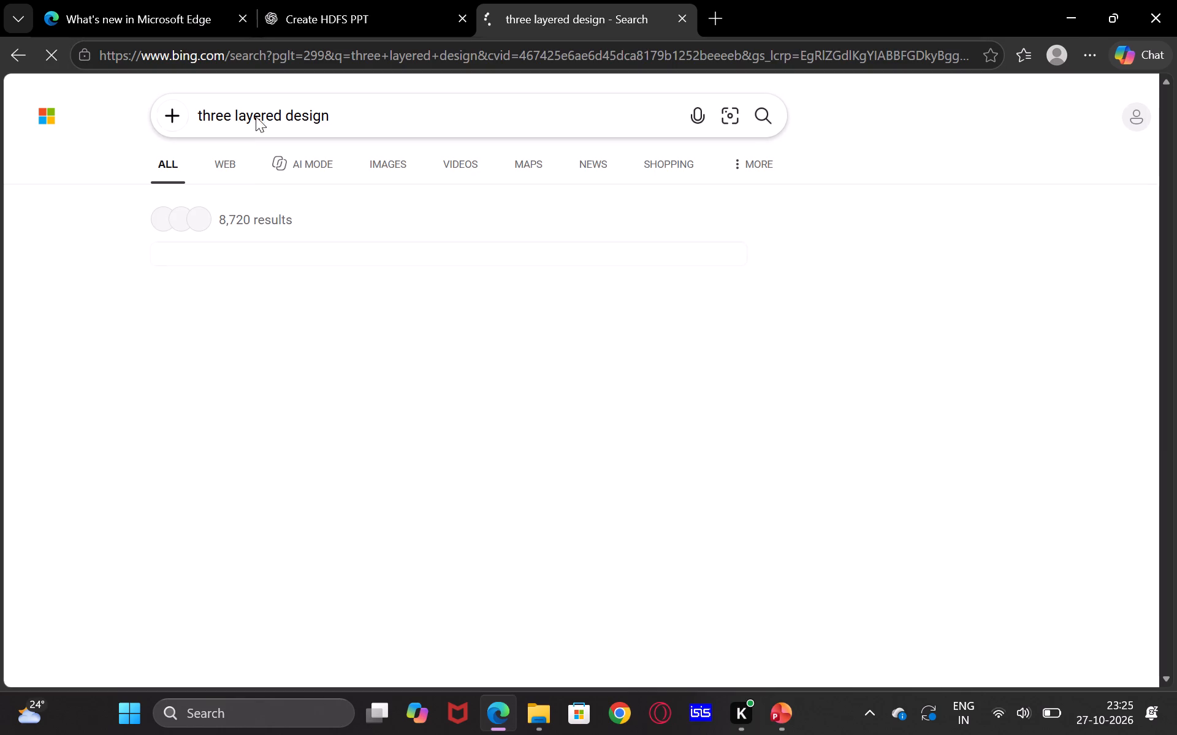
left_click(413, 164)
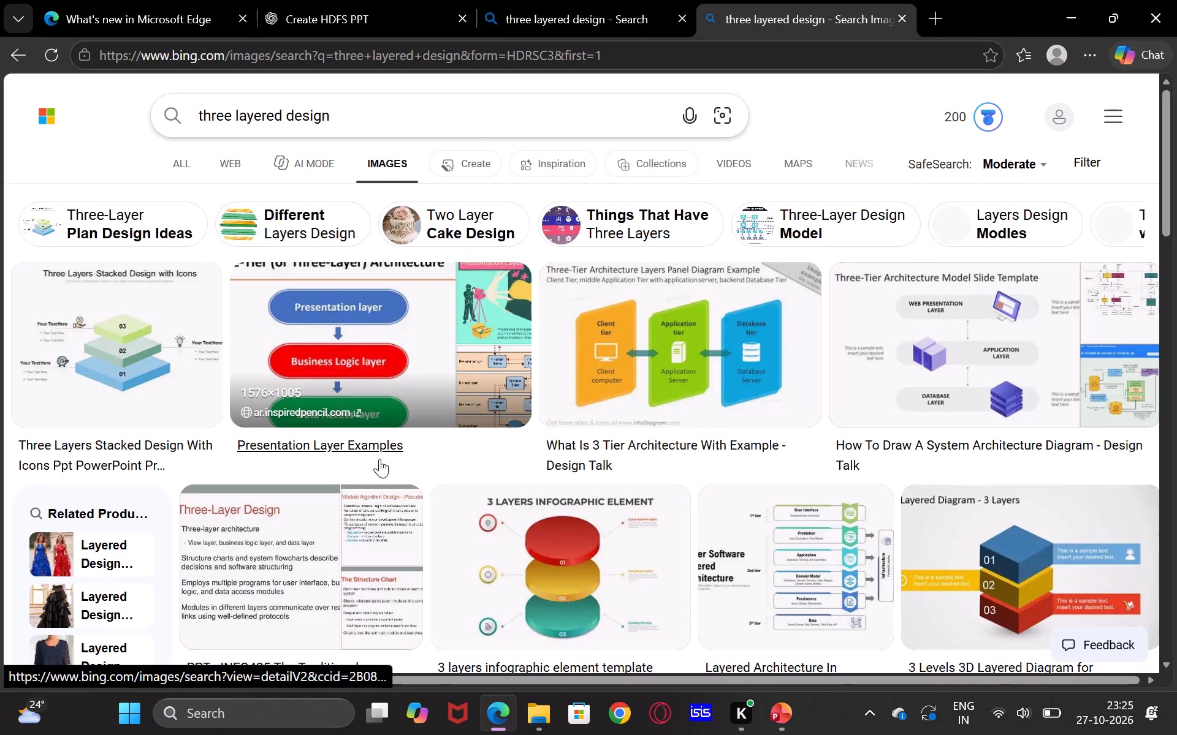
Browse the image results and copy the Three-Tier (or Three-Layer) Architecture diagram from "Presentation Layer Examples".
scroll(382, 499, "down", 4)
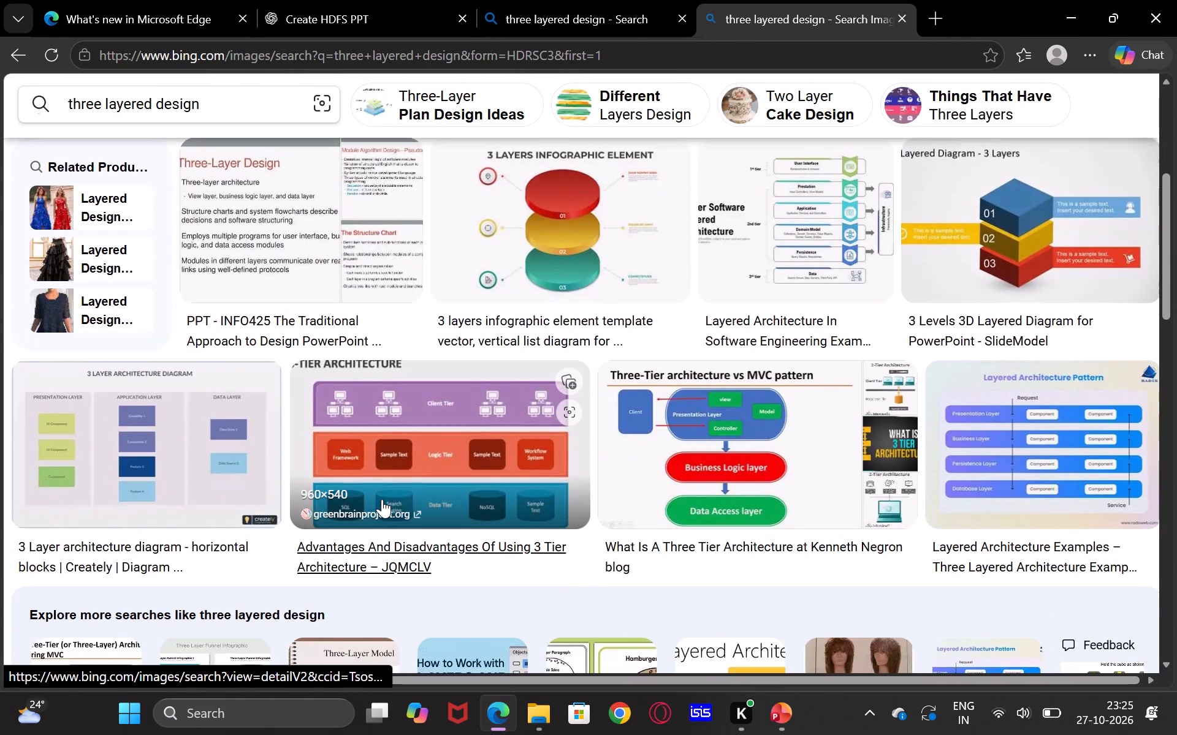
scroll(382, 499, "down", 2)
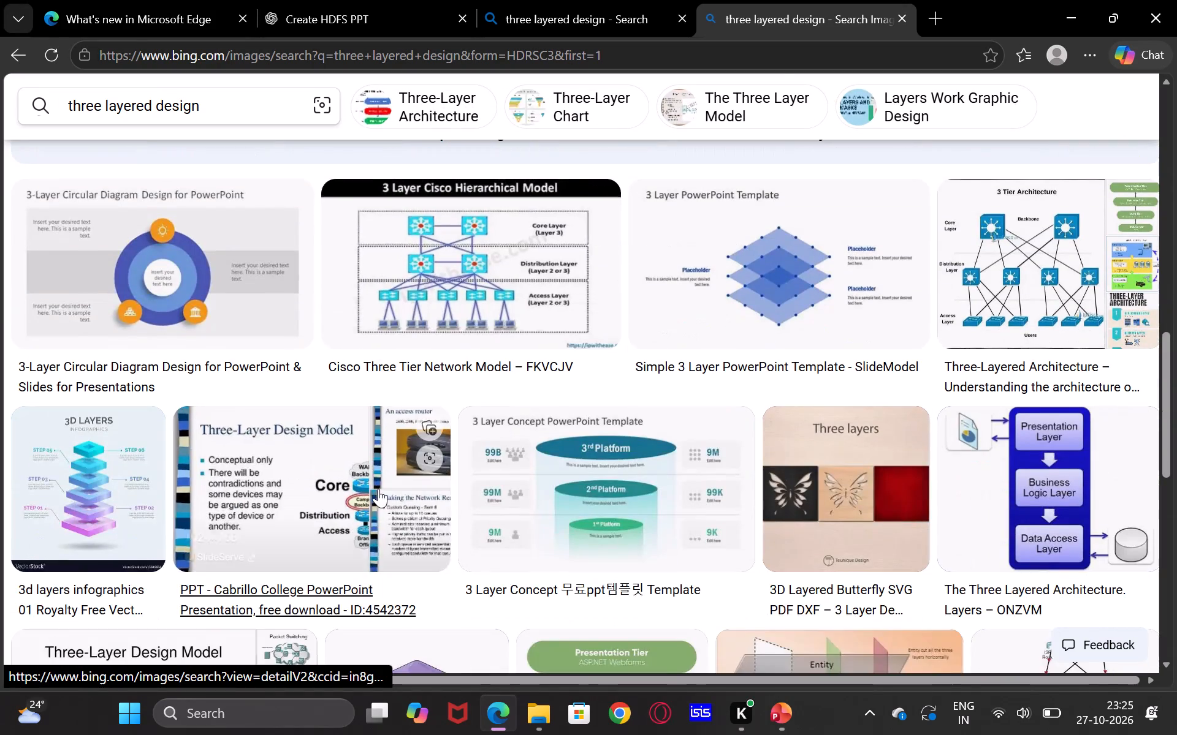
scroll(378, 489, "down", 3)
scroll(378, 489, "up", 3)
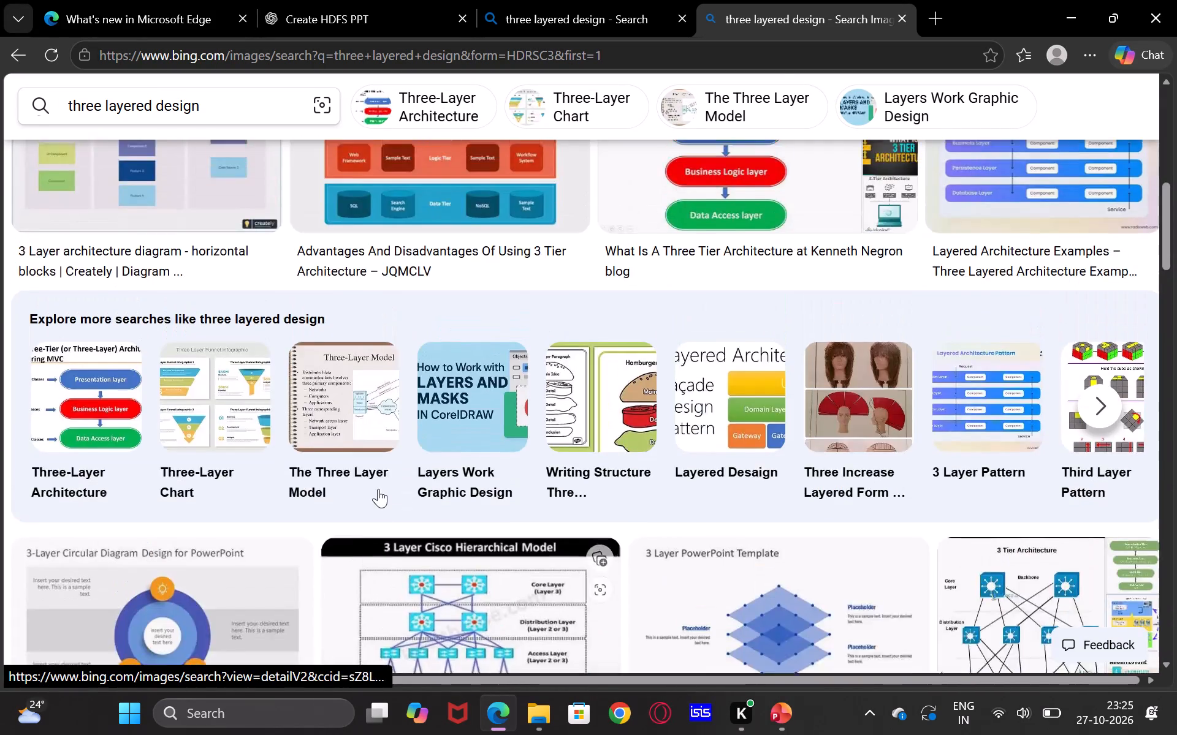
scroll(378, 489, "up", 4)
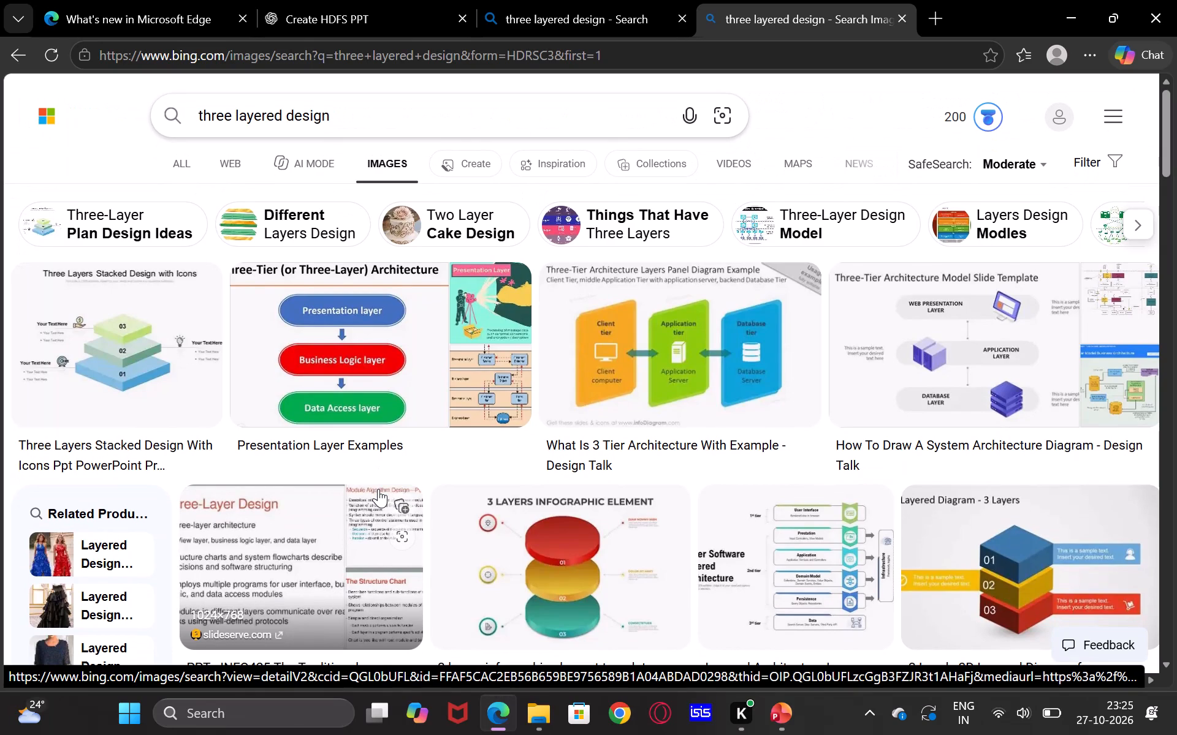
left_click(352, 379)
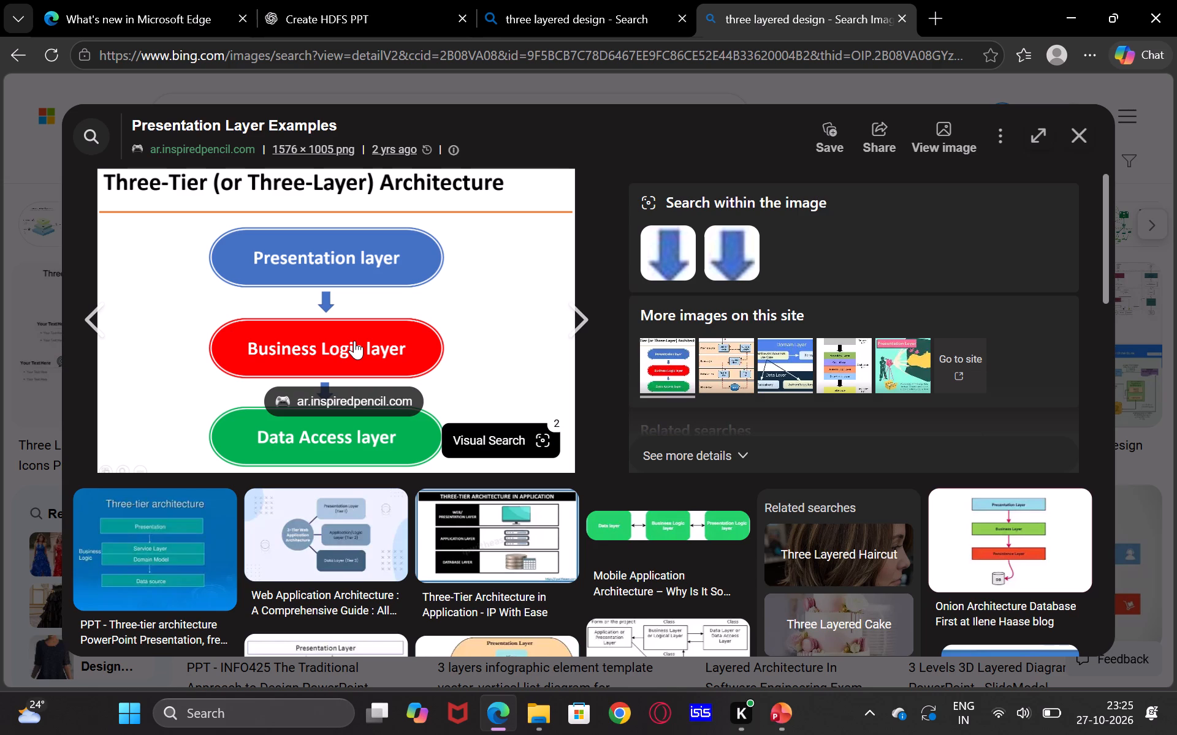
right_click(354, 341)
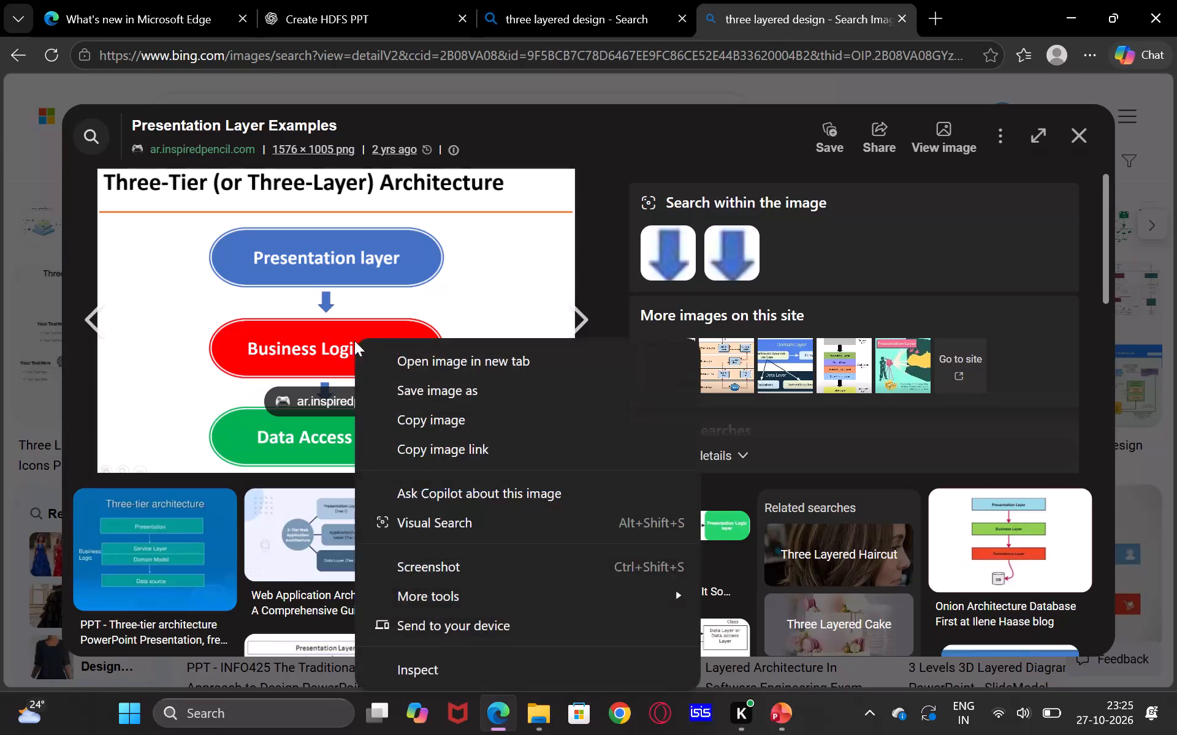
left_click(483, 429)
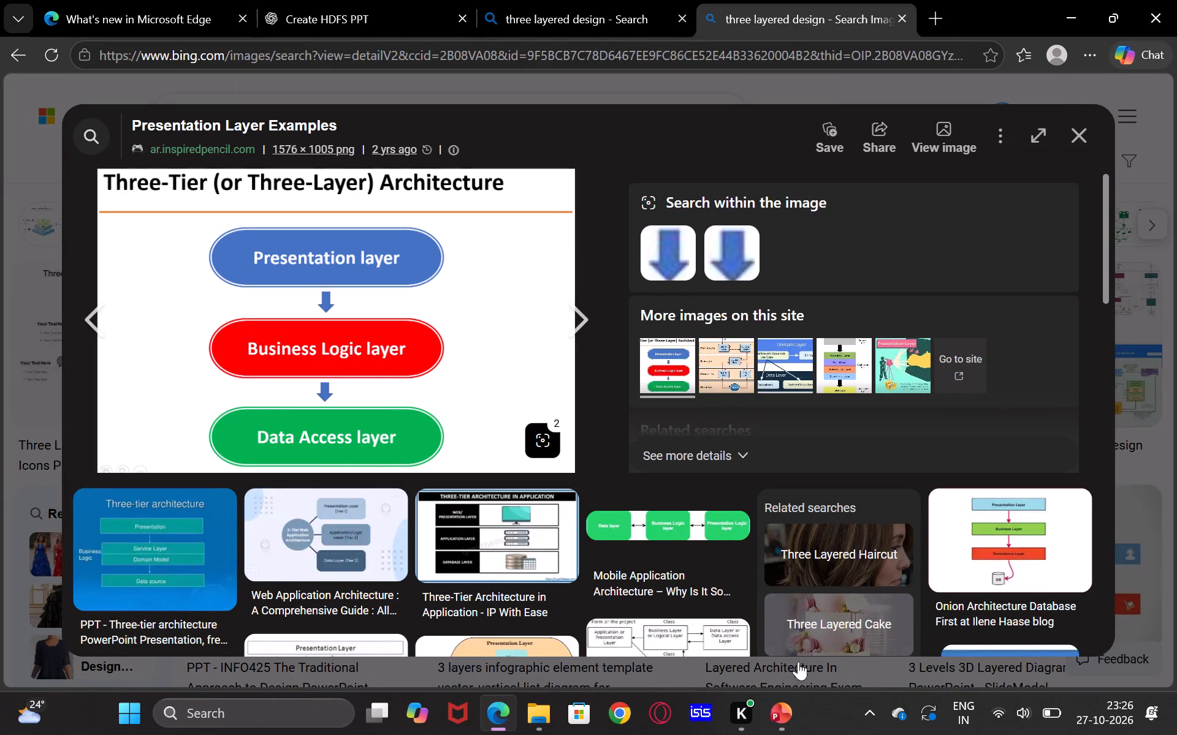
Return to the OOMD deck in PowerPoint and paste the copied architecture diagram as a separate picture on slide 2.
left_click(786, 723)
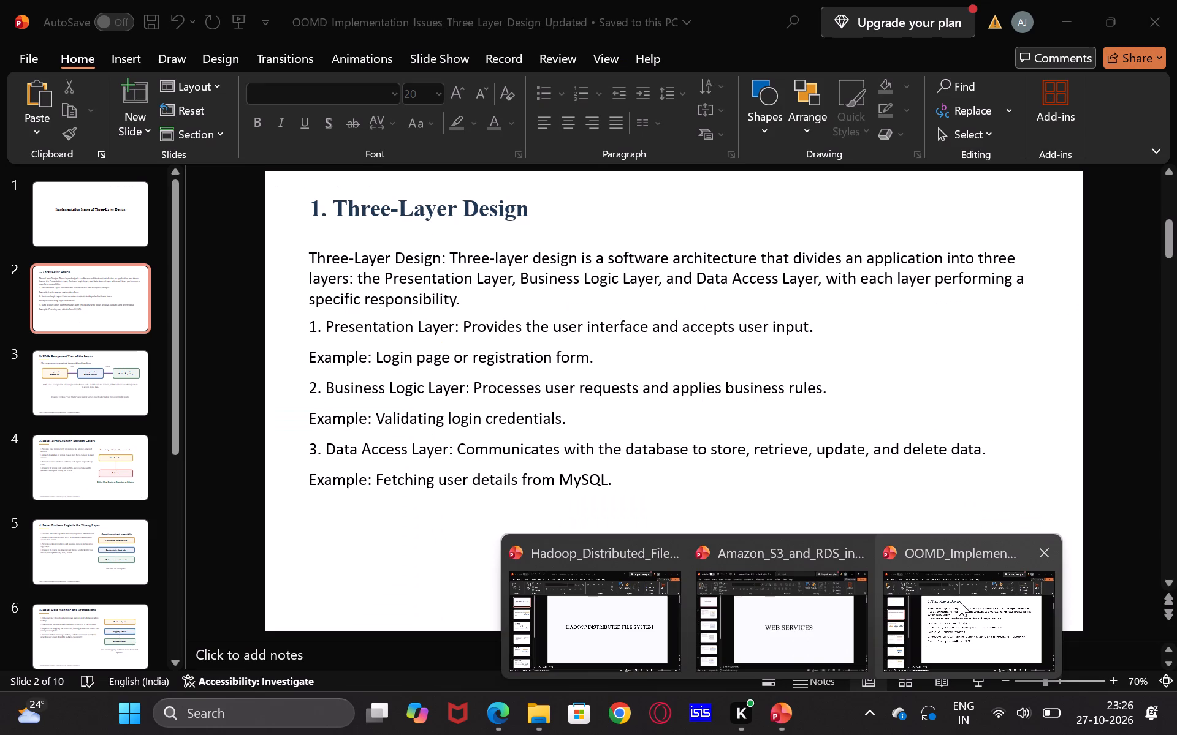
left_click(959, 601)
left_click(772, 518)
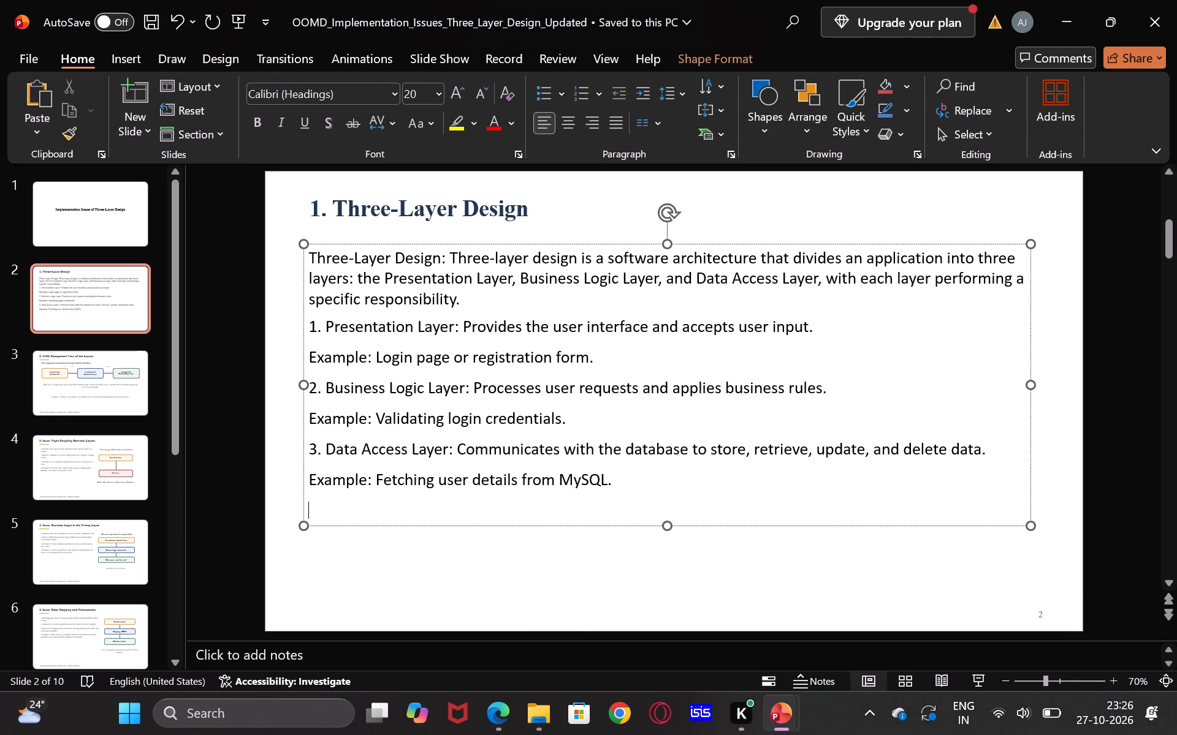
left_click(777, 562)
key("ctrl+v")
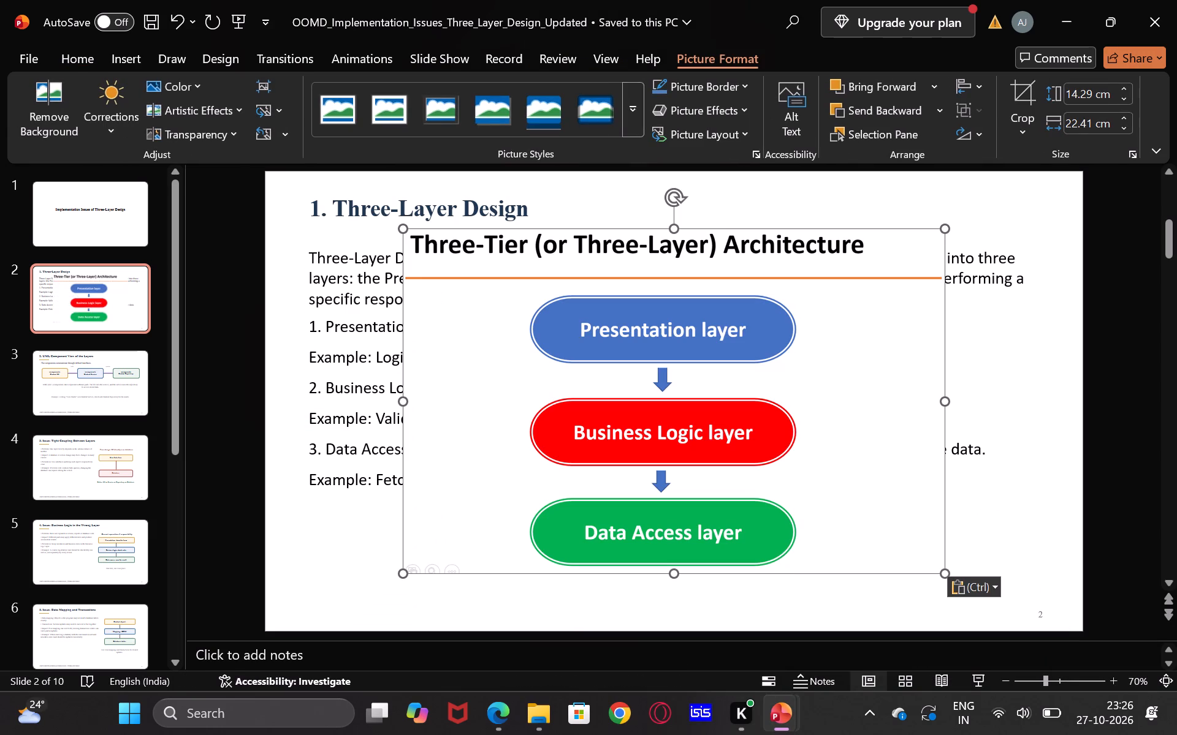
Shrink the pasted diagram to about 5.24 × 8.22 cm and move it over the last lines of body text.
left_click_drag(945, 229, 759, 498)
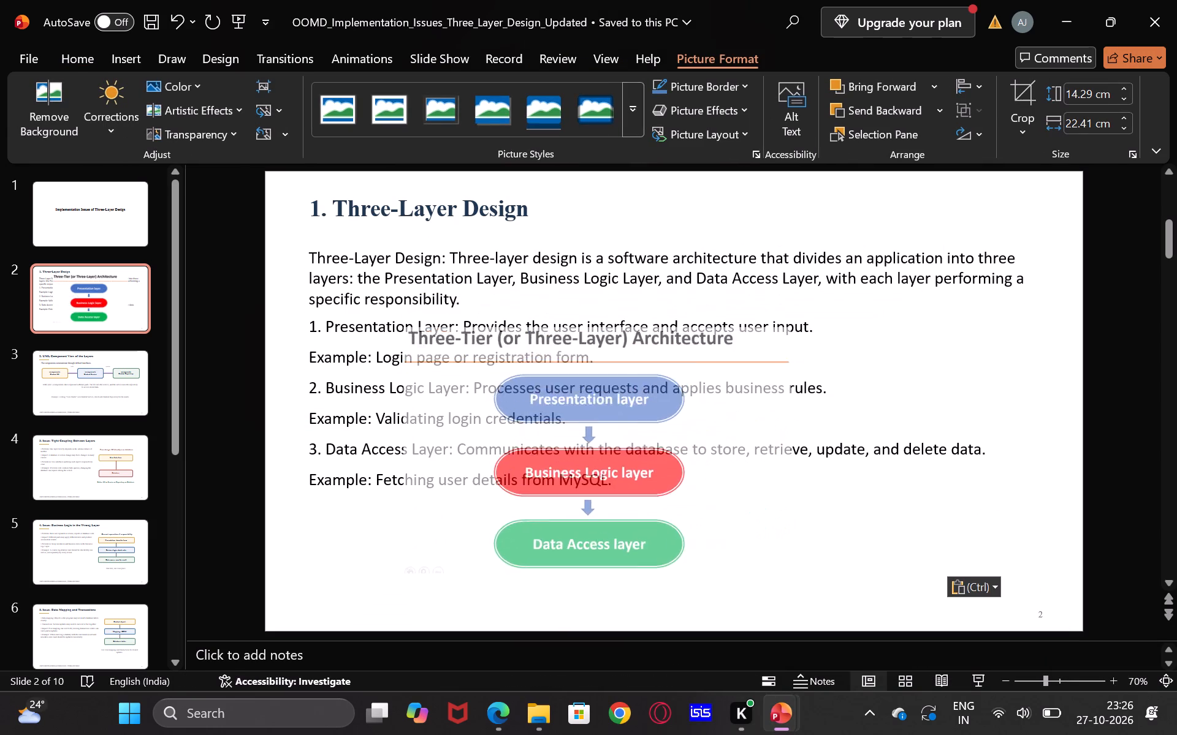
left_click_drag(759, 498, 602, 570)
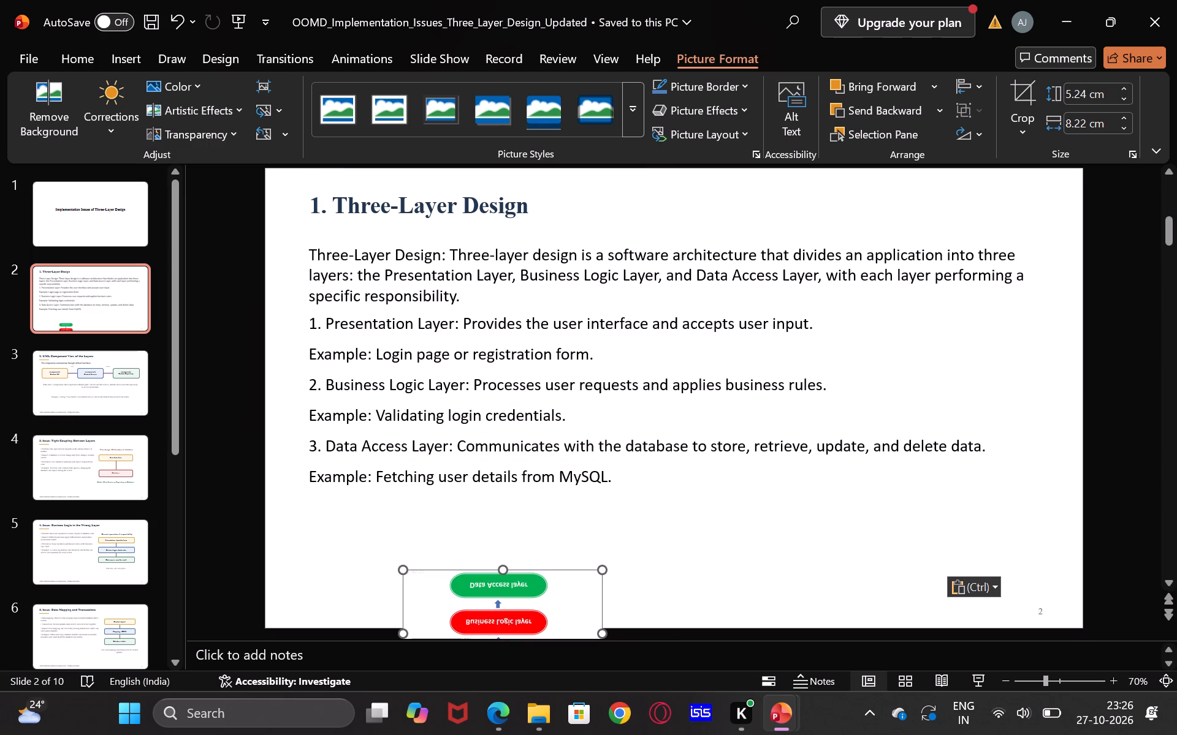
left_click_drag(519, 575, 563, 468)
Flip the upside-down diagram upright by its bottom edge, making it about 4.7 cm high.
left_click(548, 612)
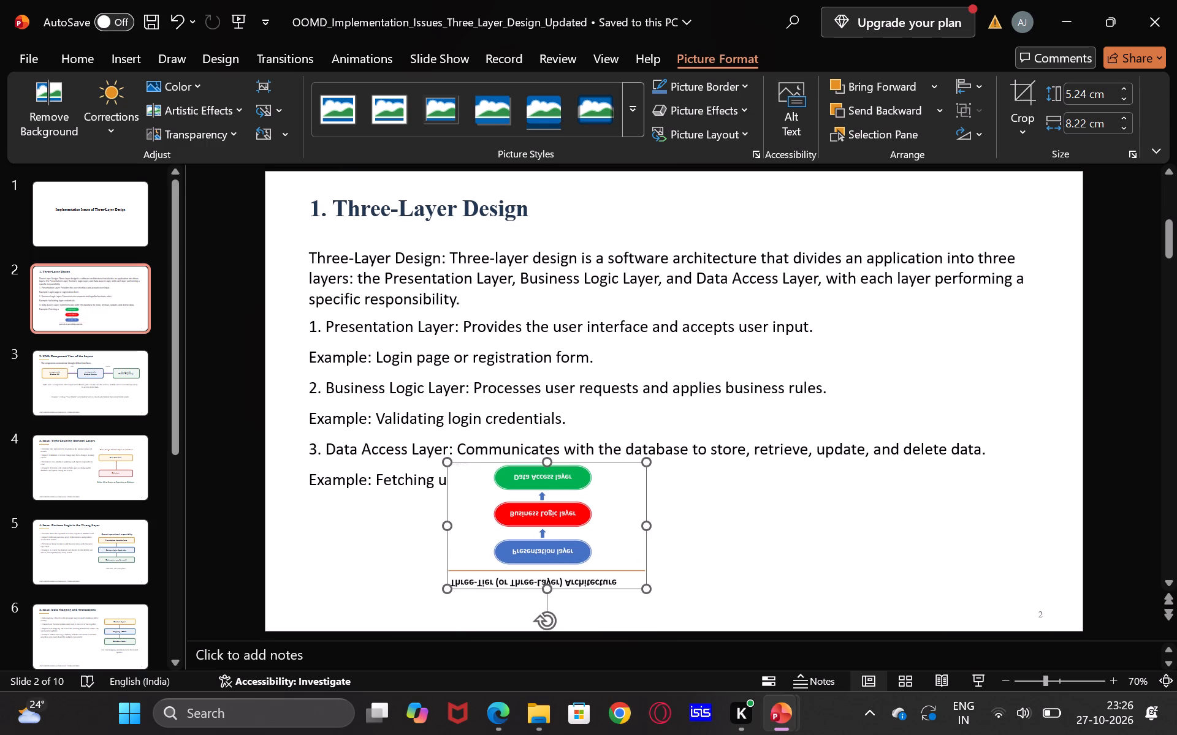
left_click(547, 625)
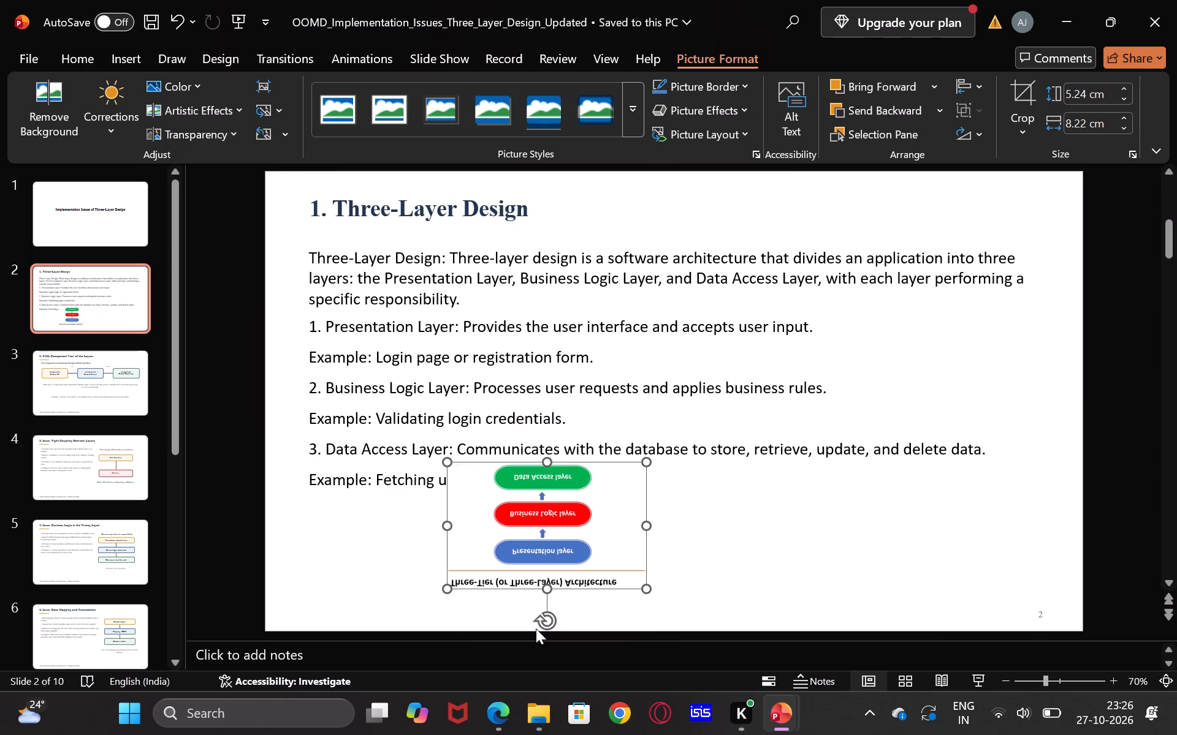
left_click(545, 622)
left_click(545, 622)
left_click_drag(546, 590, 571, 348)
Place the diagram in the lower right corner of slide 2 below the text and enlarge it to about 5.69 × 9.95 cm.
left_click_drag(558, 410, 817, 524)
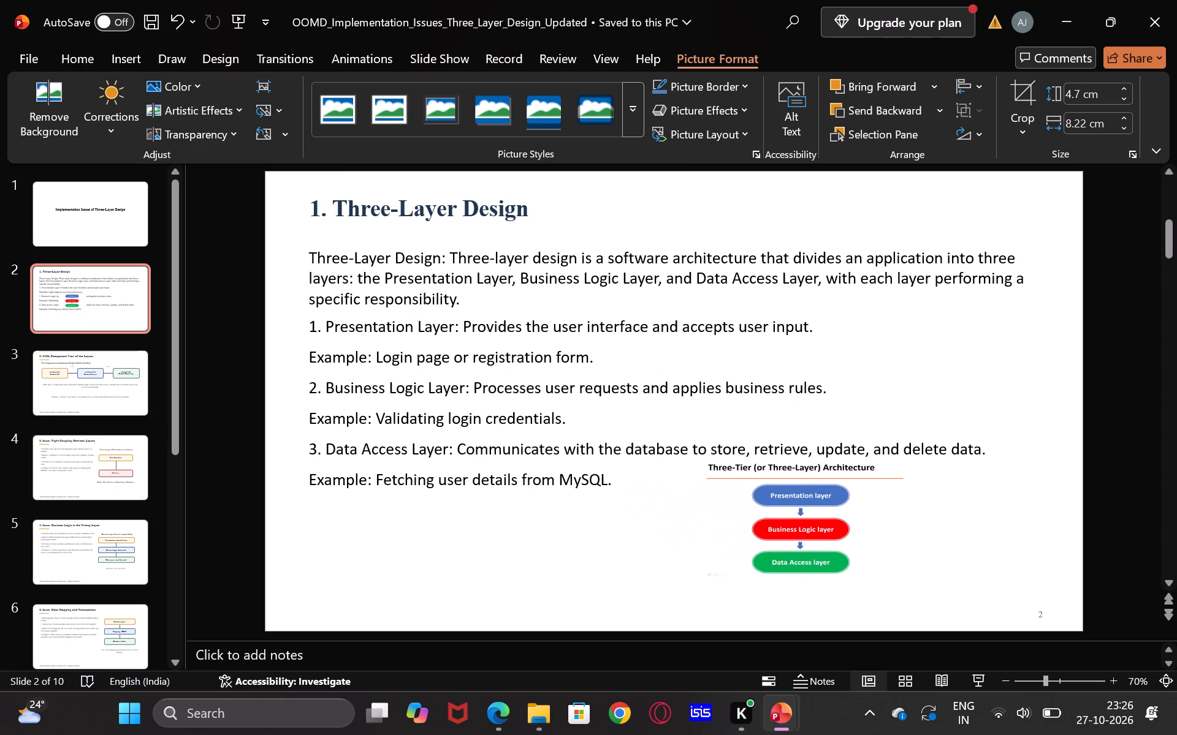
left_click_drag(817, 524, 868, 537)
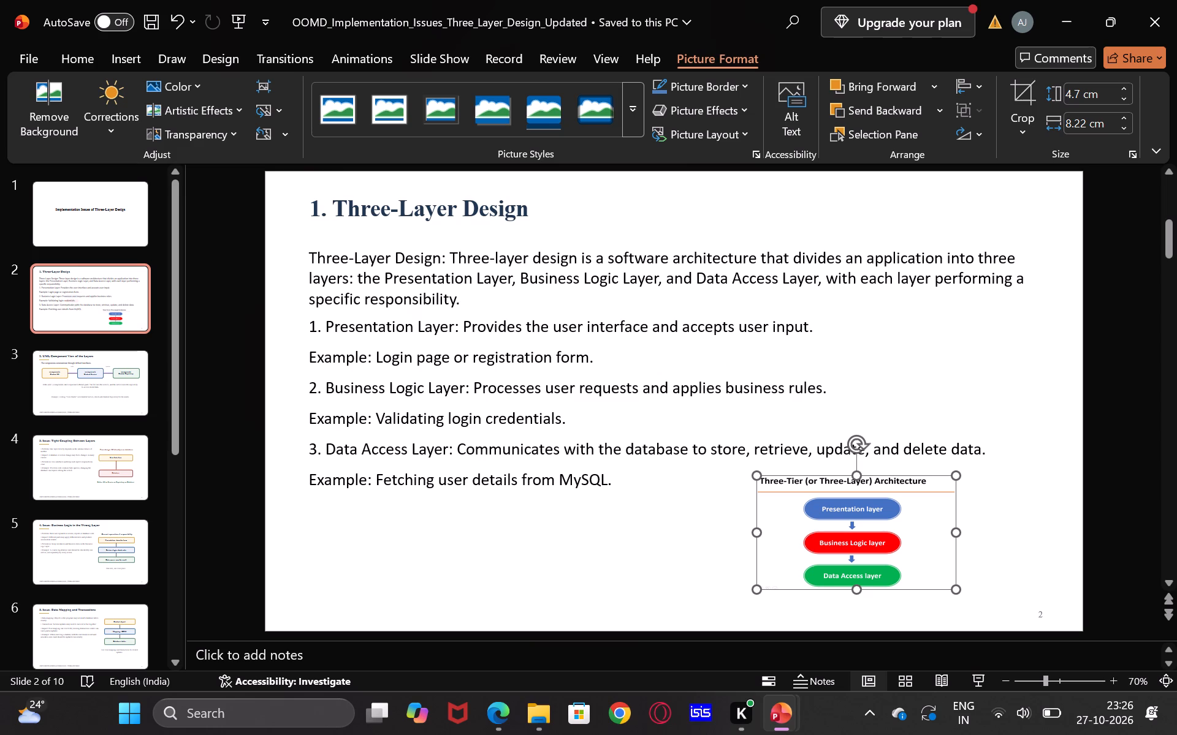
left_click_drag(899, 532, 924, 538)
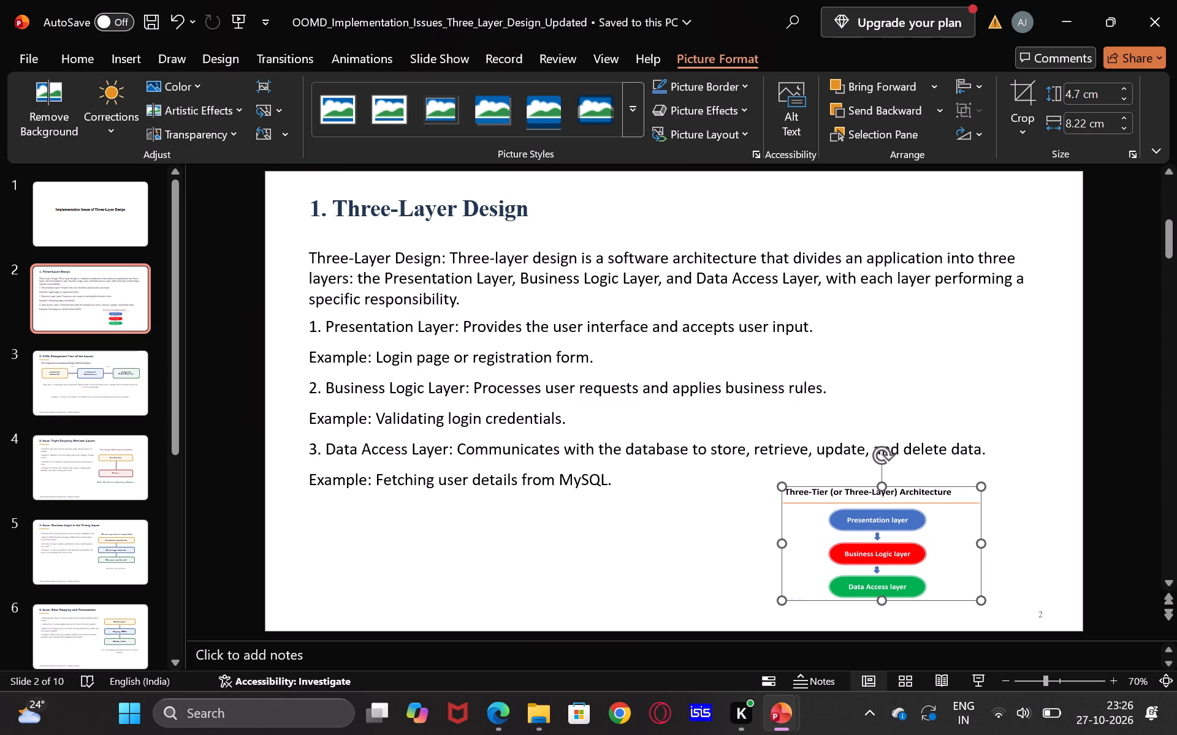
left_click_drag(980, 601, 1023, 614)
left_click(925, 568)
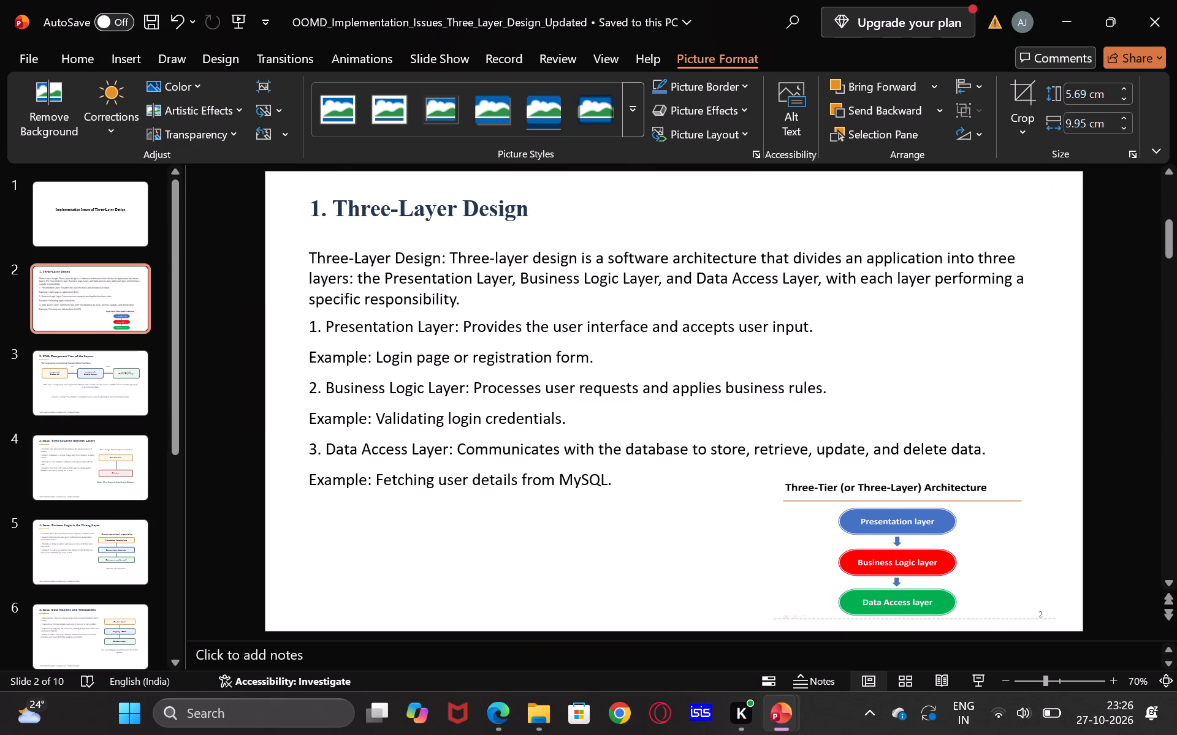
left_click(641, 560)
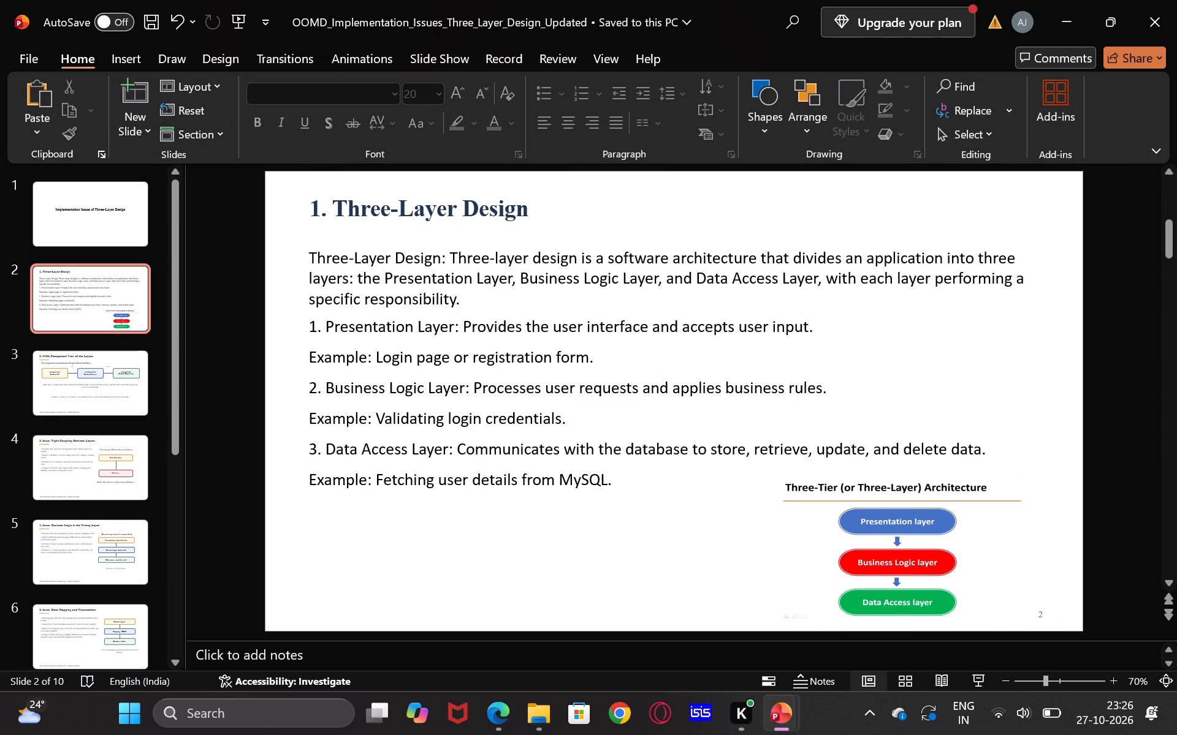
Set the font of all the body text on slide 2 to Times New Roman.
left_click(493, 339)
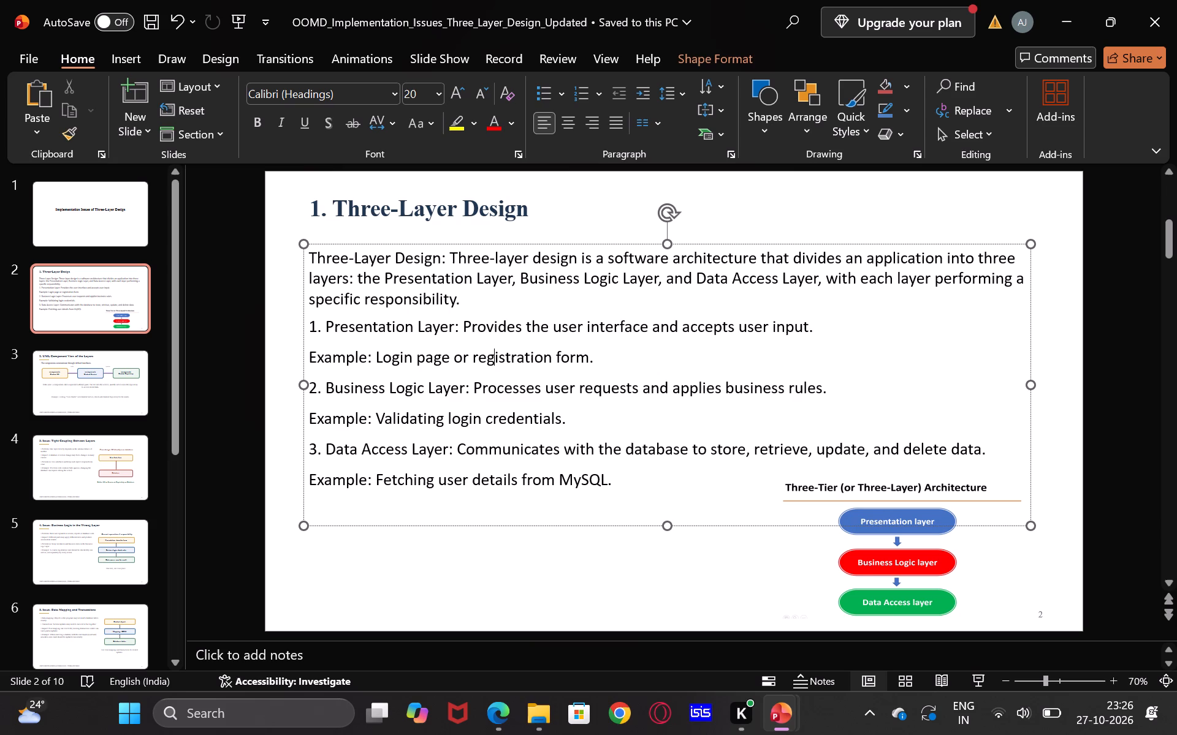
key("ctrl+a")
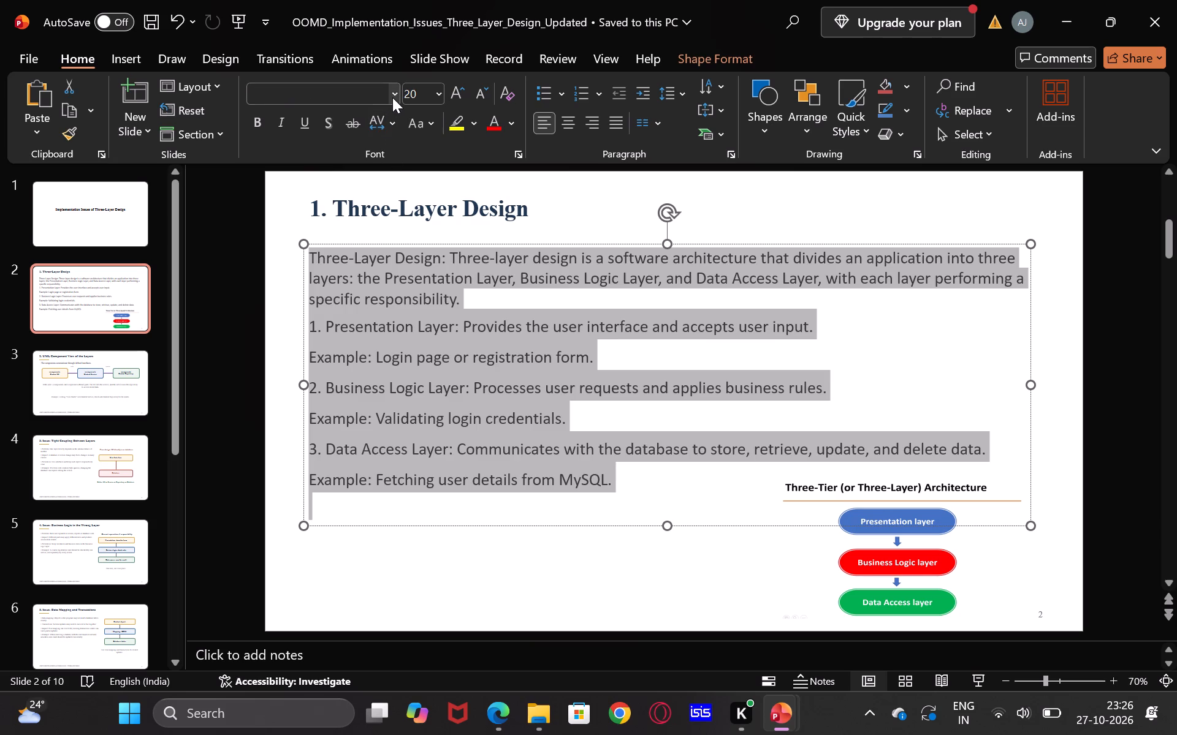
left_click(392, 97)
type("ti")
key("Return")
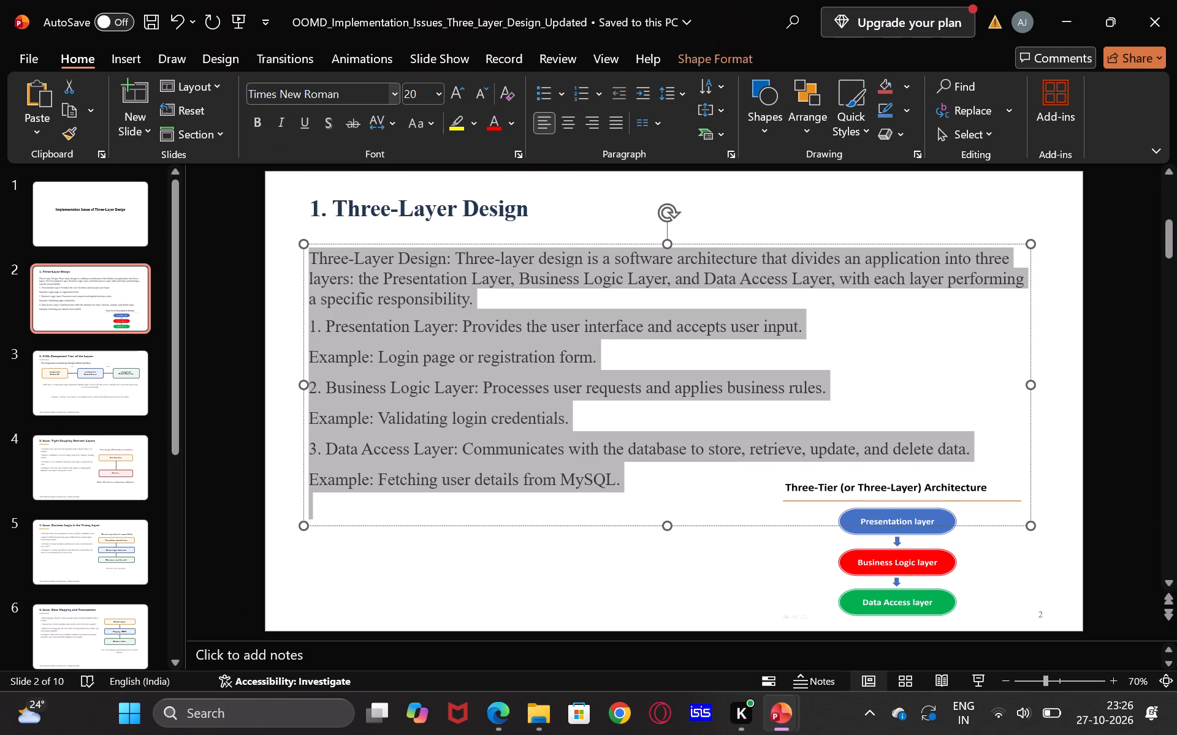
Try line spacing 1.0 on all the body text on slide 2, and settle on 1.5.
left_click(681, 94)
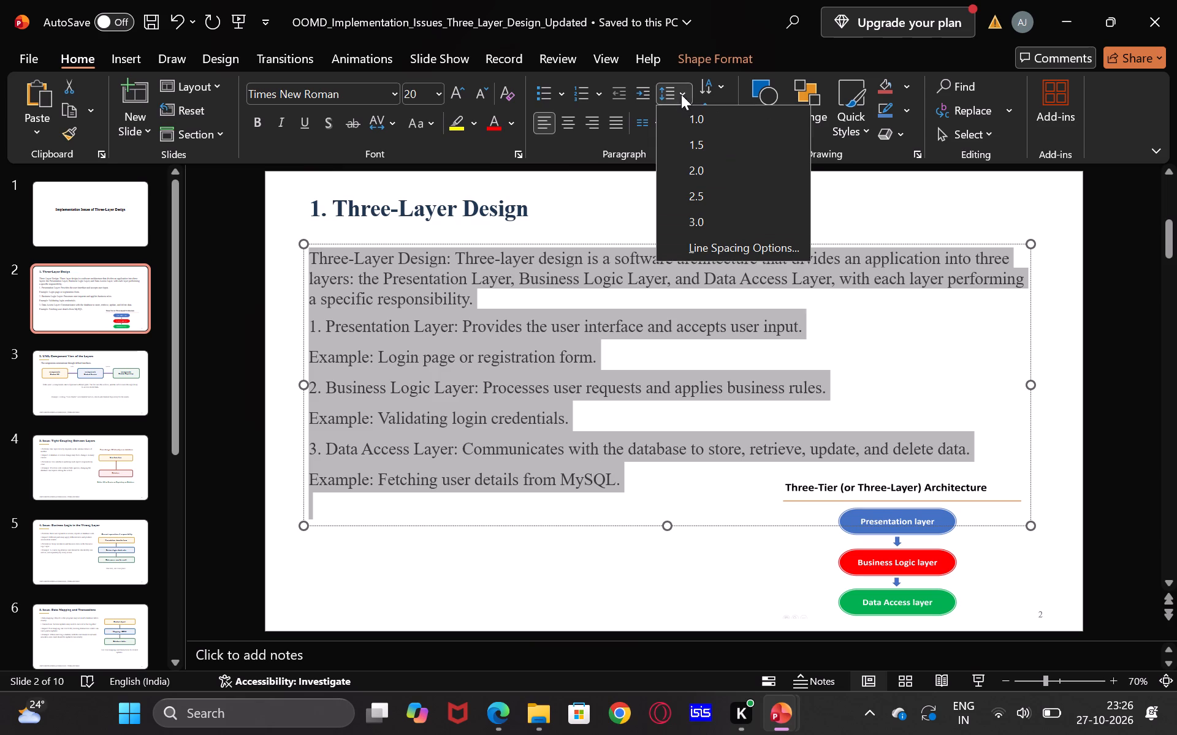
left_click(683, 117)
left_click(683, 93)
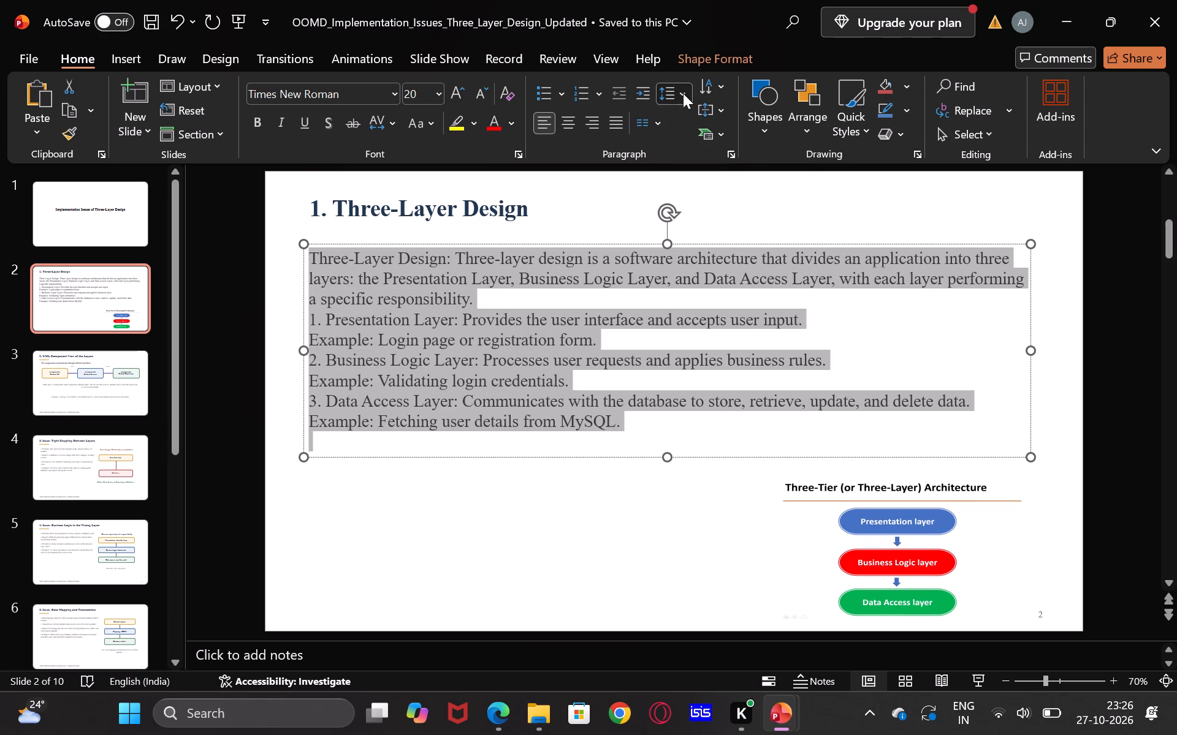
left_click(689, 139)
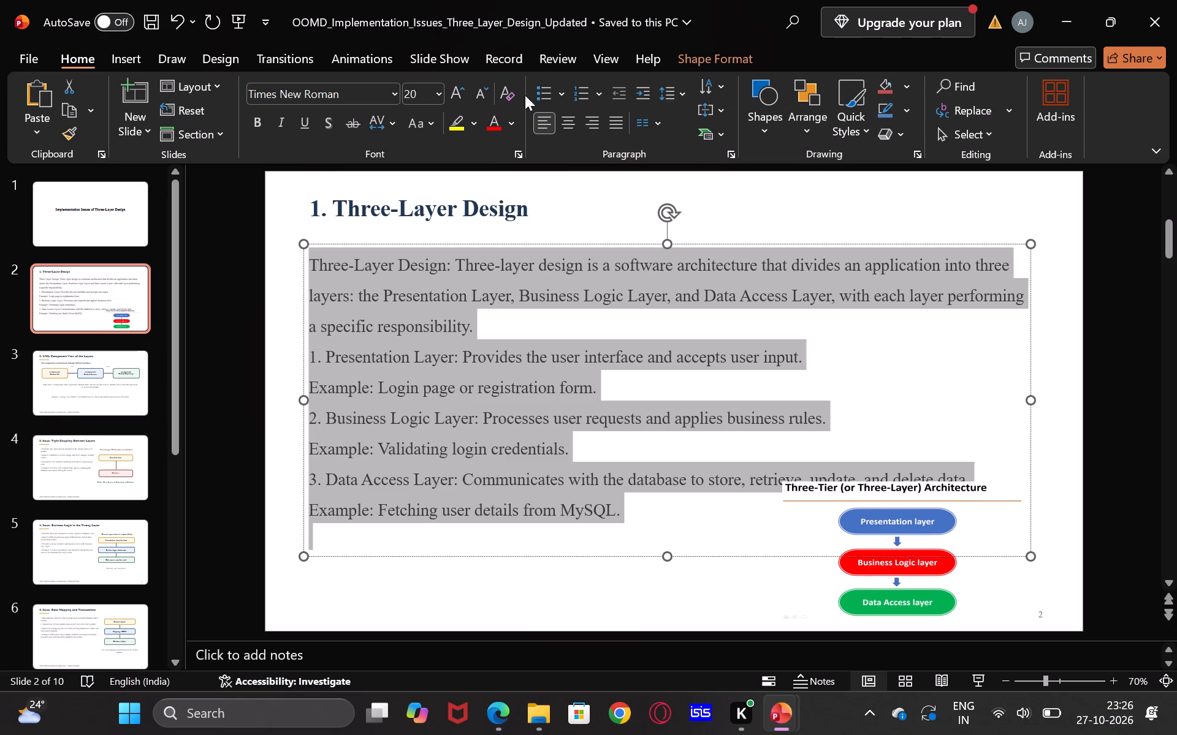
Set the font size of all the body text on slide 2 to 18.
left_click(439, 87)
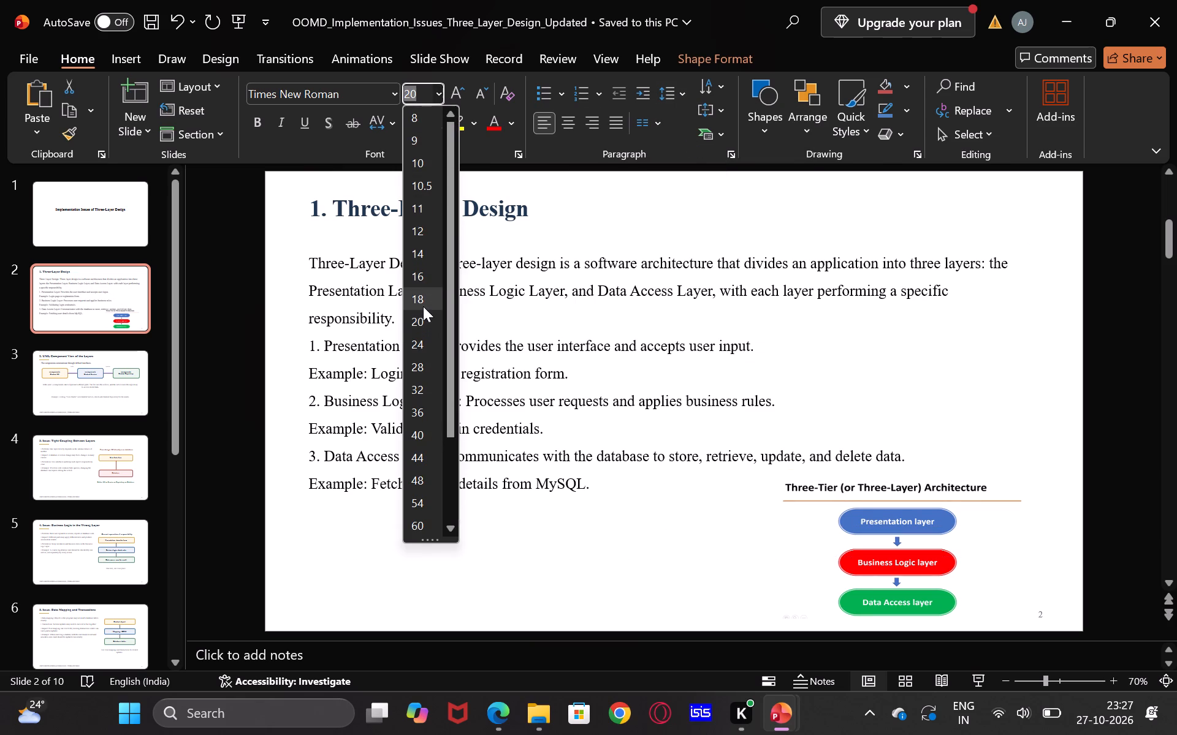
left_click(423, 306)
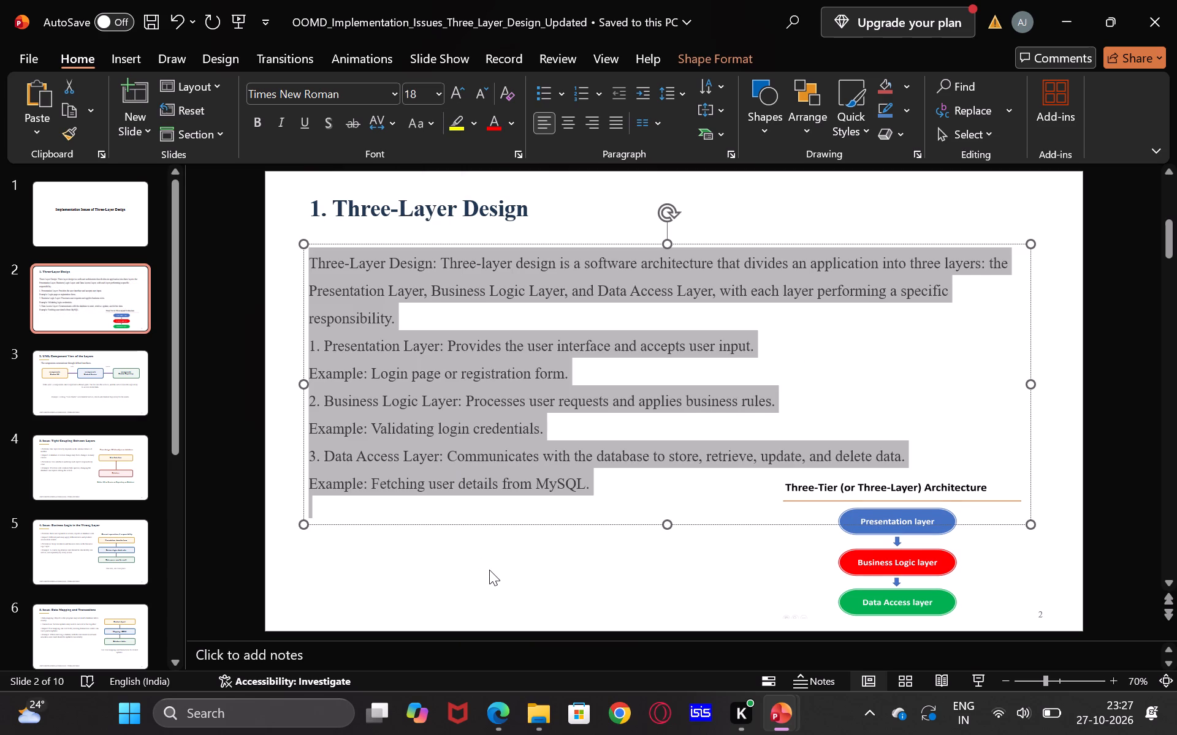
left_click(489, 570)
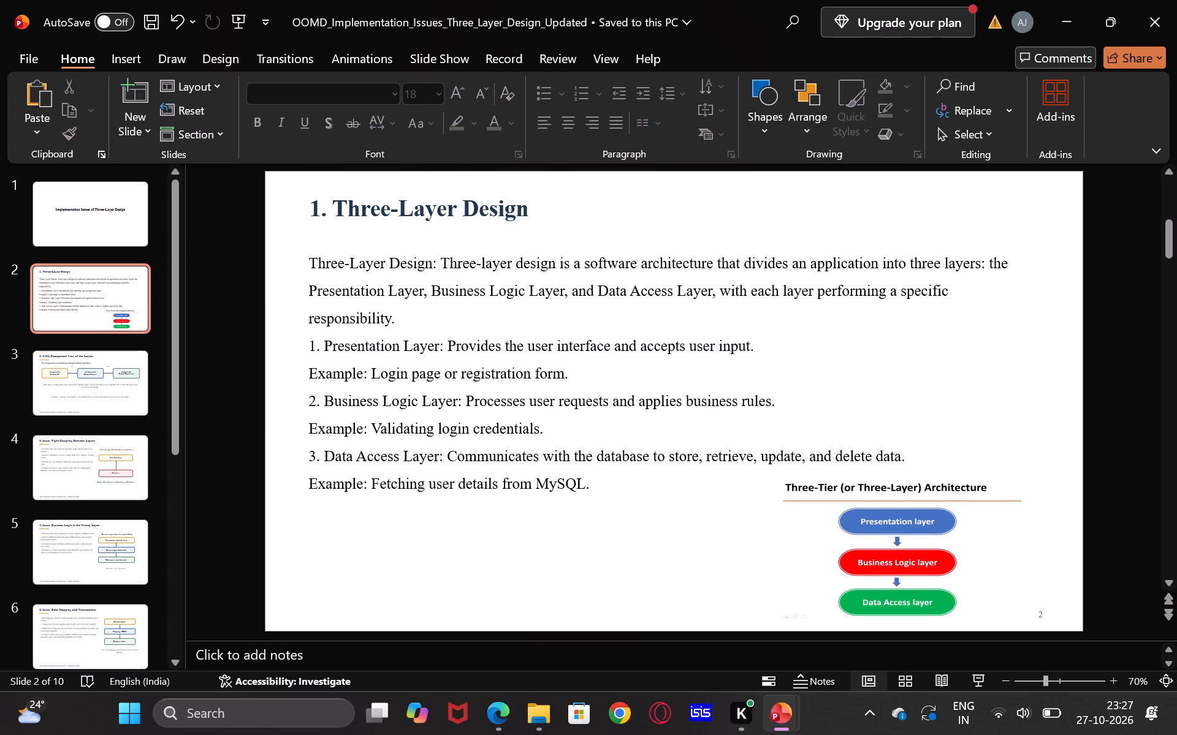
Move the body text box on slide 2 up to sit directly beneath the title.
left_click(569, 413)
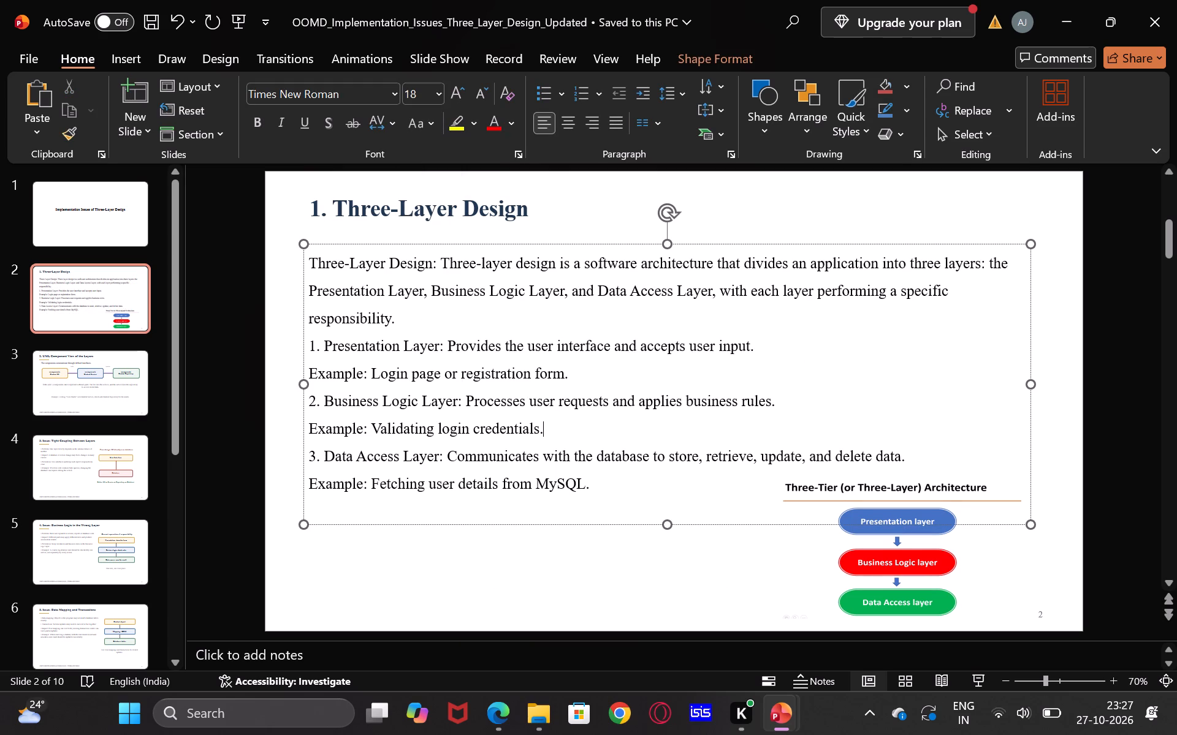
left_click_drag(657, 245, 657, 239)
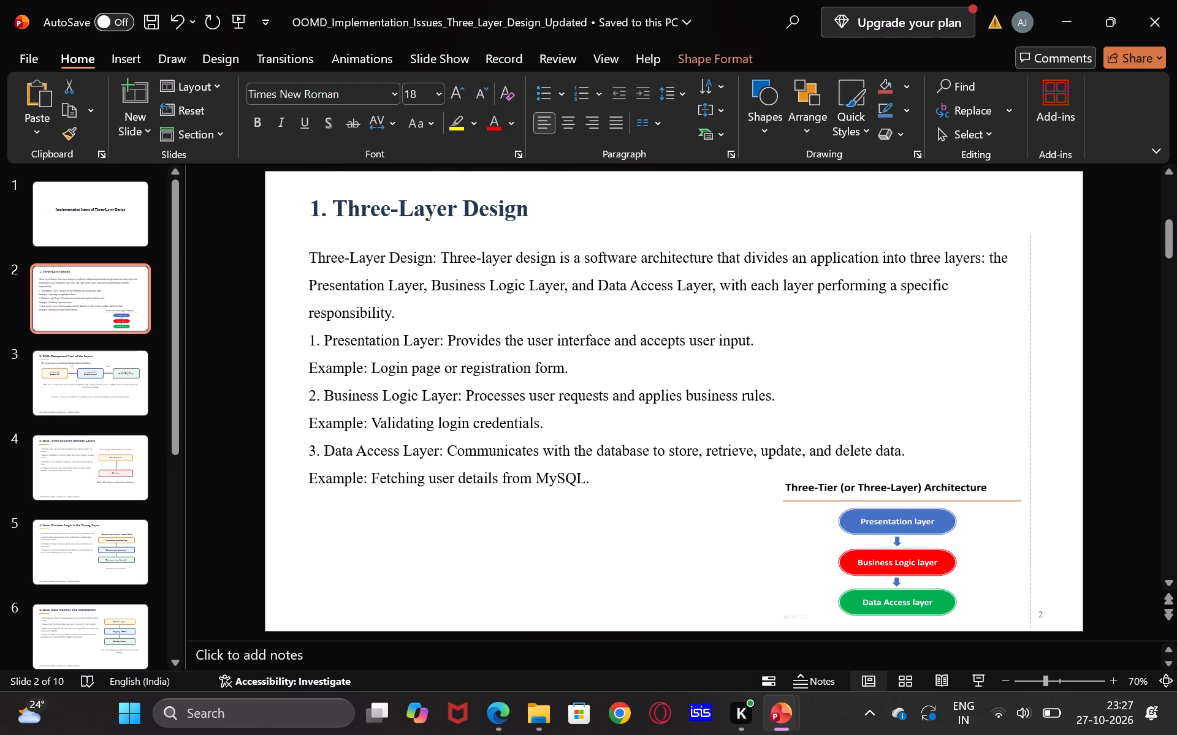
left_click_drag(657, 239, 657, 226)
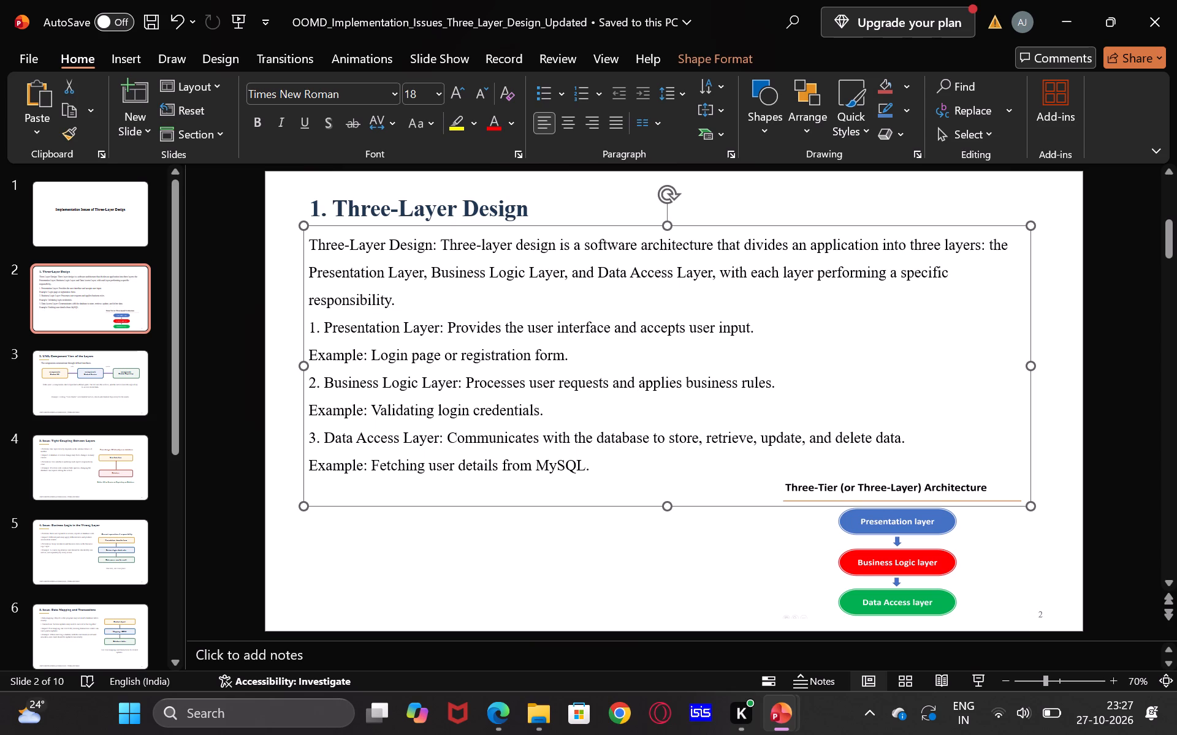
Stretch the three-tier architecture diagram upward from its top edge to just below the third layer's text line, and save the presentation.
left_click(837, 574)
left_click_drag(902, 481, 897, 457)
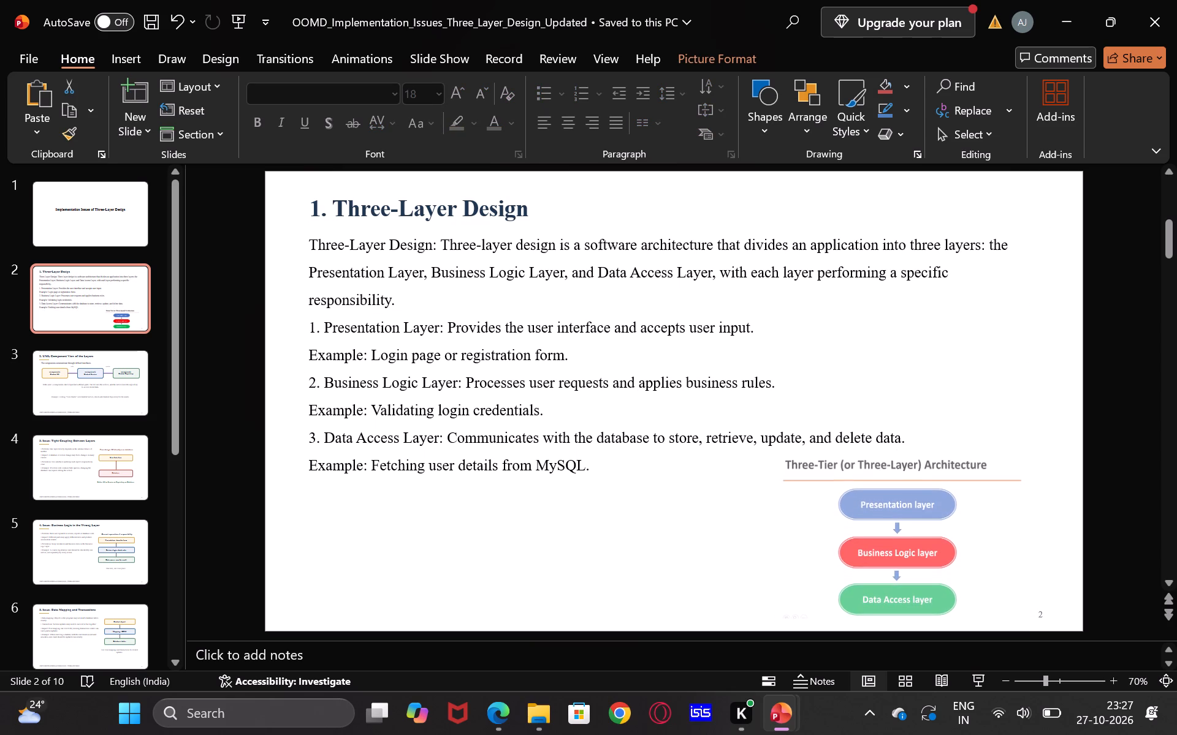
left_click_drag(897, 457, 896, 457)
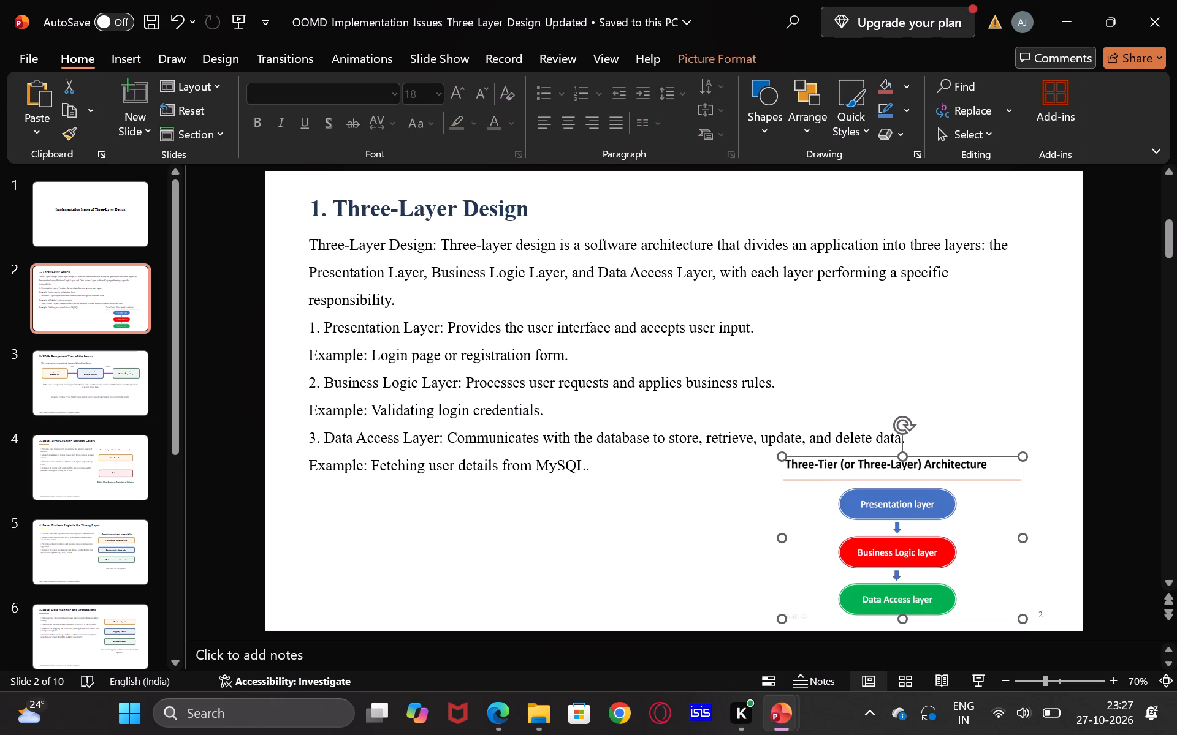
left_click(713, 584)
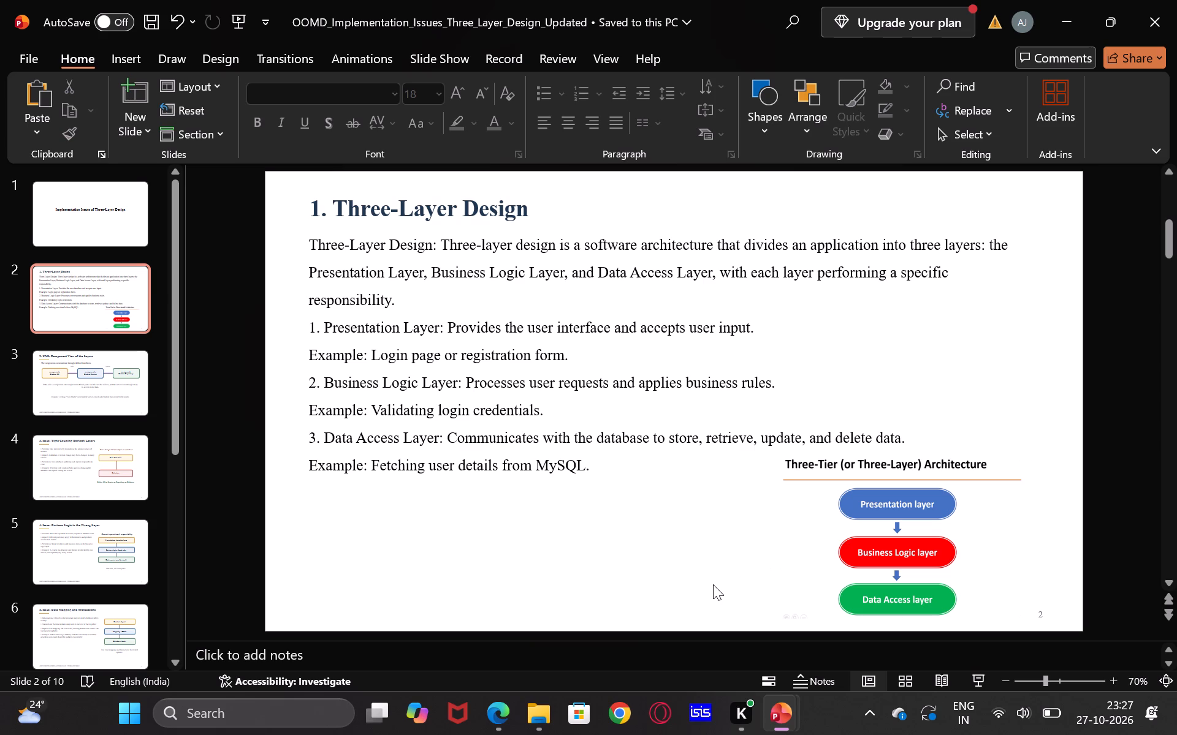
key("ctrl+s")
Delete the orange accent line under the title of slide 3.
left_click(144, 390)
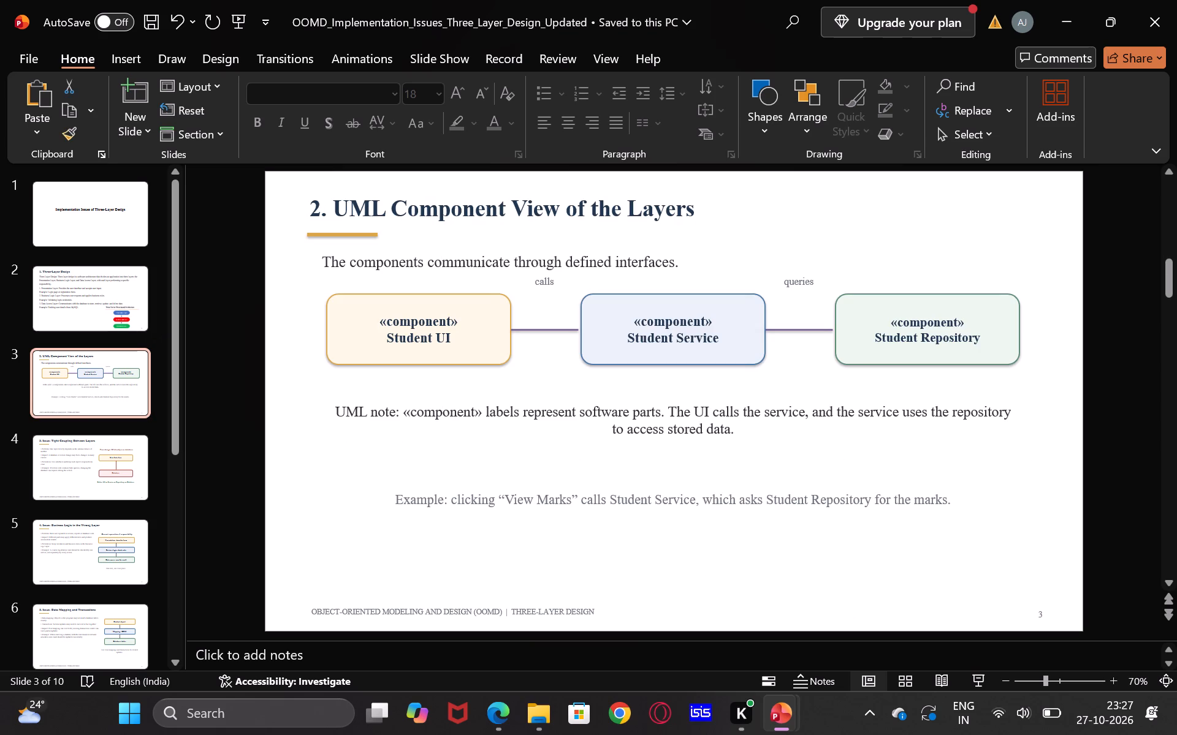
left_click(365, 236)
key("Delete")
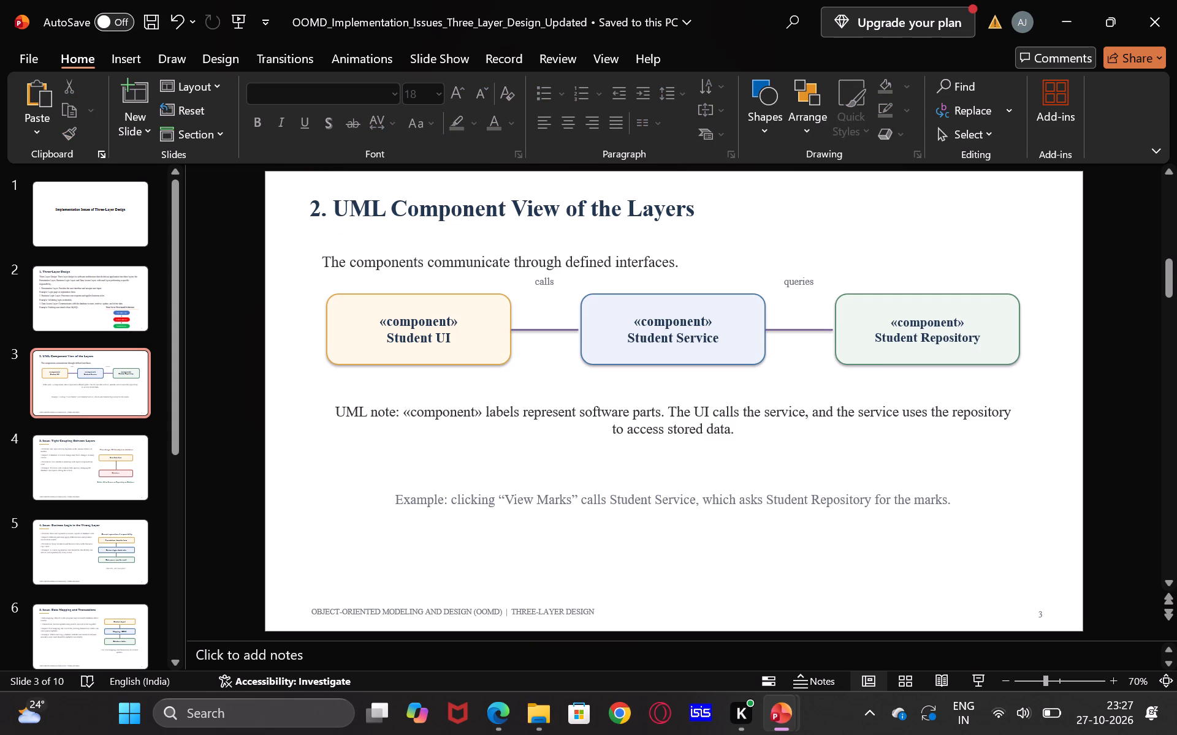
left_click_drag(694, 210, 329, 199)
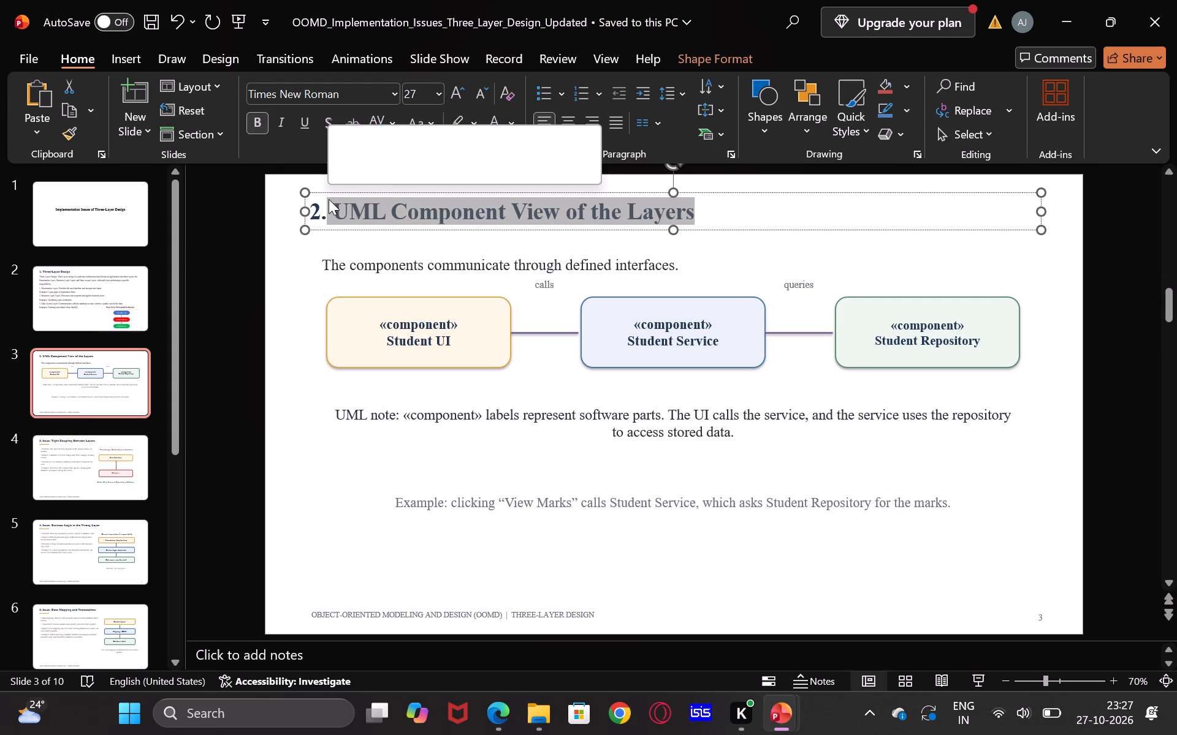
key("ctrl+c")
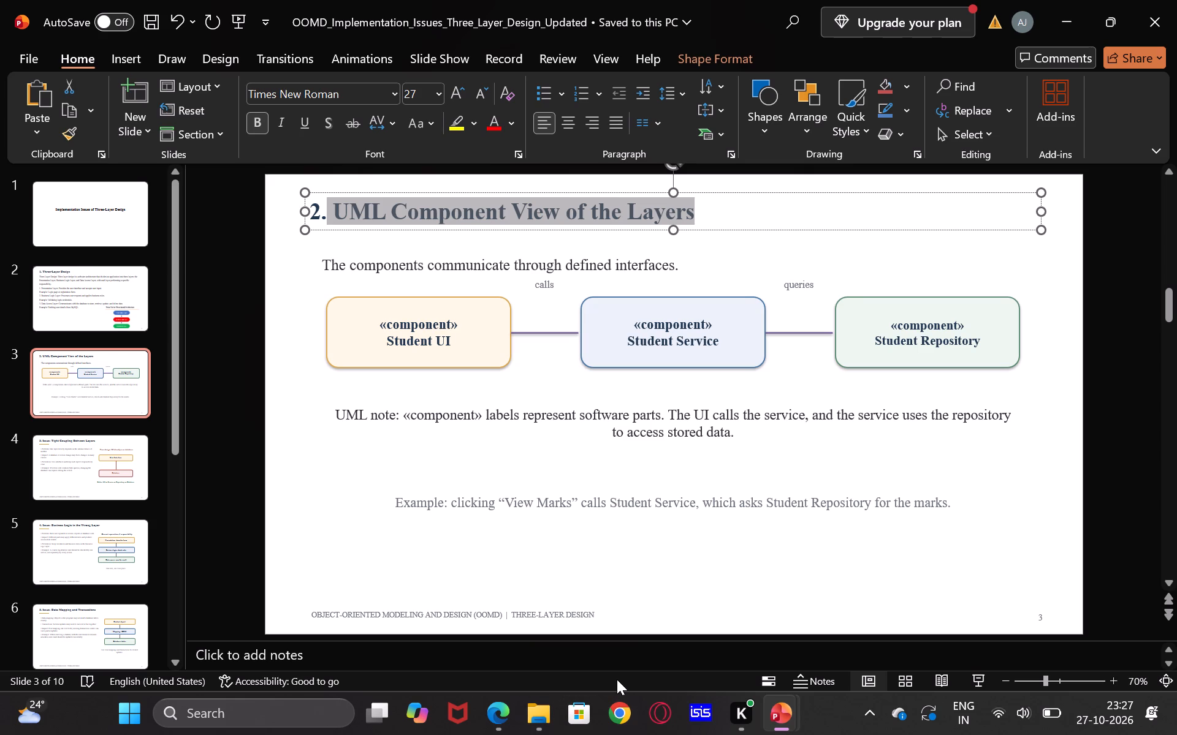
key("alt+Tab")
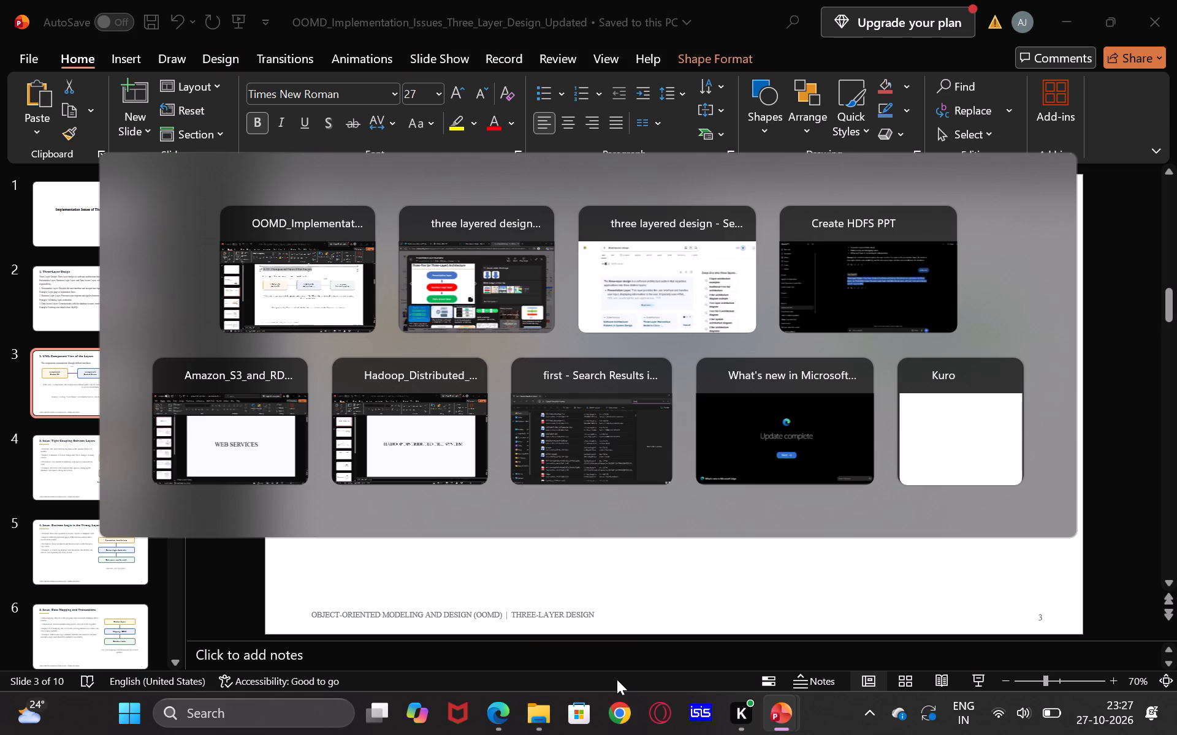
key("alt+Tab")
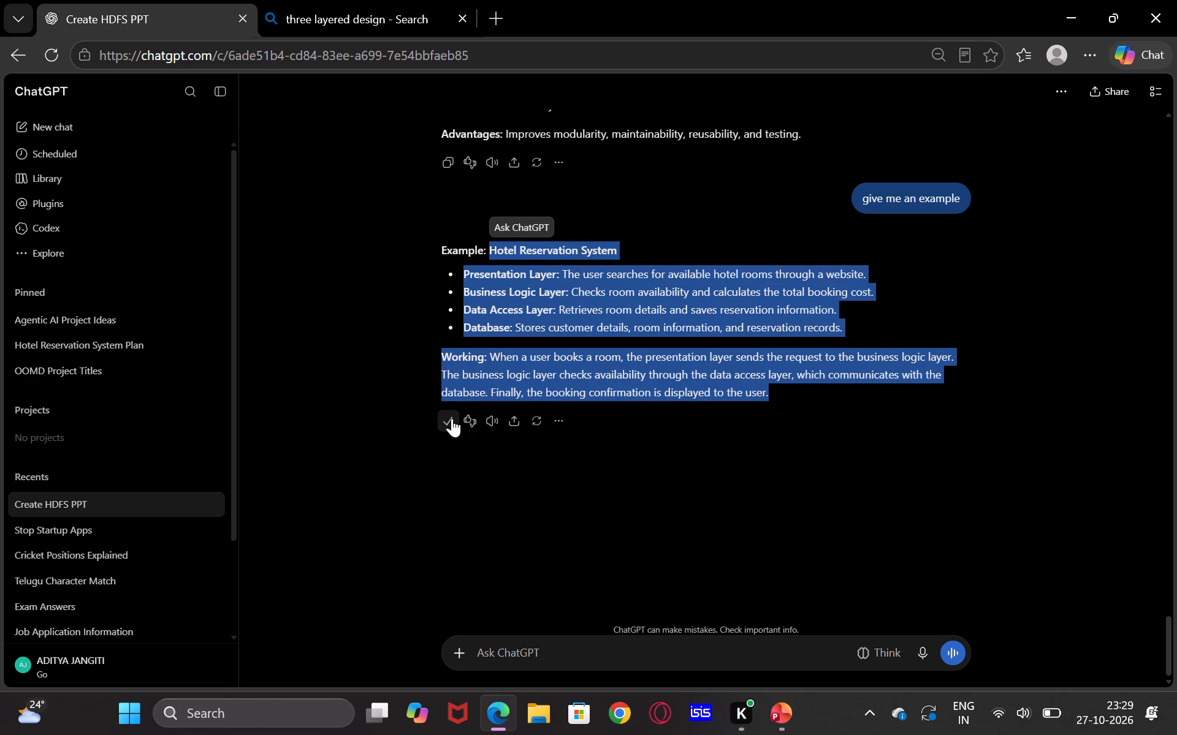
Switch to PowerPoint and replace slide 3's line "The components communicate through defined interfaces." with the copied hotel reservation example.
left_click(795, 722)
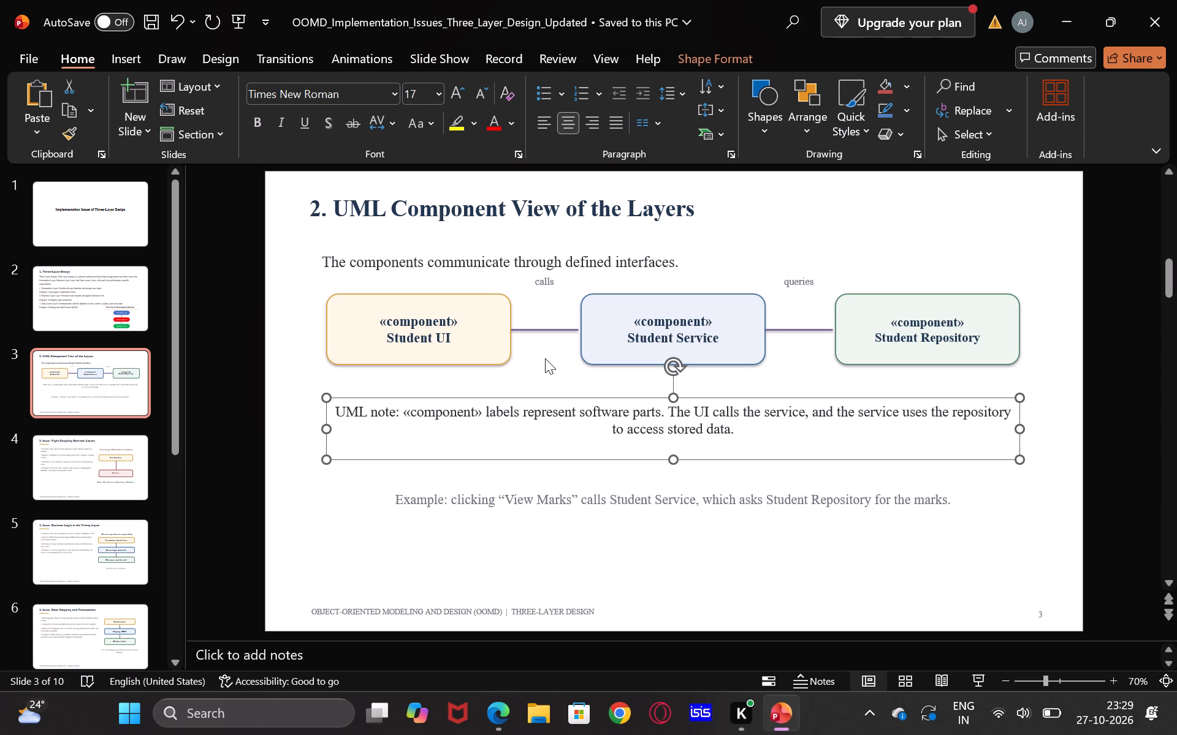
left_click(545, 358)
key("ctrl+a")
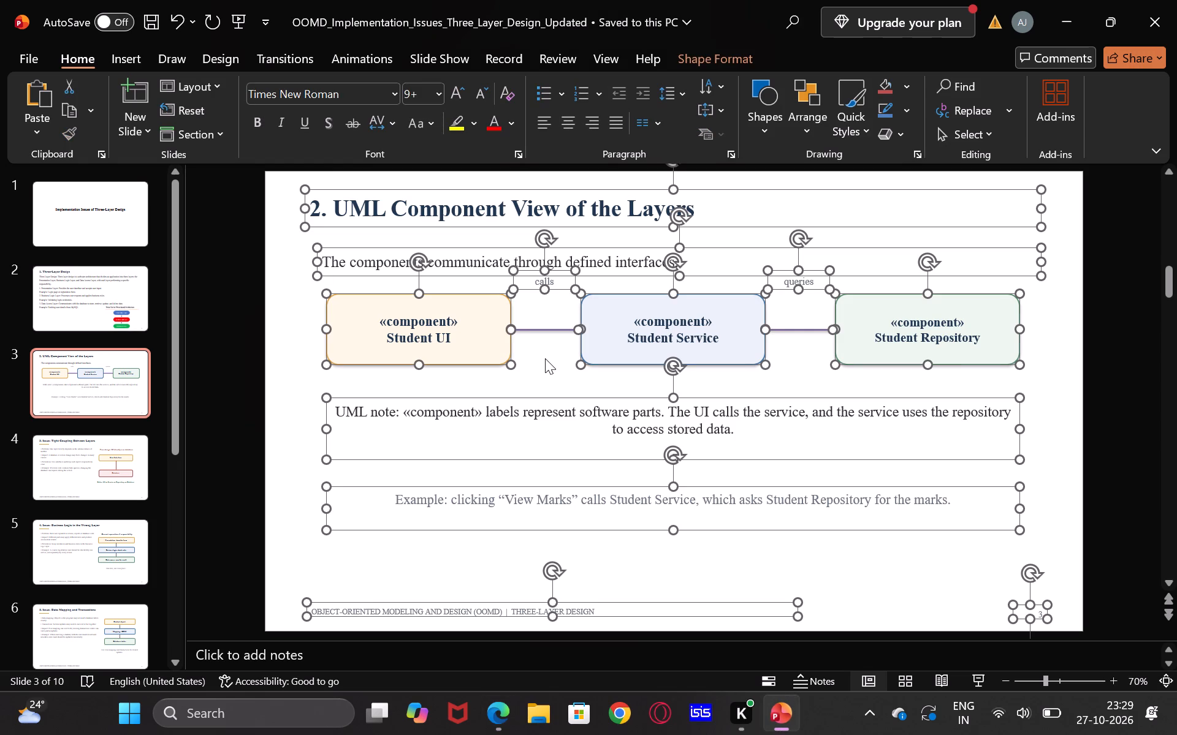
left_click(545, 358)
left_click_drag(322, 262, 477, 385)
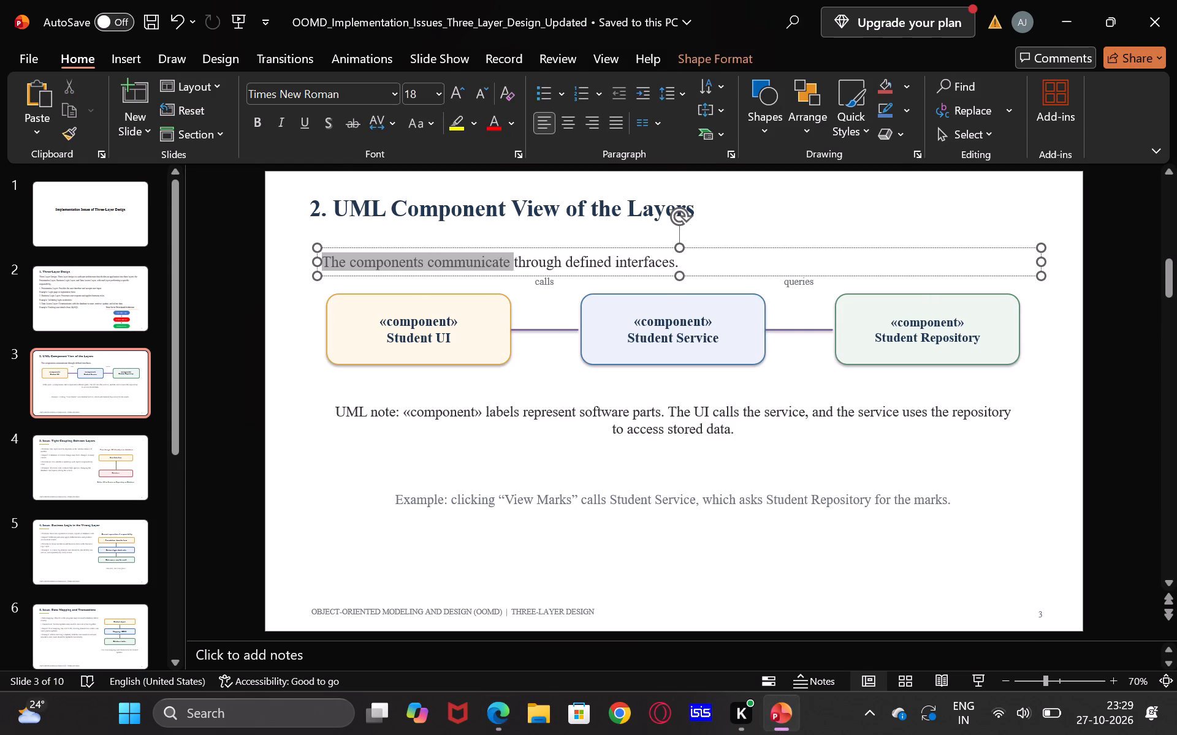
left_click_drag(477, 385, 780, 420)
key("BackSpace")
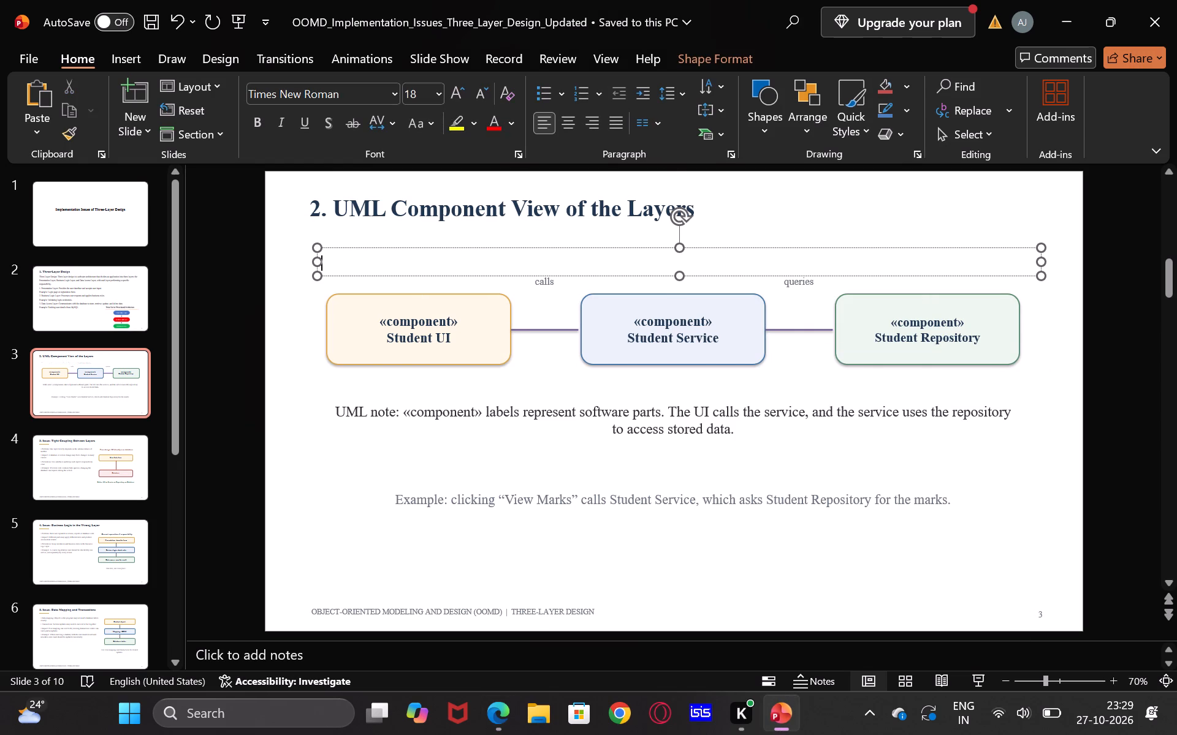
key("ctrl+v")
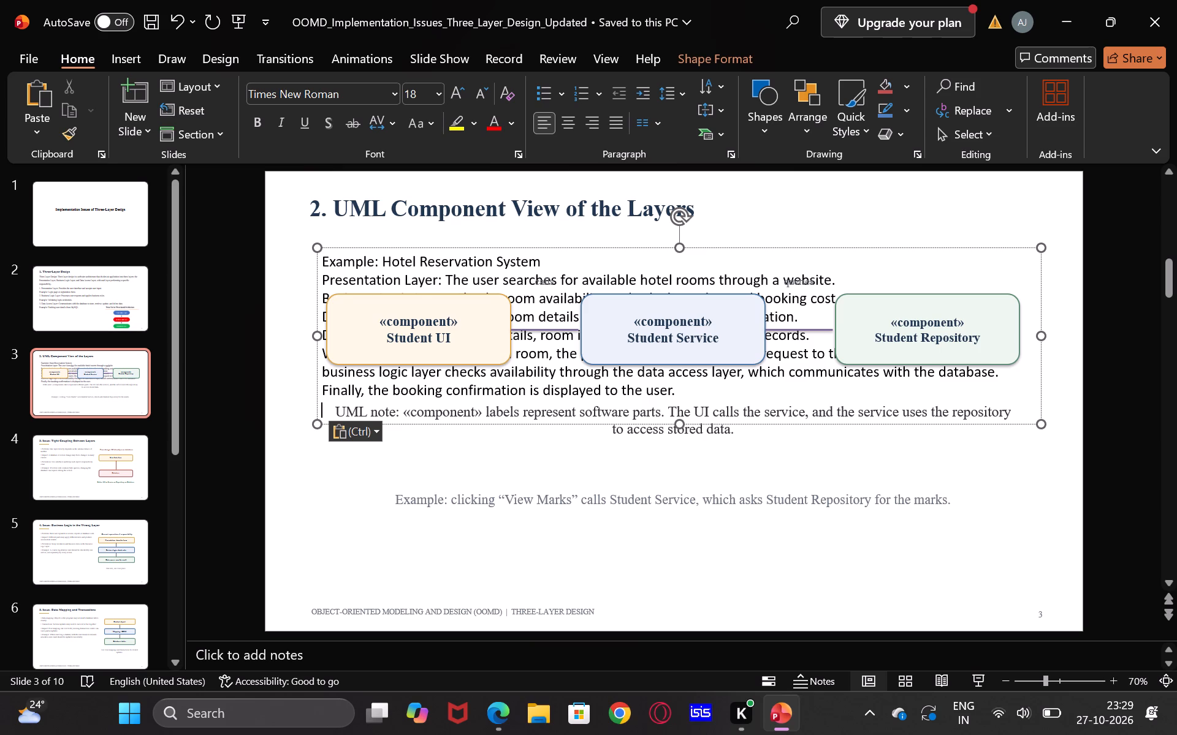
Delete the Student UI, Student Service and Student Repository component boxes from slide 3.
left_click(466, 328)
key("Delete")
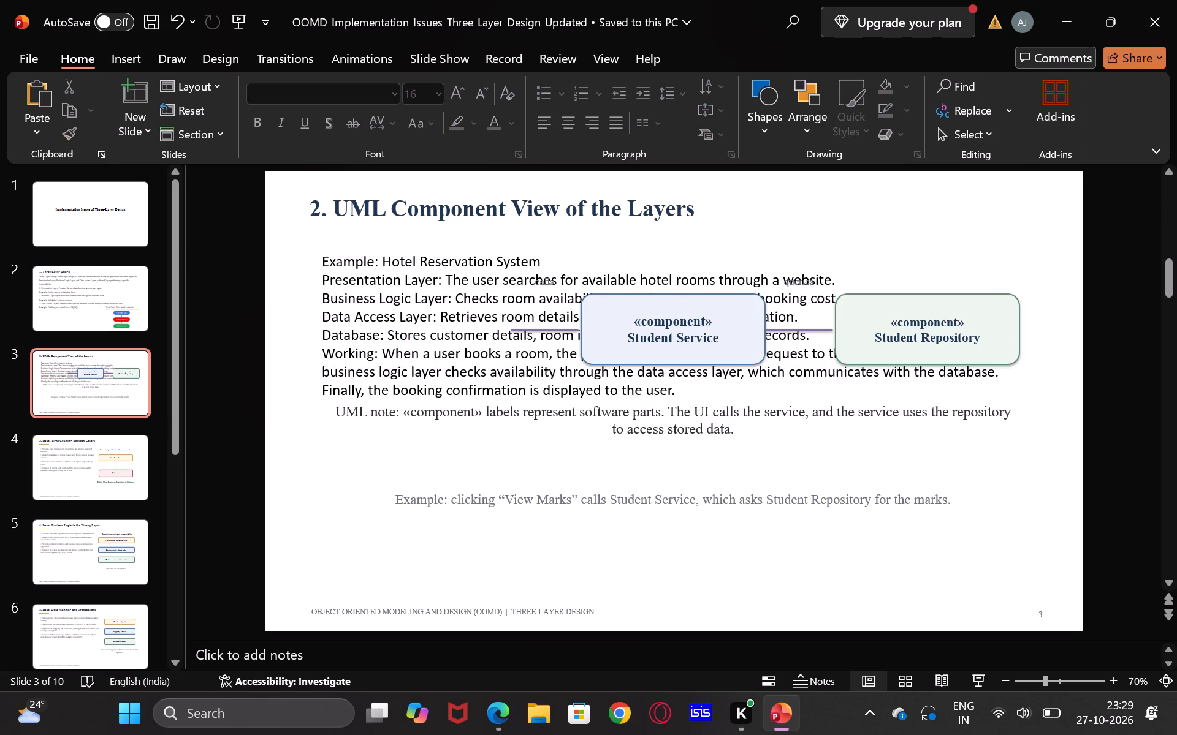
left_click(683, 336)
key("Delete")
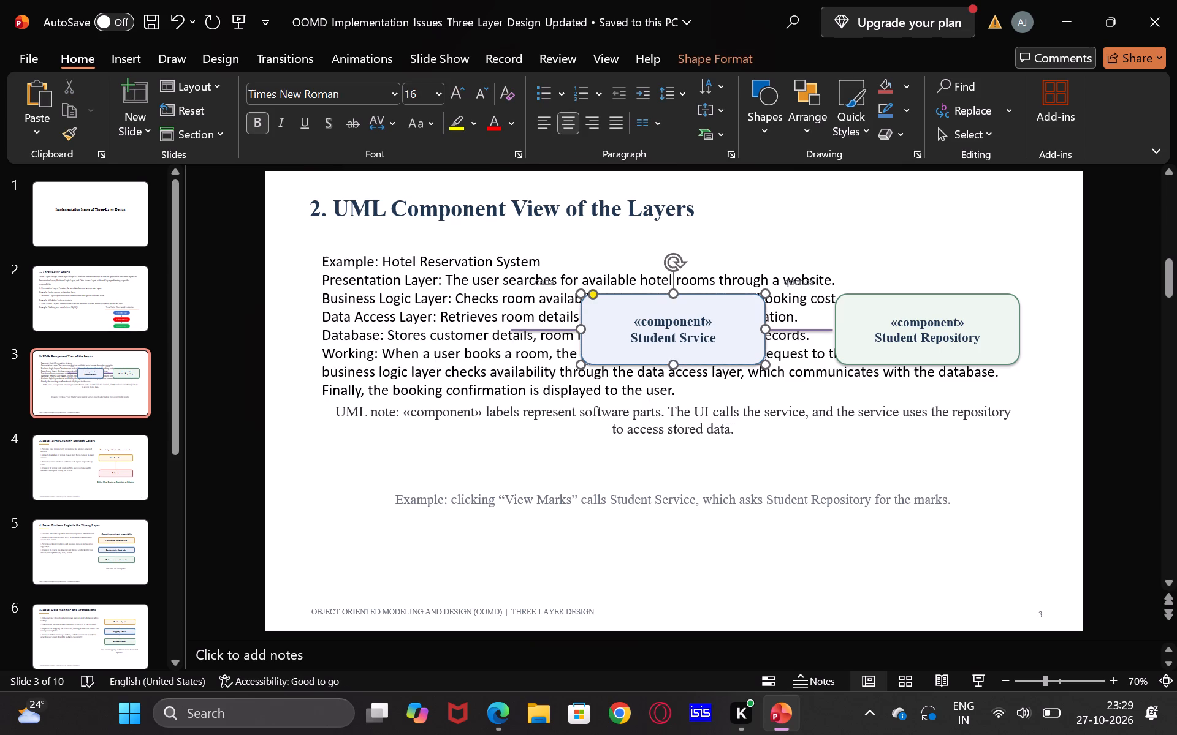
left_click(646, 312)
key("Delete")
left_click(935, 322)
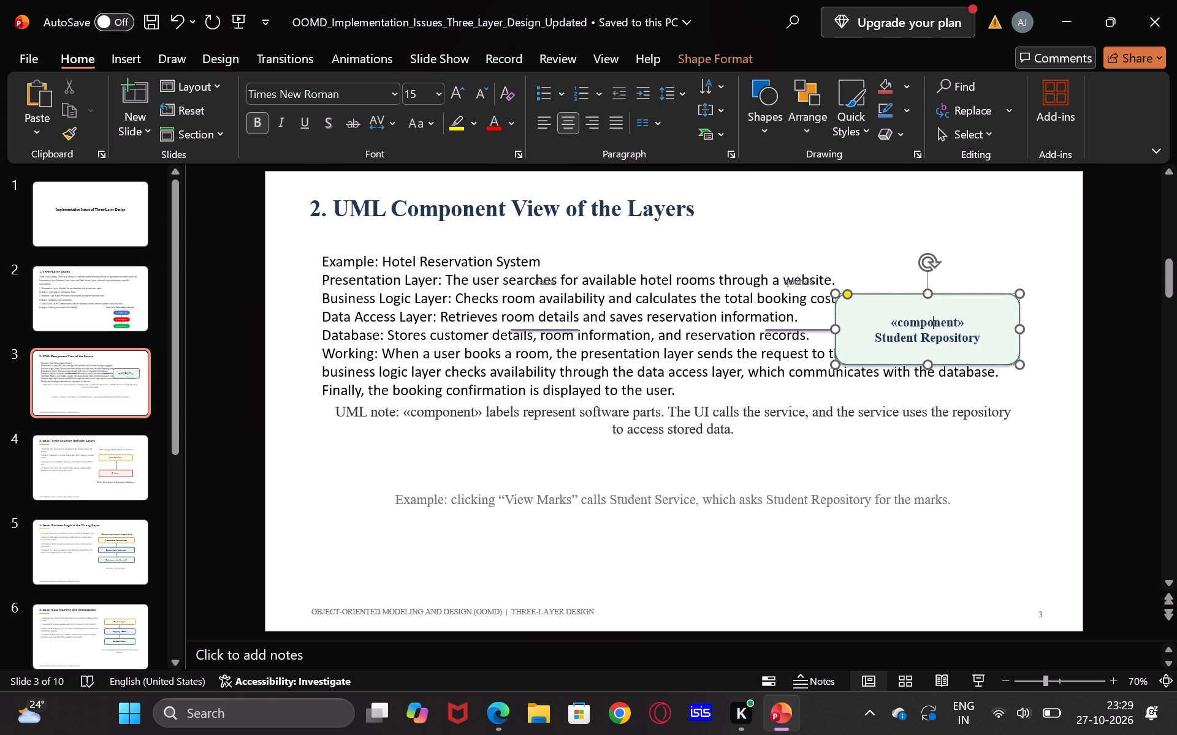
key("Delete")
left_click(892, 315)
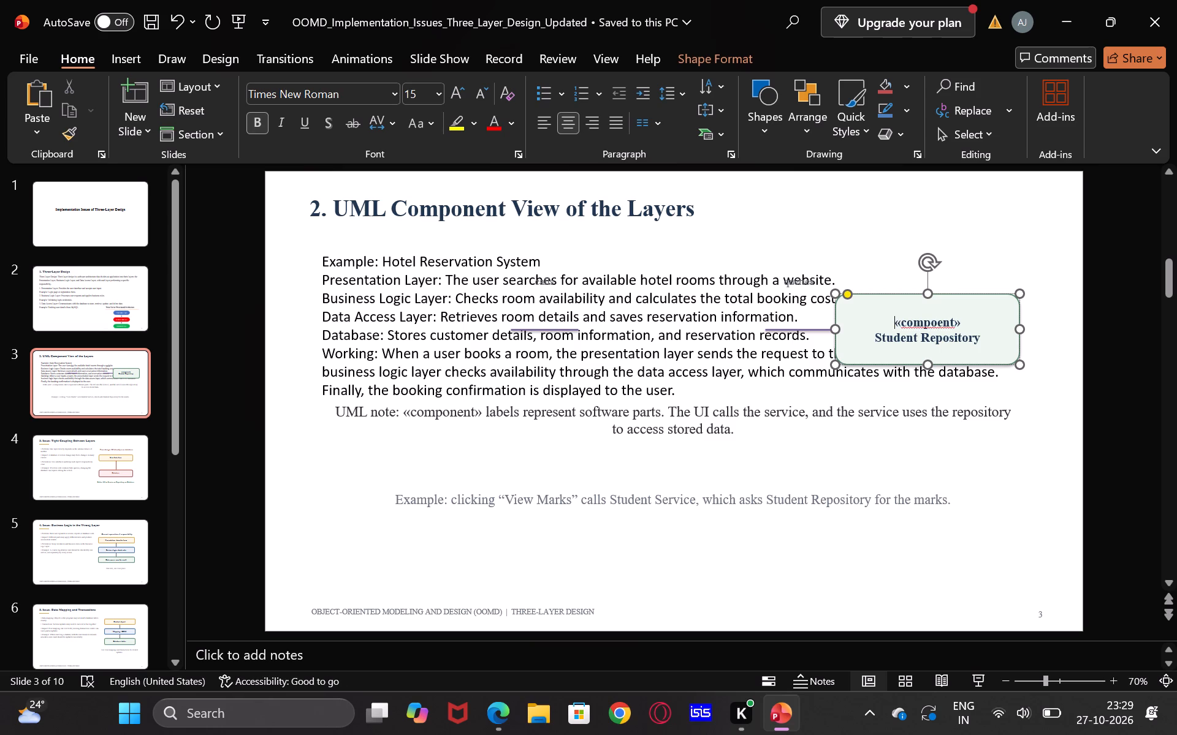
key("Delete")
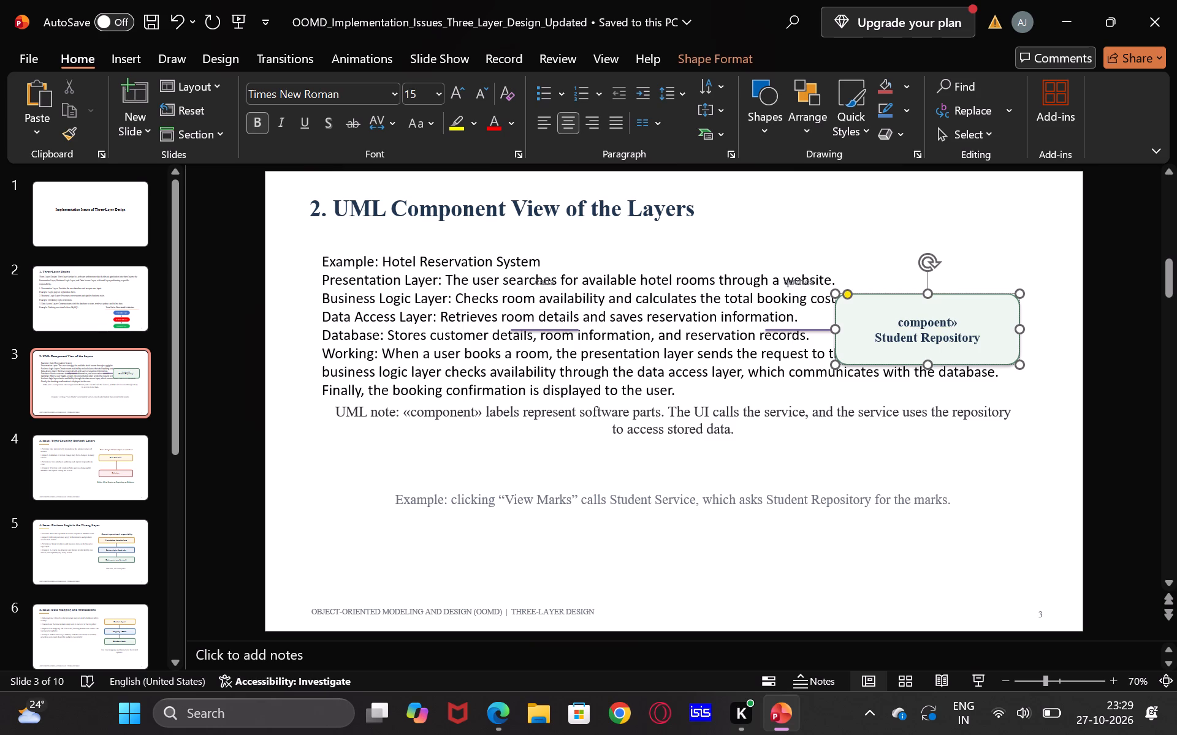
left_click(860, 297)
key("Delete")
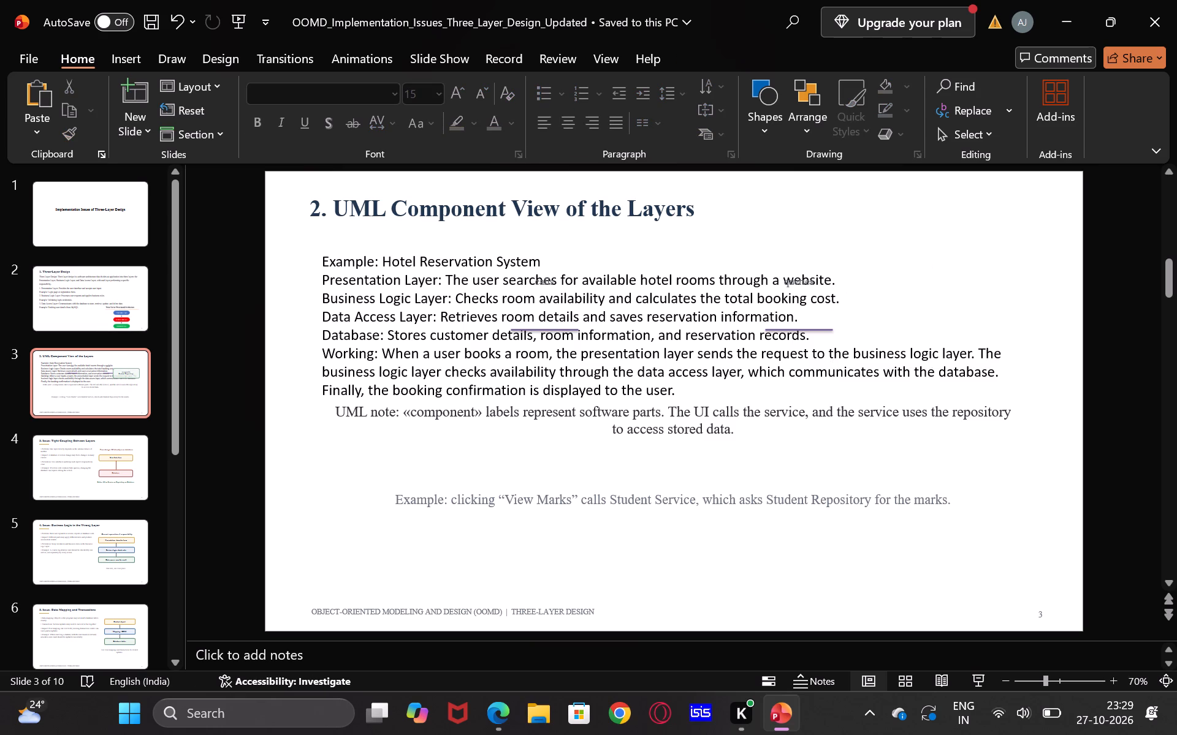
Delete the two connector lines left over from the component diagram on slide 3.
left_click(809, 325)
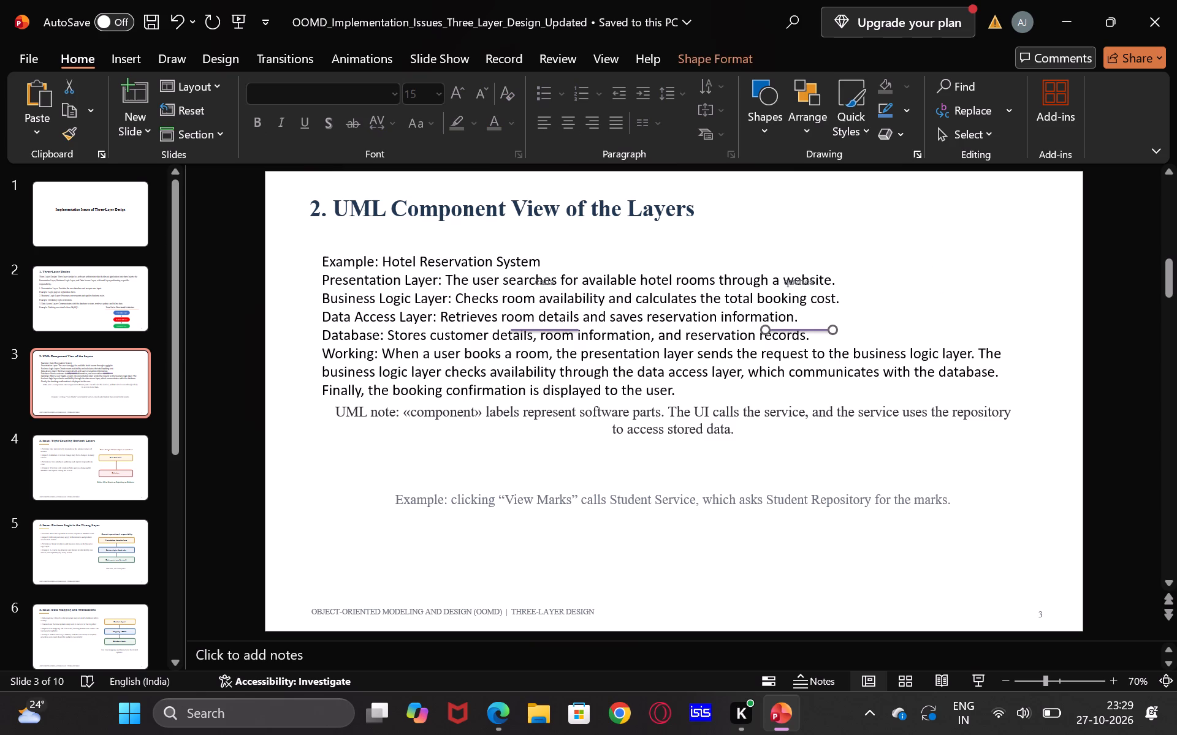
key("Delete")
left_click(550, 332)
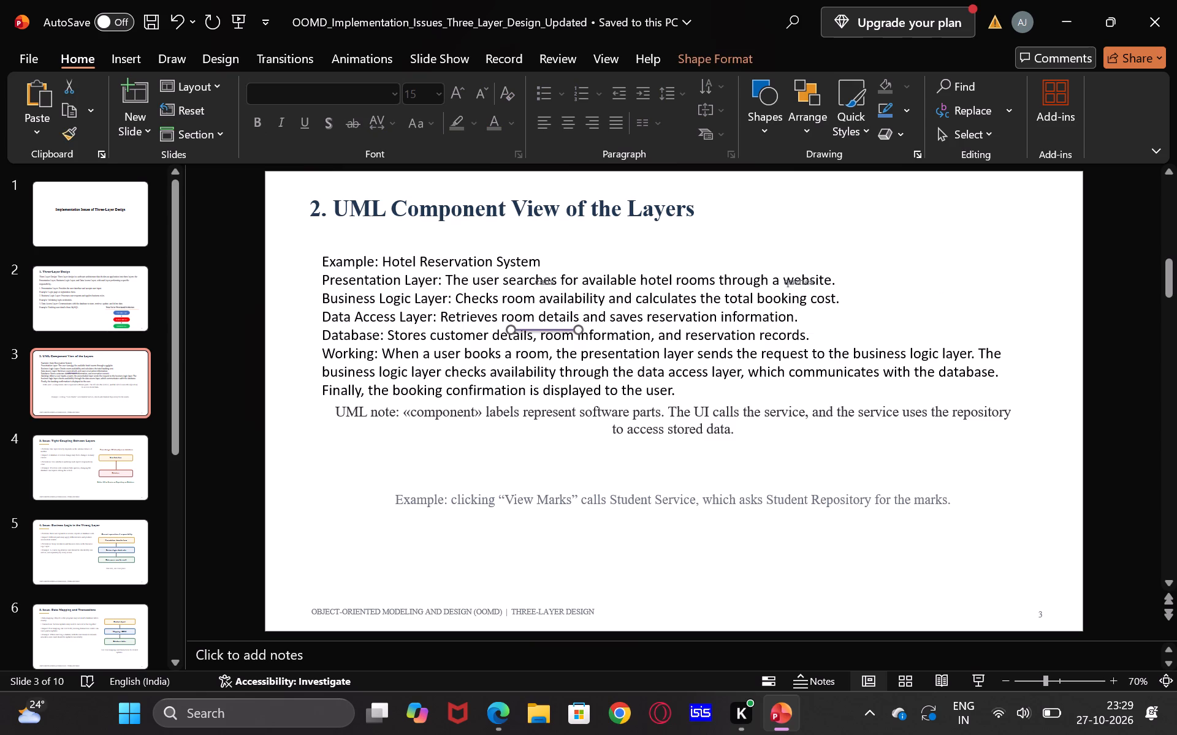
key("Delete")
Clear the "View Marks" example text and the UML note text below the pasted content on slide 3.
left_click(555, 503)
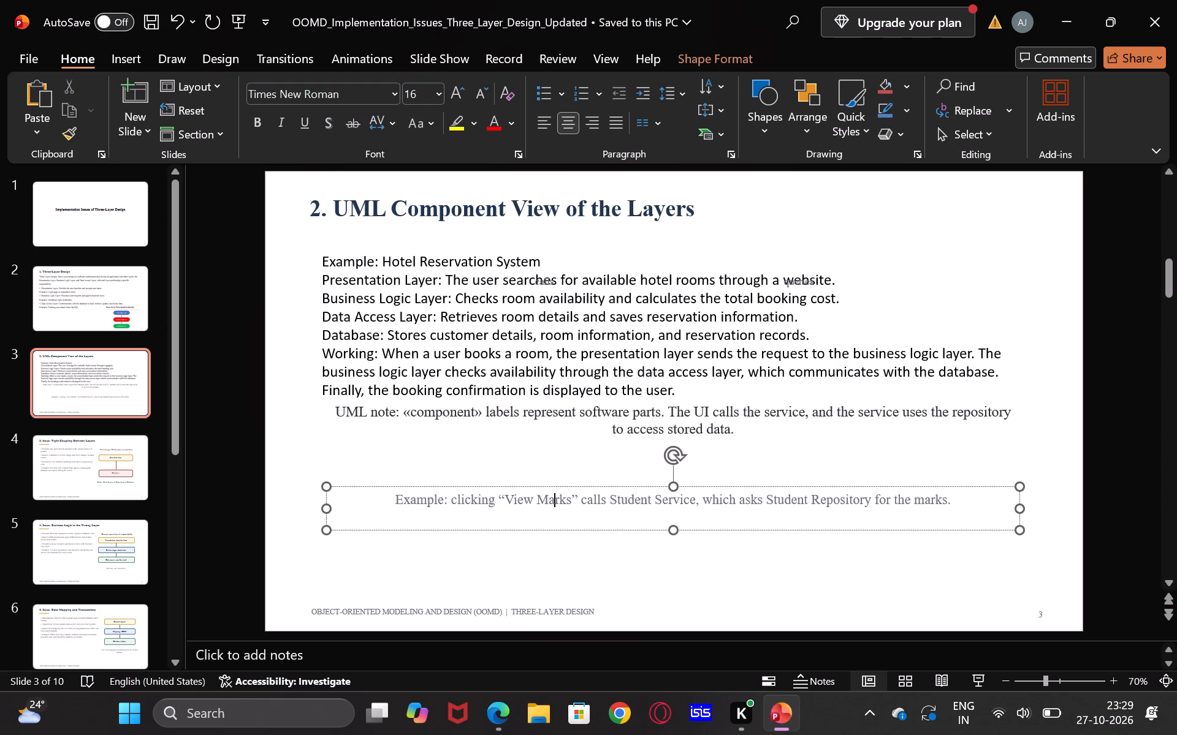
key("ctrl+a")
key("BackSpace")
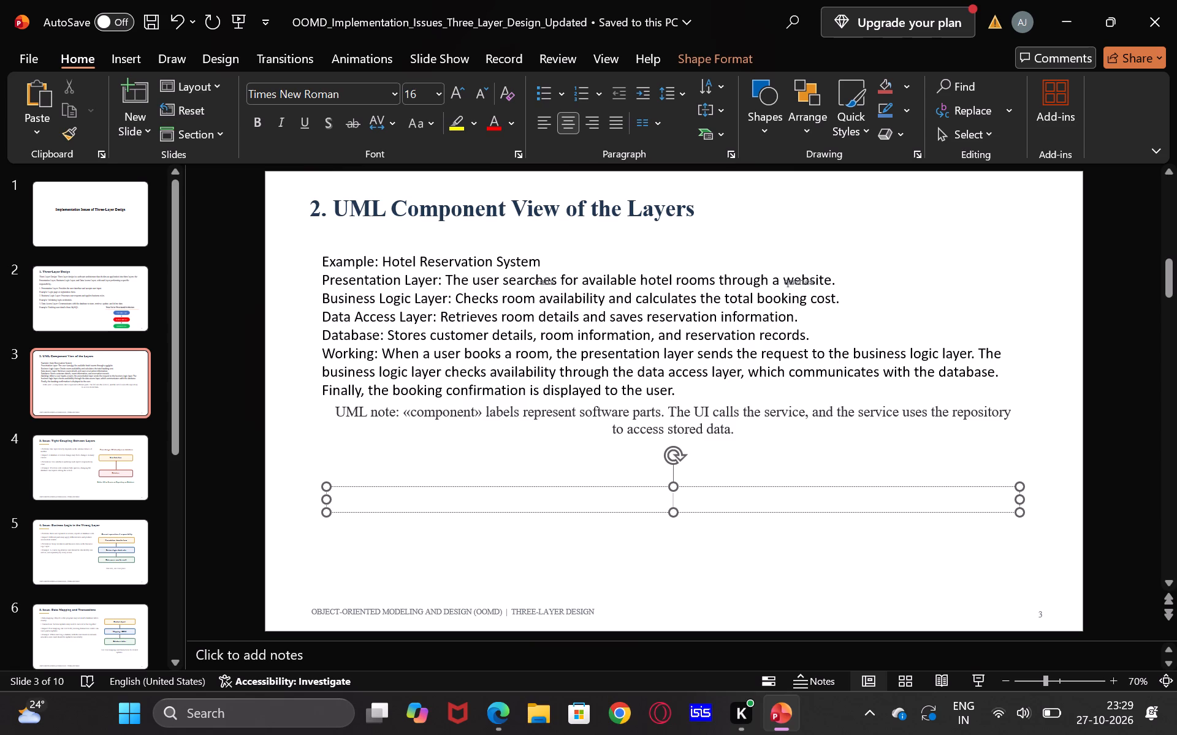
left_click_drag(337, 409, 708, 475)
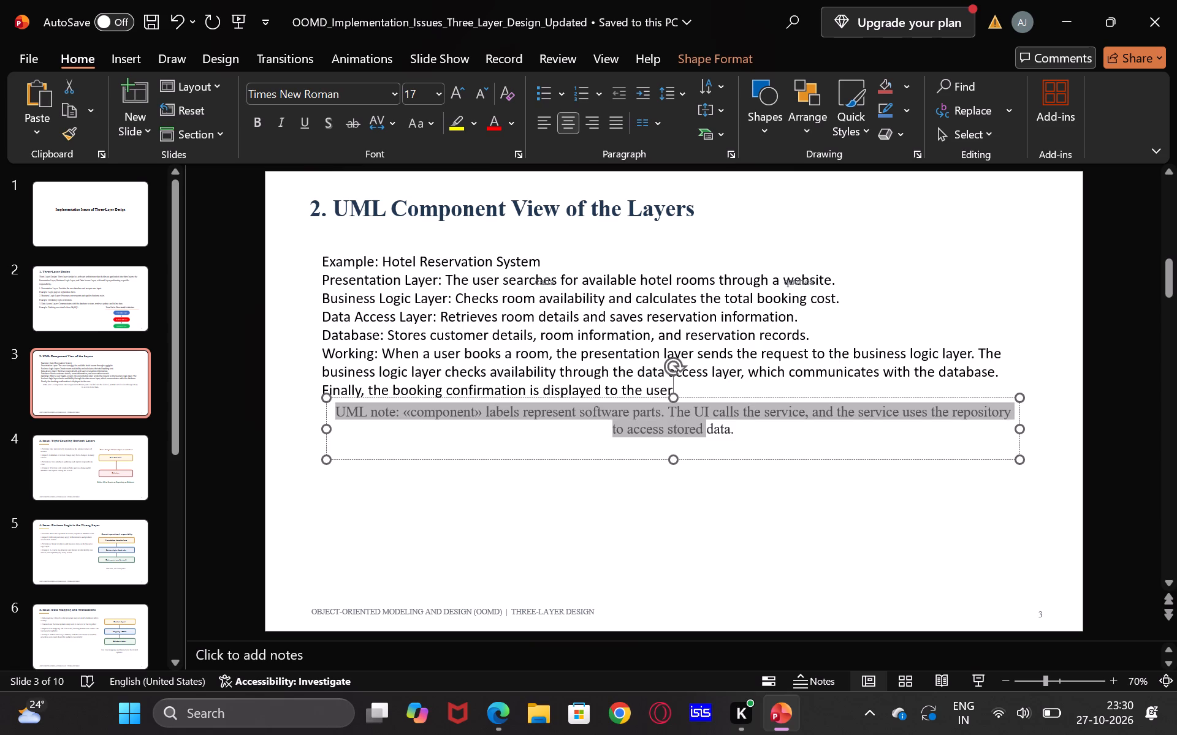
left_click_drag(708, 475, 759, 469)
key("BackSpace")
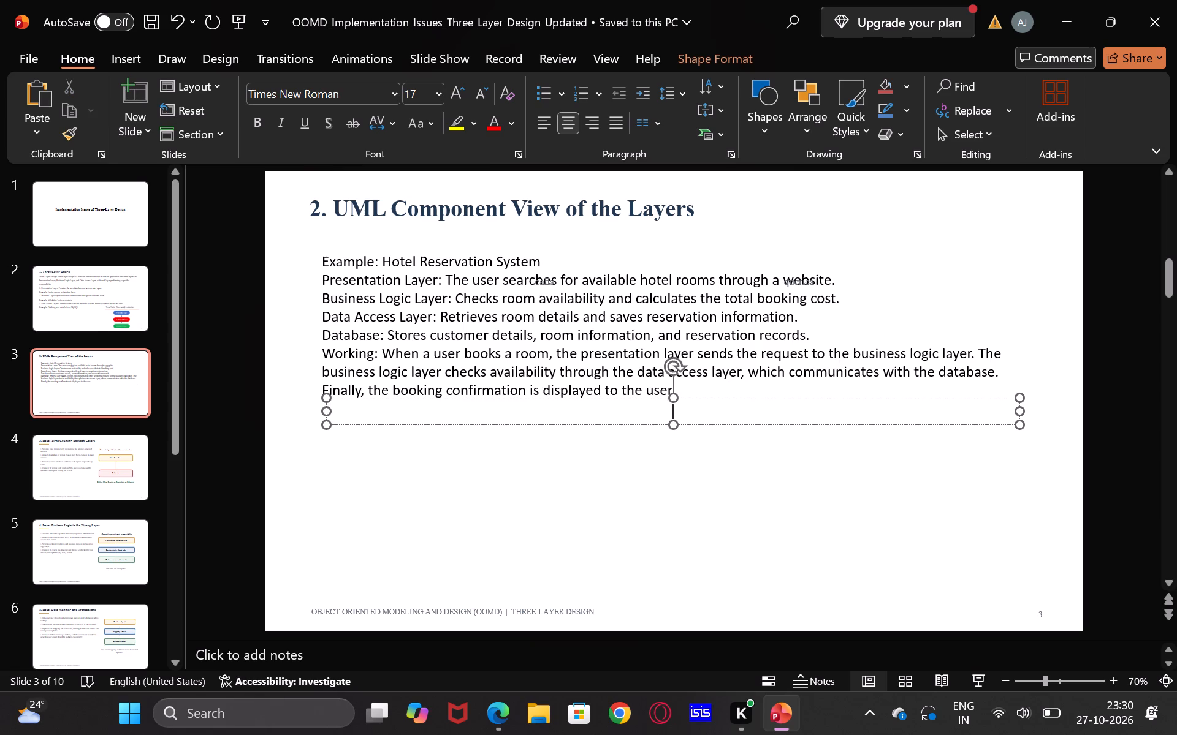
Format all the pasted hotel reservation text with 1.5 line spacing and font size 20.
left_click(482, 299)
key("ctrl+a")
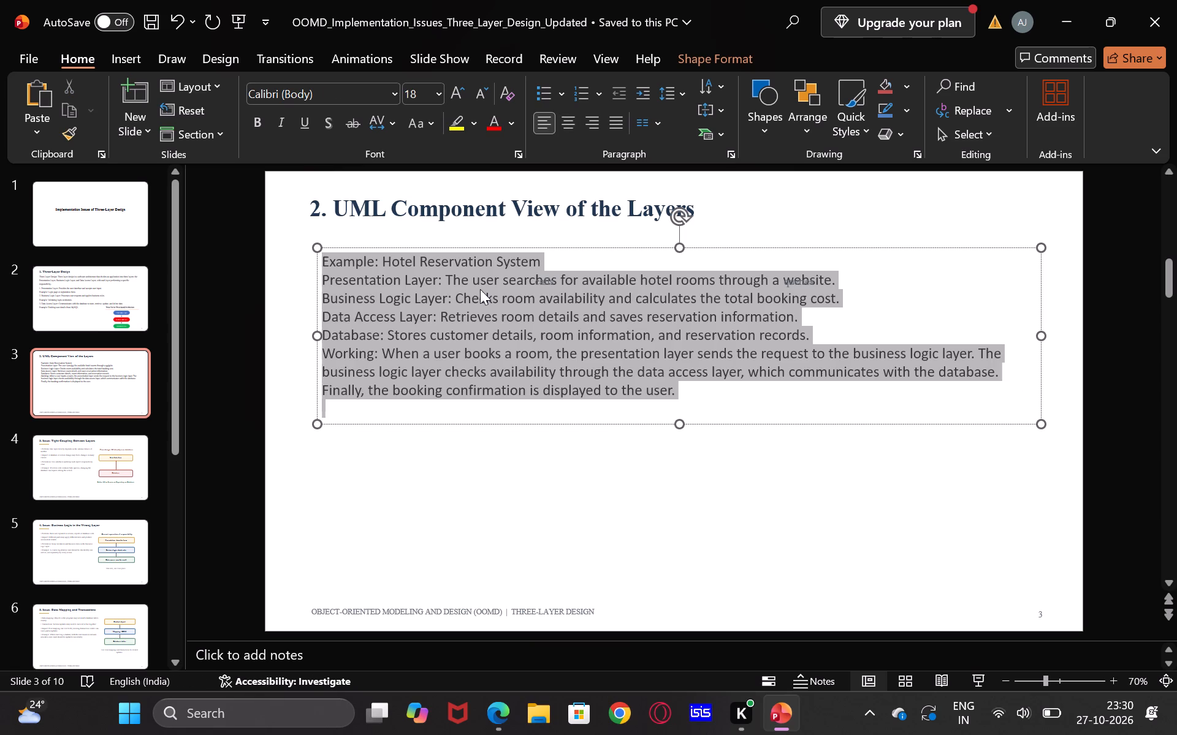
left_click(679, 94)
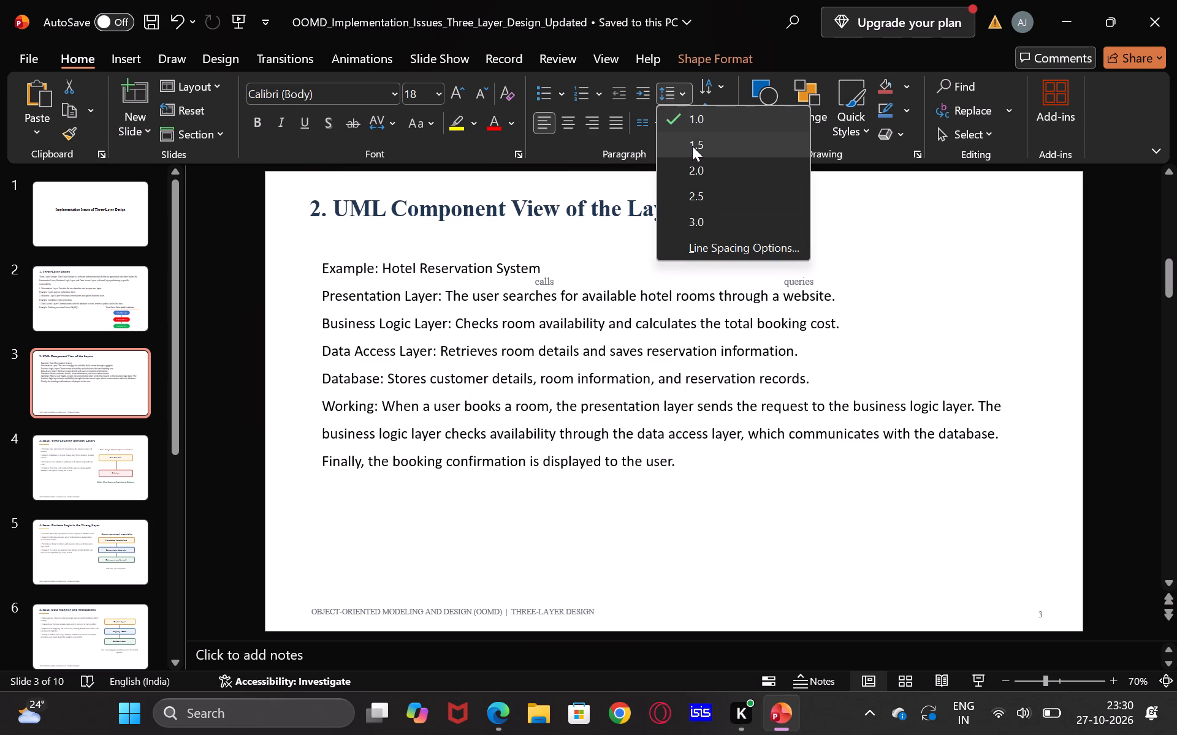
left_click(692, 146)
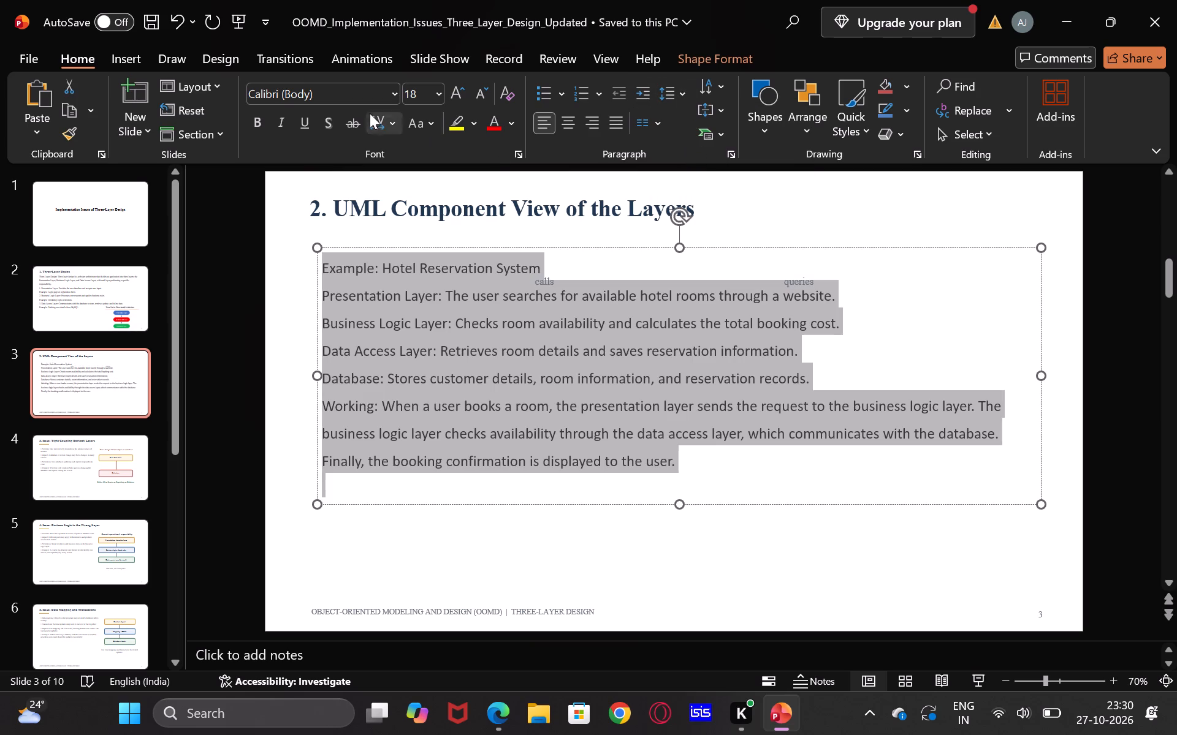
left_click_drag(440, 97, 423, 249)
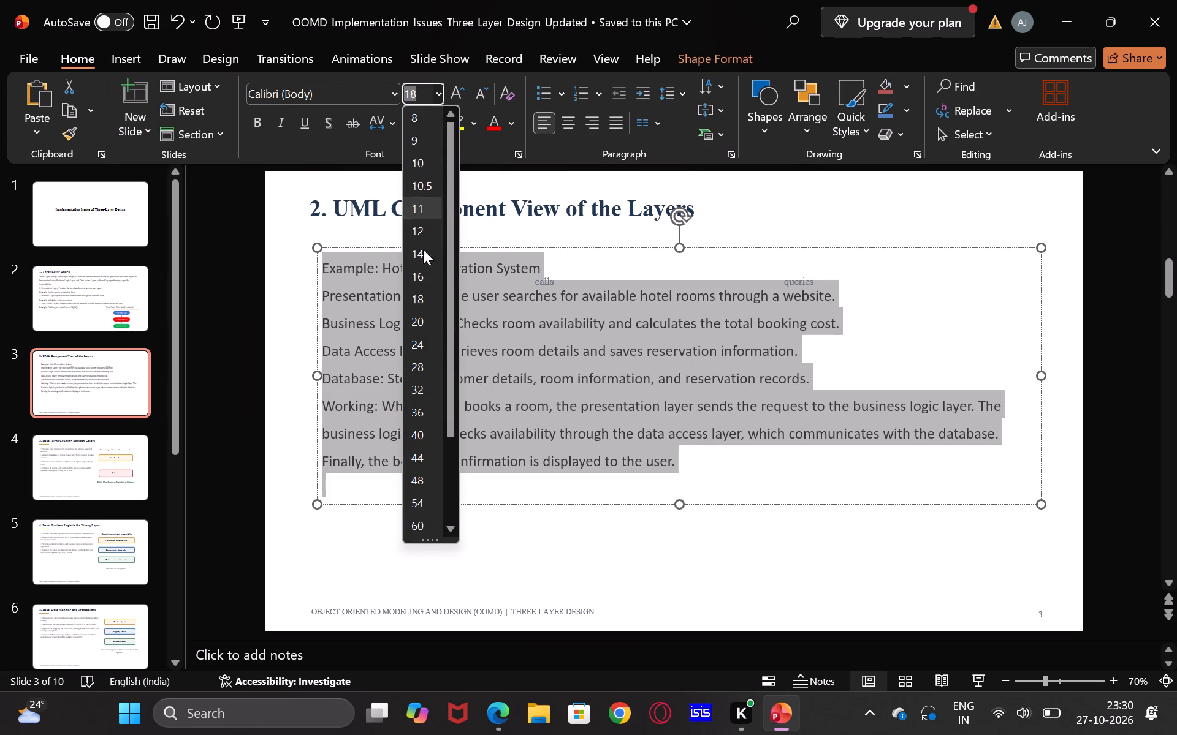
left_click_drag(423, 249, 430, 324)
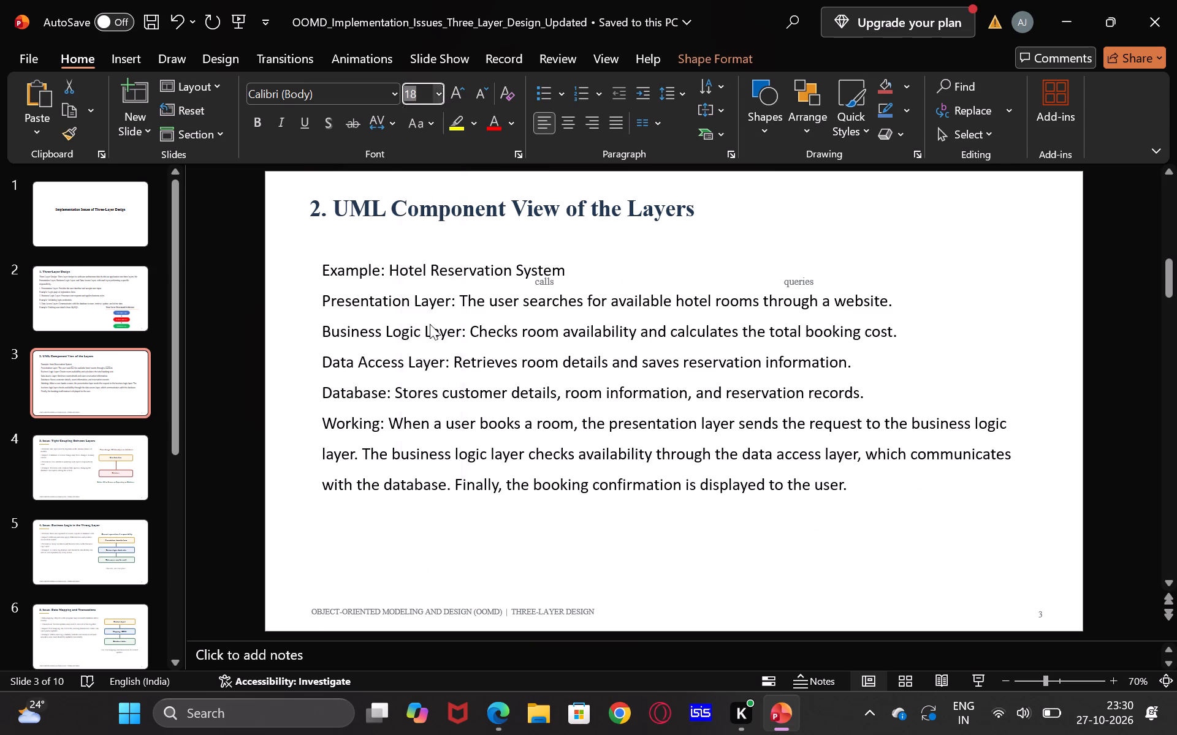
left_click(430, 324)
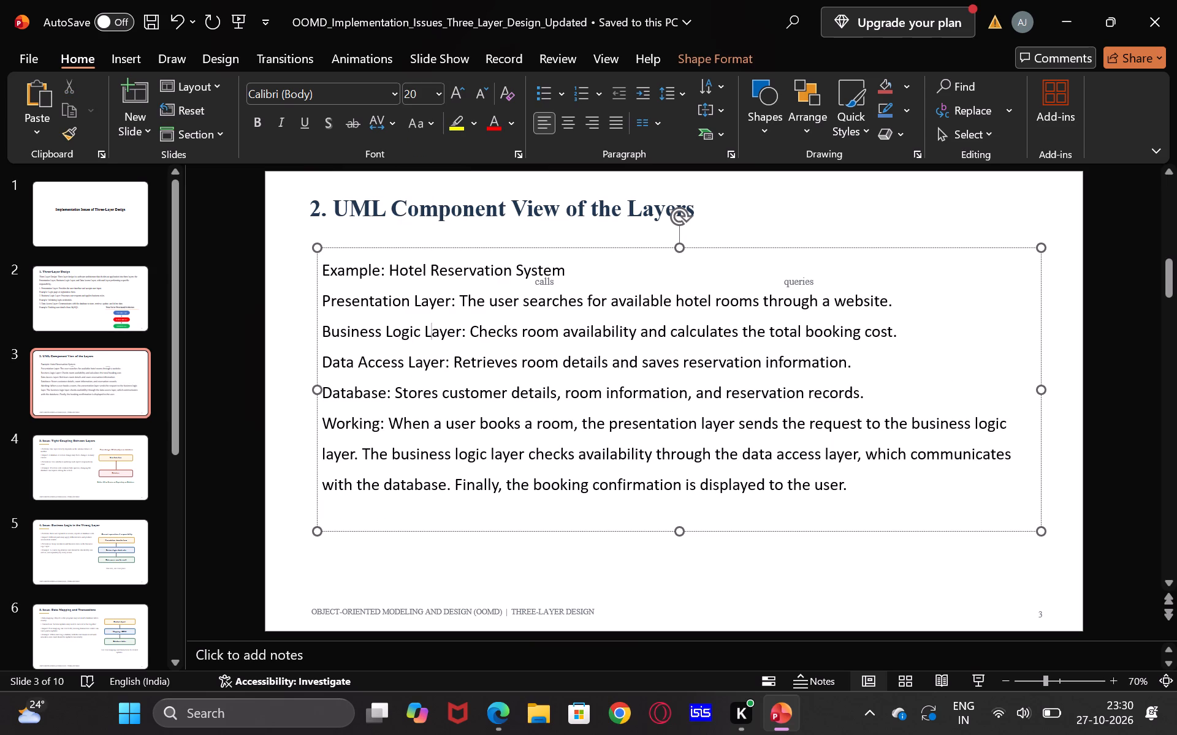
Remove the "Example:" prefix and its trailing space before "Hotel Reservation System" in the pasted text.
left_click(385, 273)
key("BackSpace")
key("BackSpace")
key("BackSpace")
key("BackSpace")
key("BackSpace")
key("BackSpace")
key("BackSpace")
key("BackSpace")
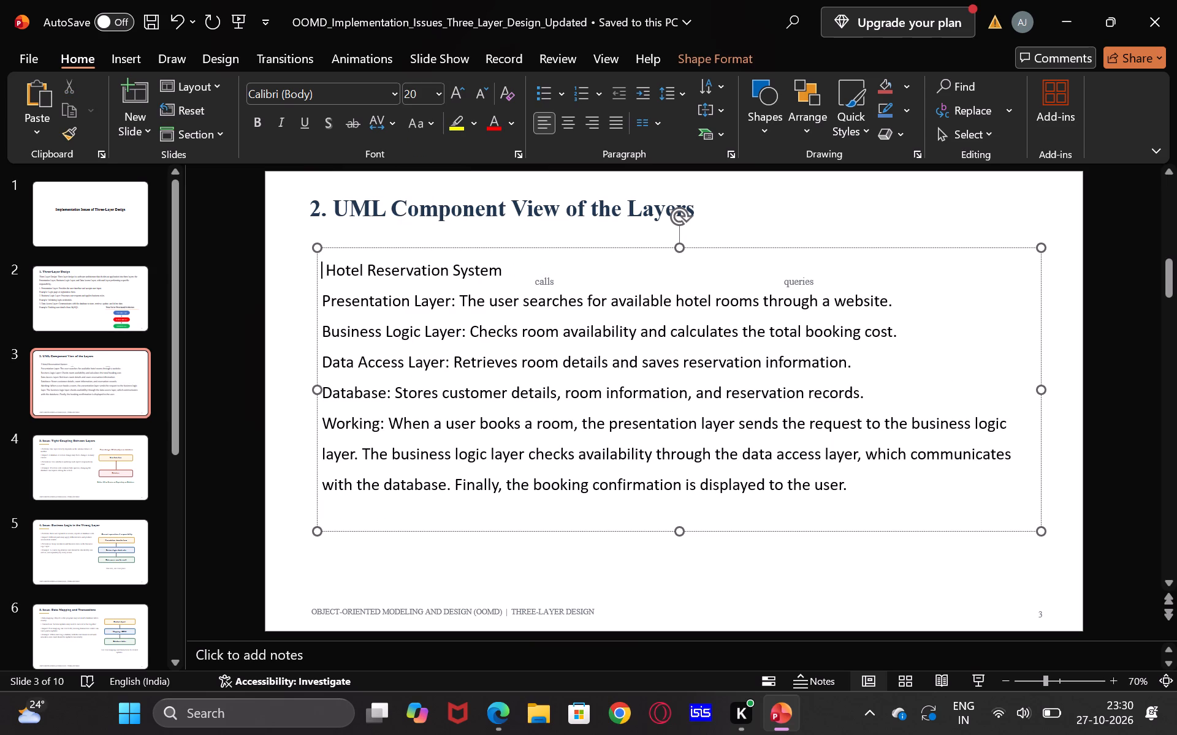
key("Right")
key("BackSpace")
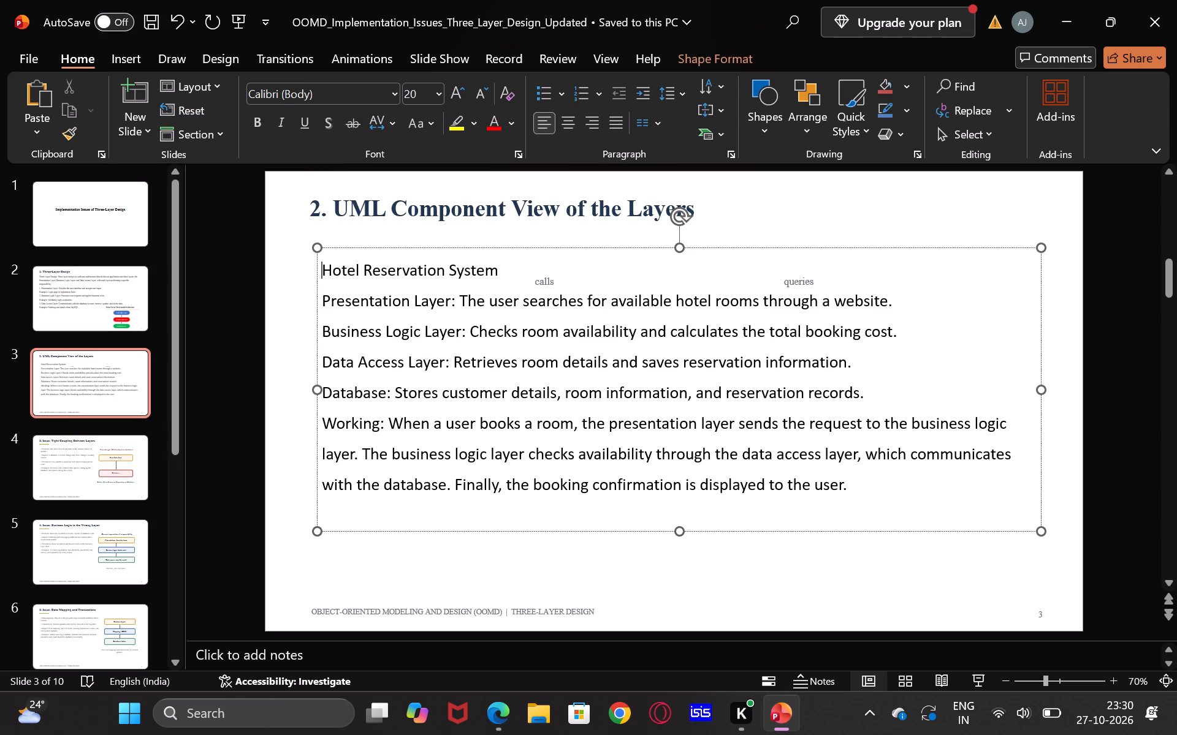
Make the "Hotel Reservation System" heading line bold.
double_click(479, 273)
triple_click(479, 273)
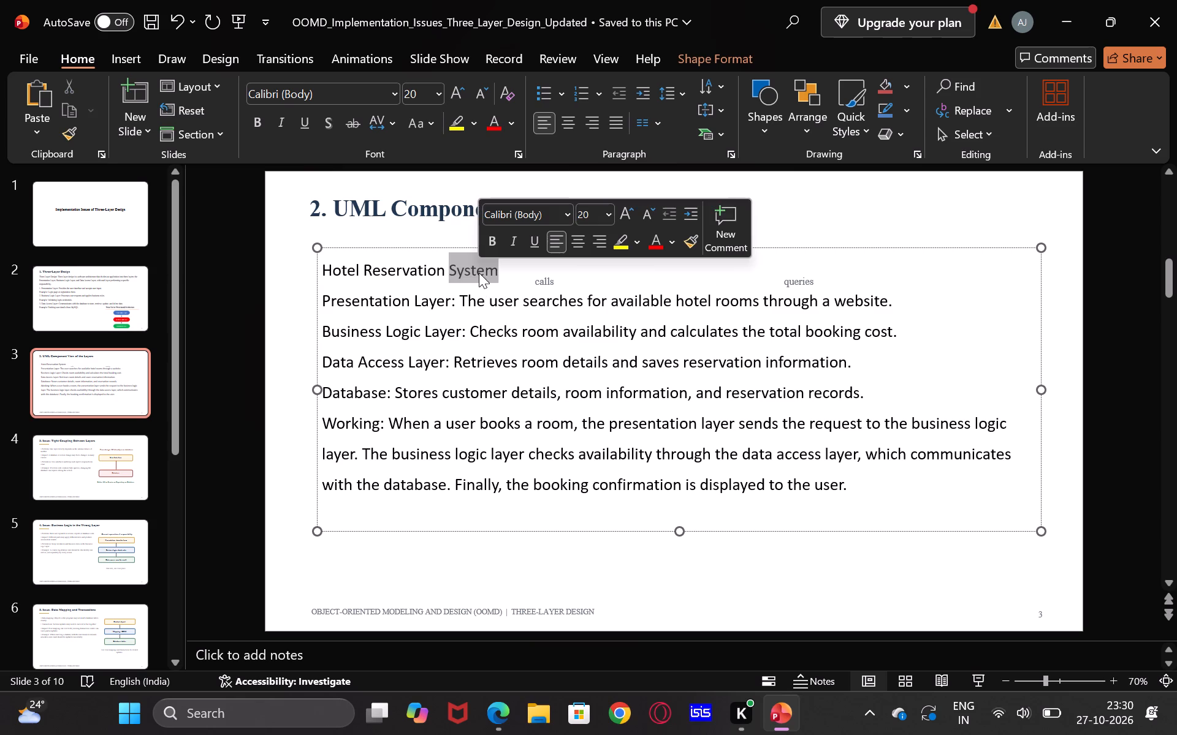
left_click(492, 243)
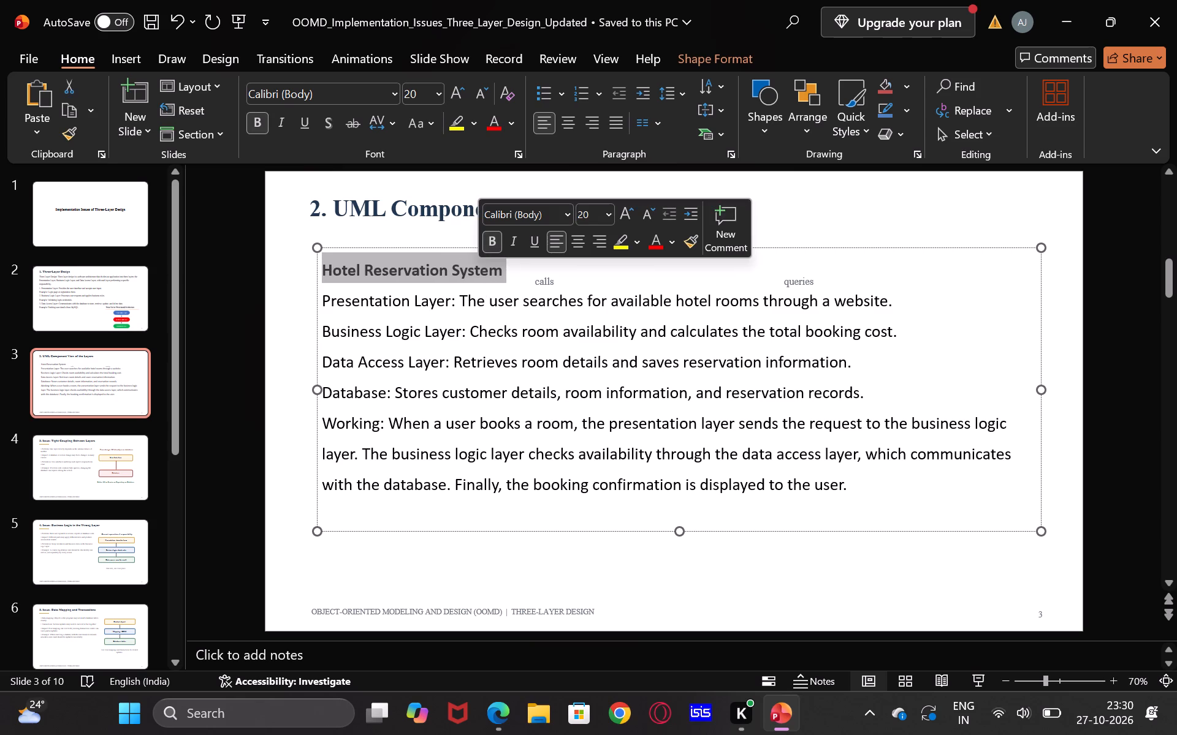
left_click(488, 245)
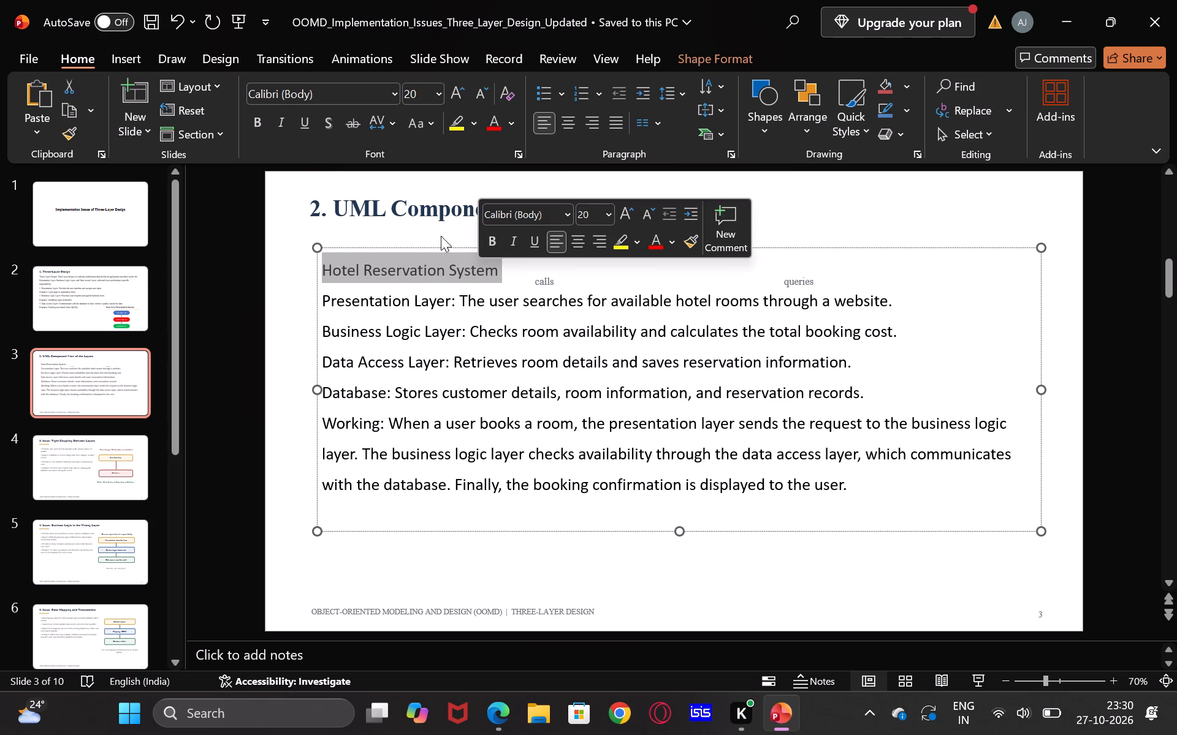
left_click(495, 241)
left_click(421, 234)
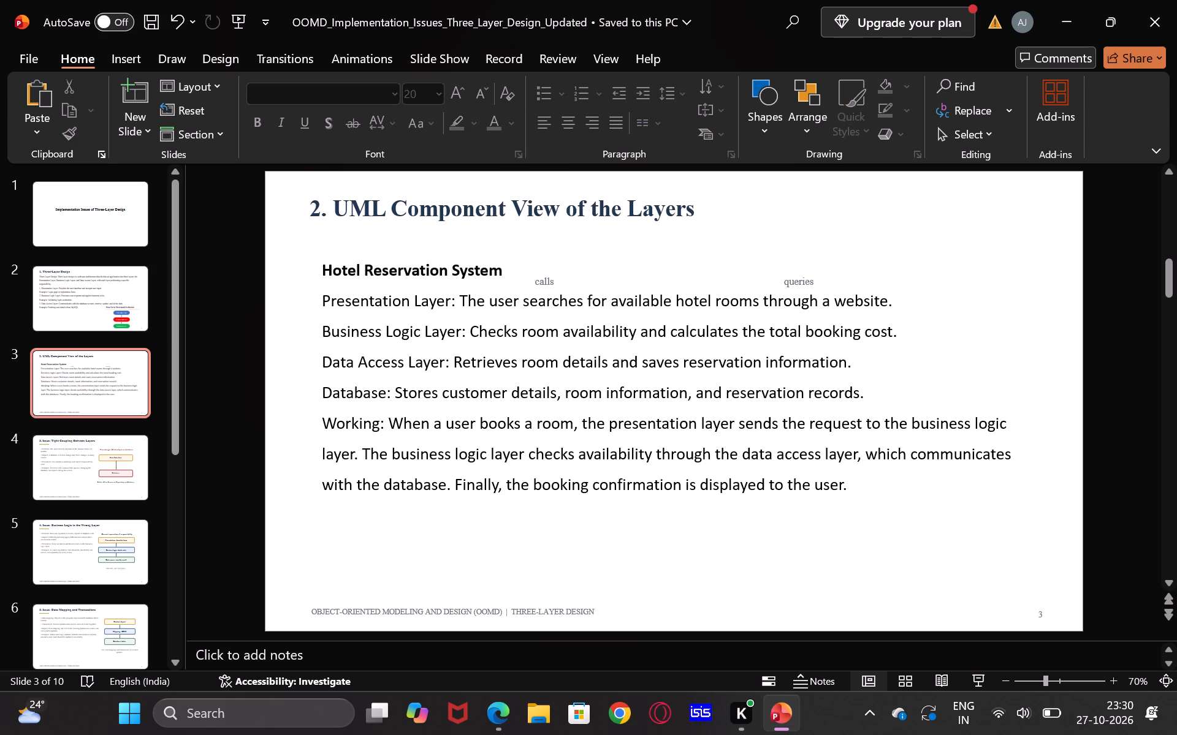
On slide 4, delete the orange accent line under the title and clear the footer text.
left_click(711, 215)
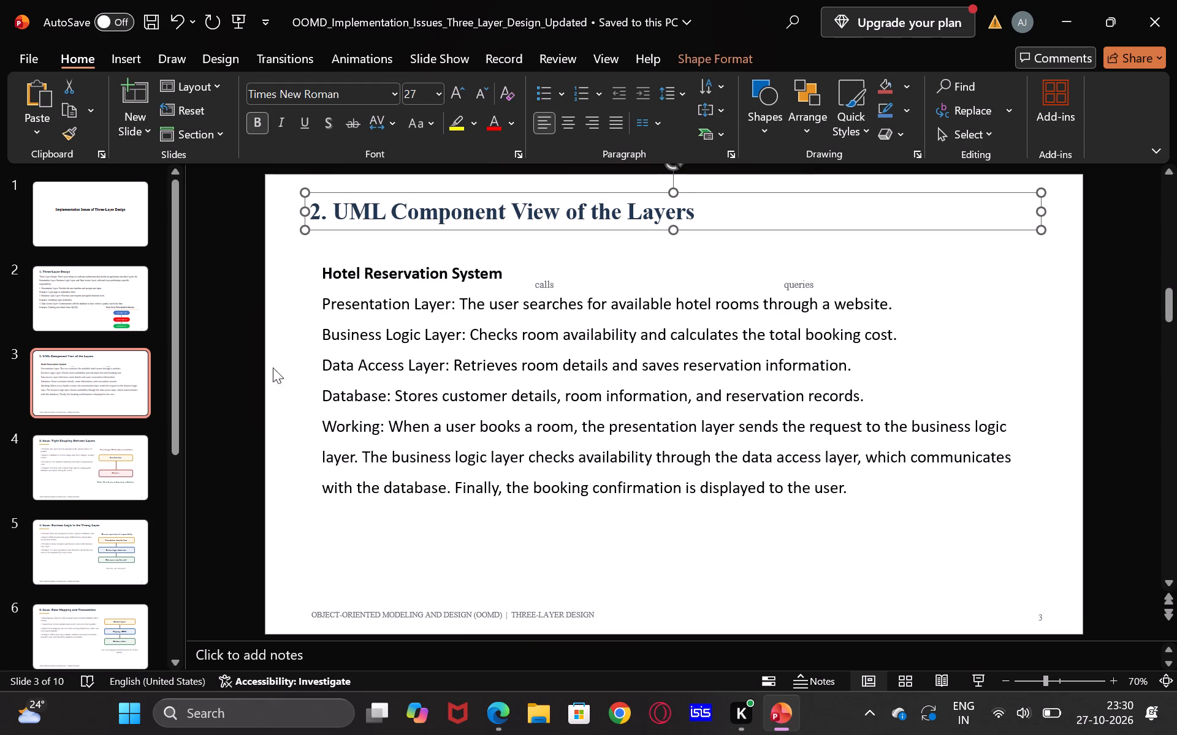
left_click(111, 462)
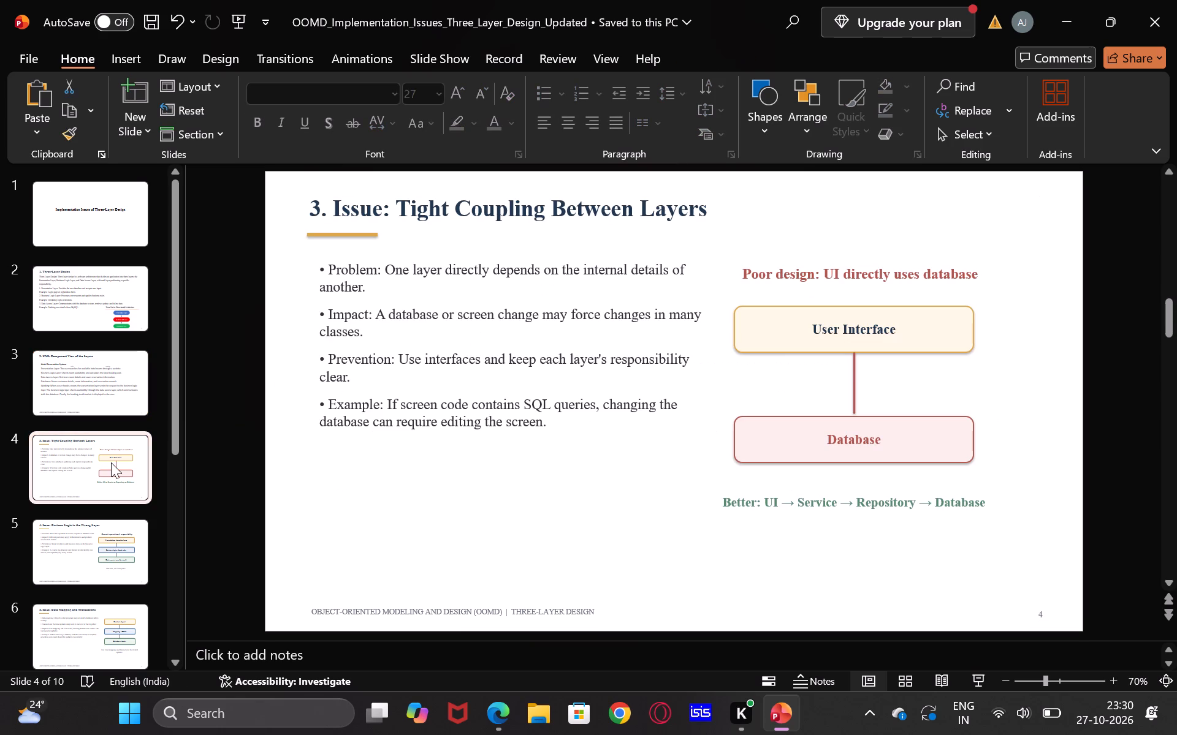
left_click(367, 235)
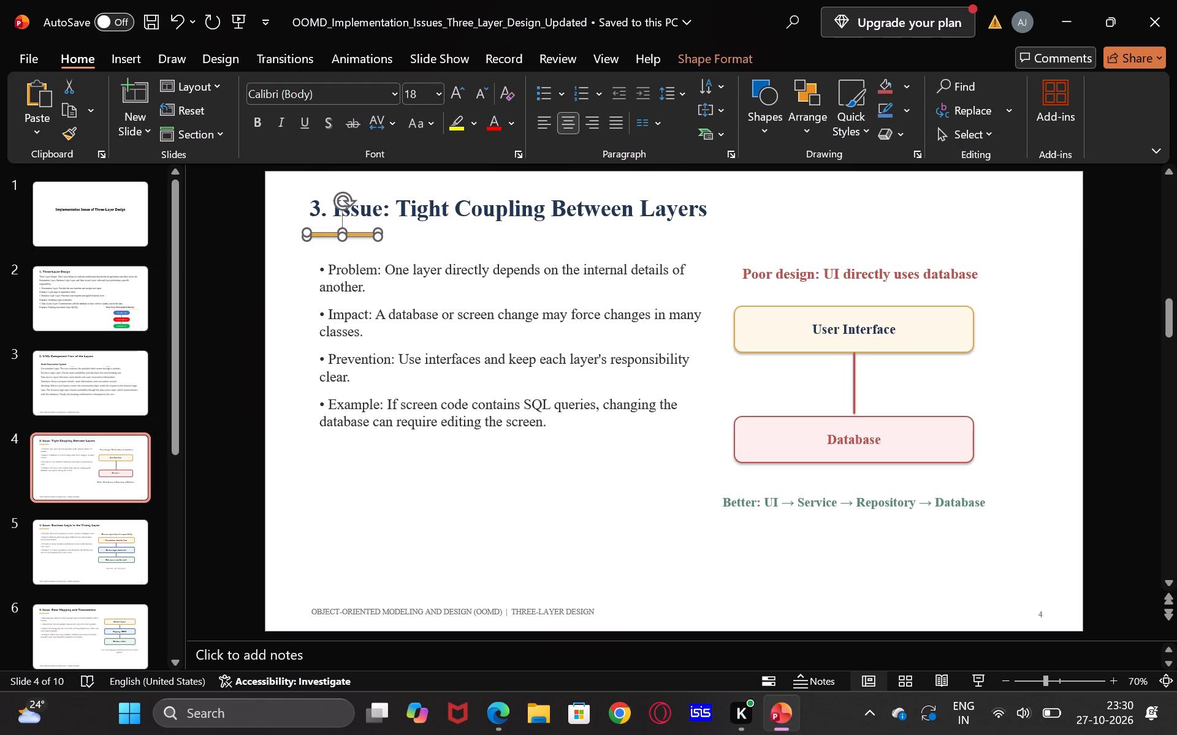
key("Delete")
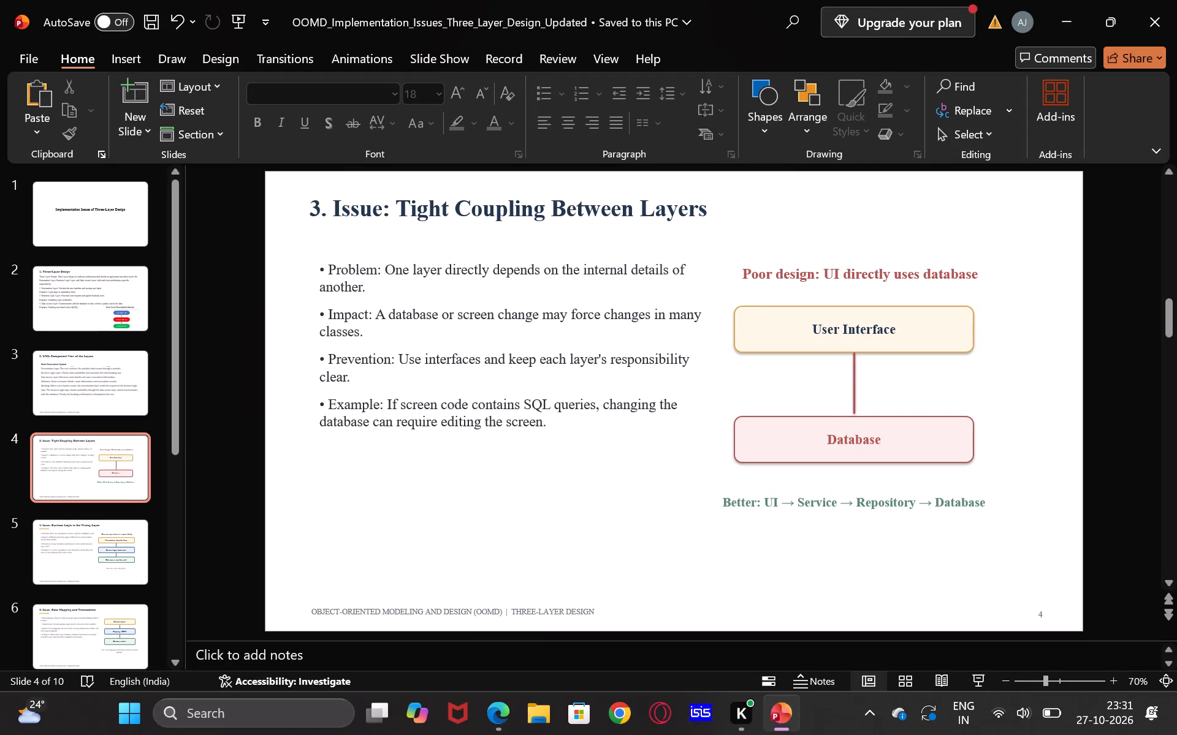
left_click(485, 608)
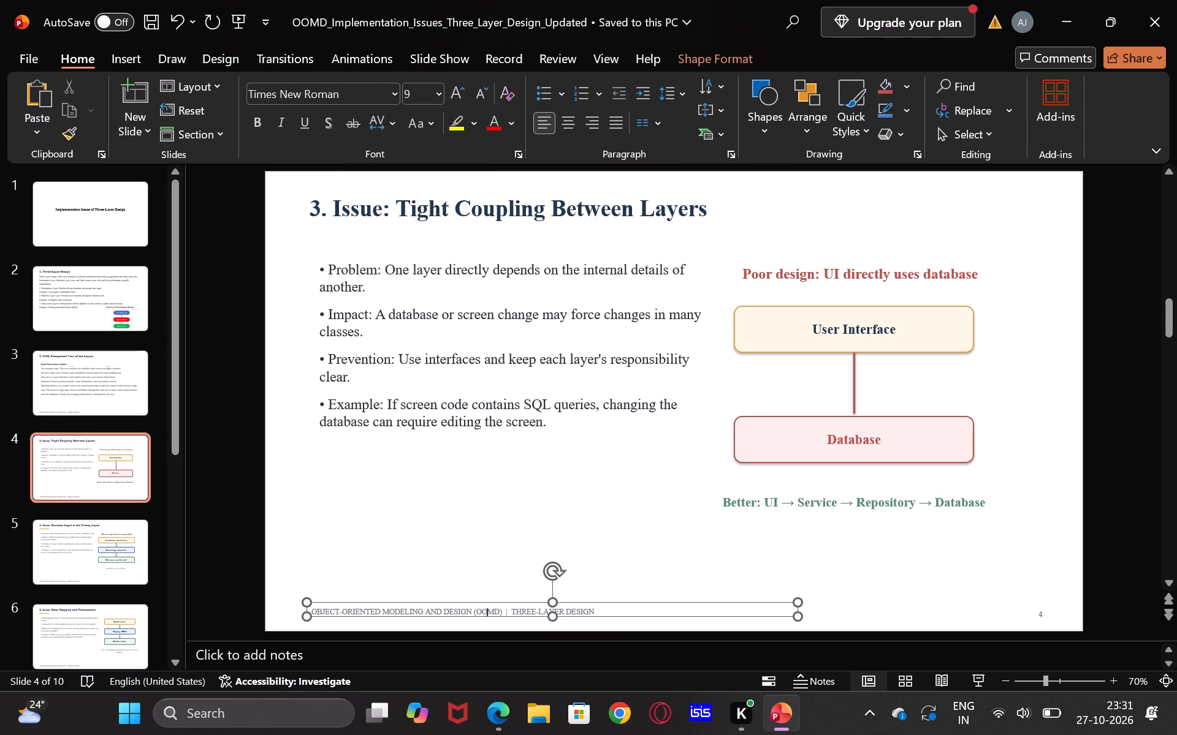
key("ctrl+a")
key("Delete")
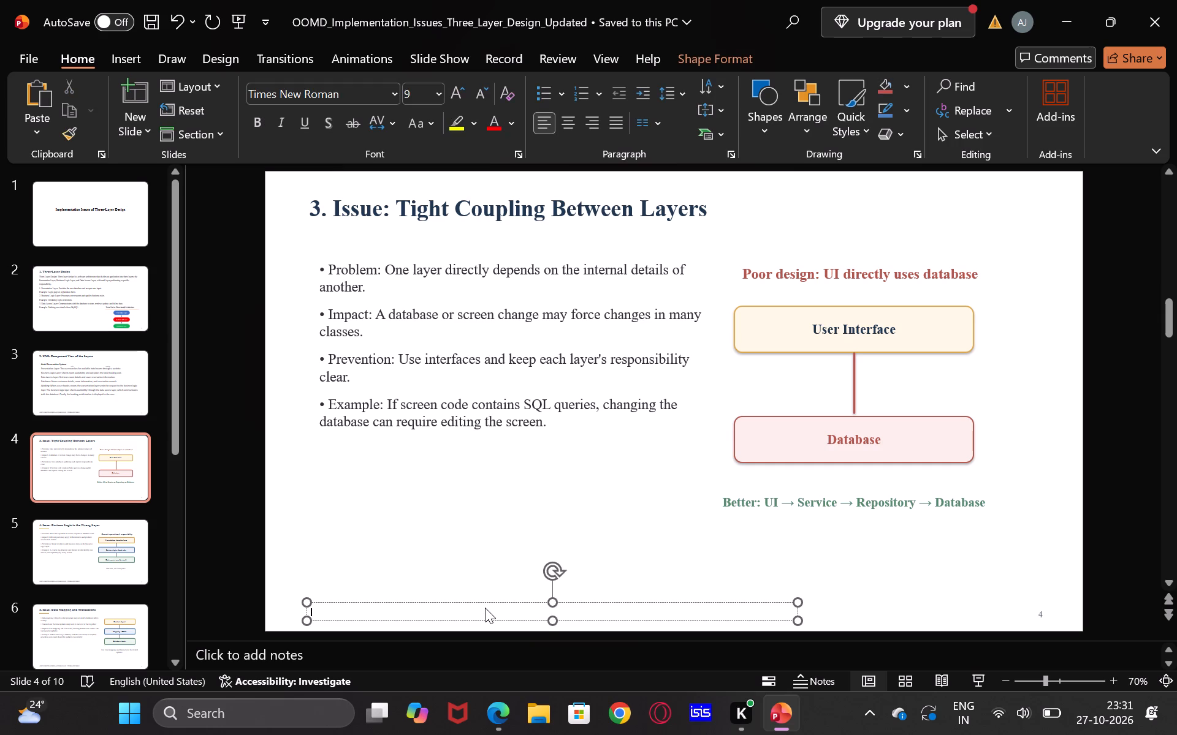
Delete the "User Interface" and "Database" boxes from the slide 4 diagram, moving the "Poor design" caption down.
left_click(792, 349)
left_click_drag(741, 273, 778, 316)
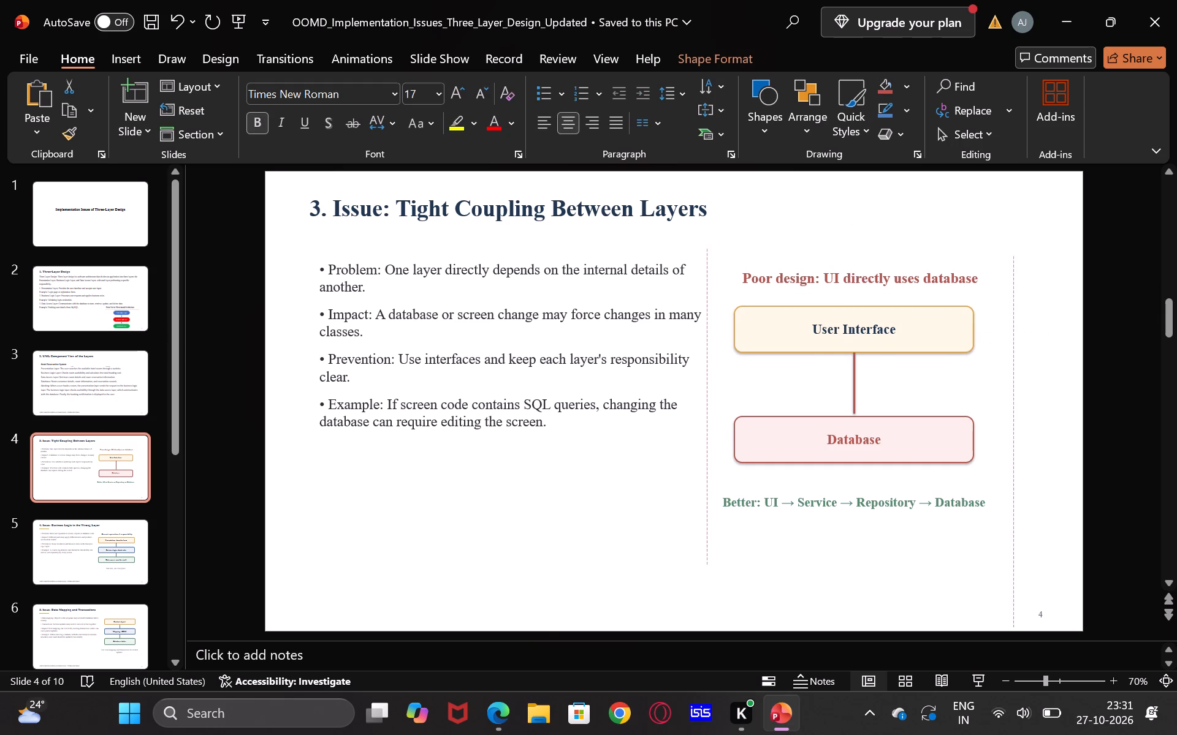
left_click_drag(778, 316, 750, 339)
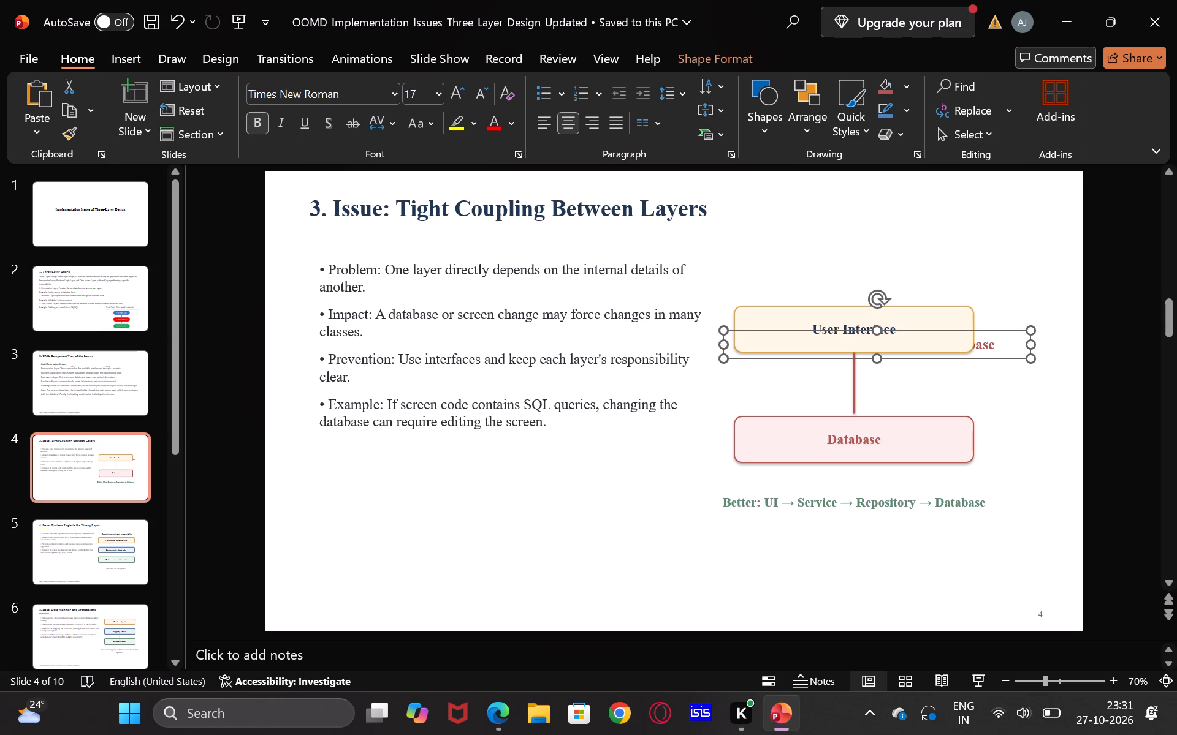
left_click(834, 302)
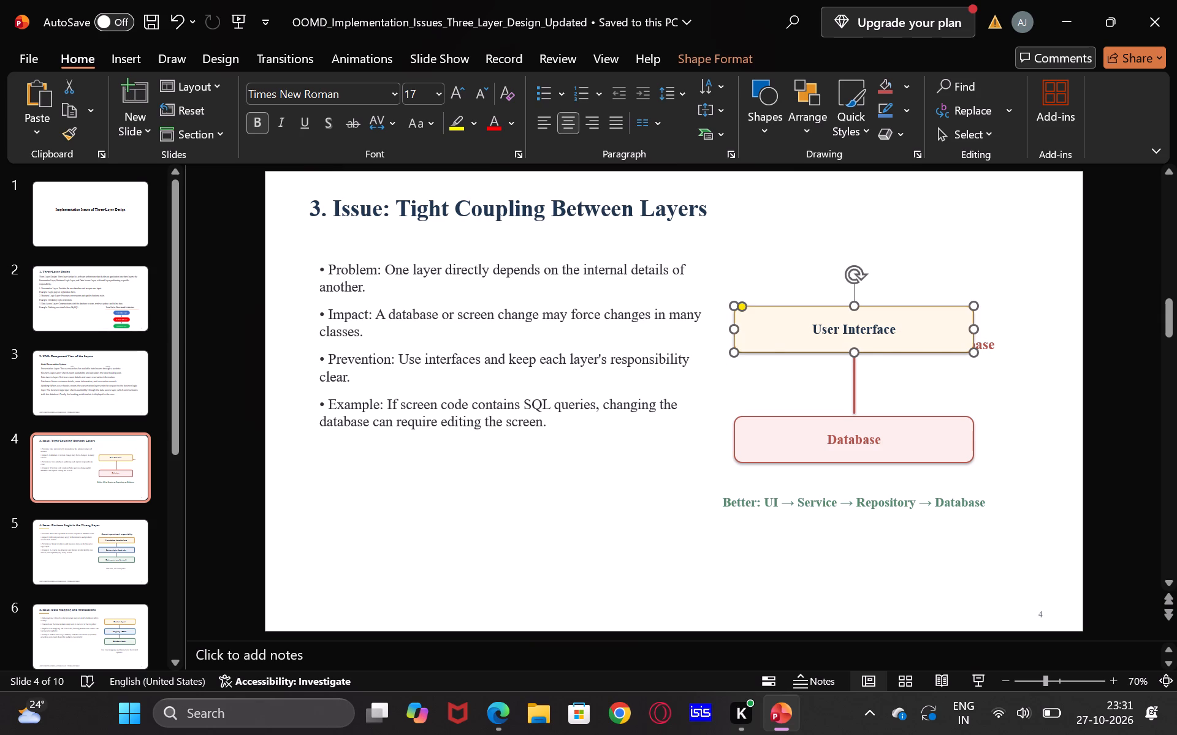
key("Delete")
left_click(821, 429)
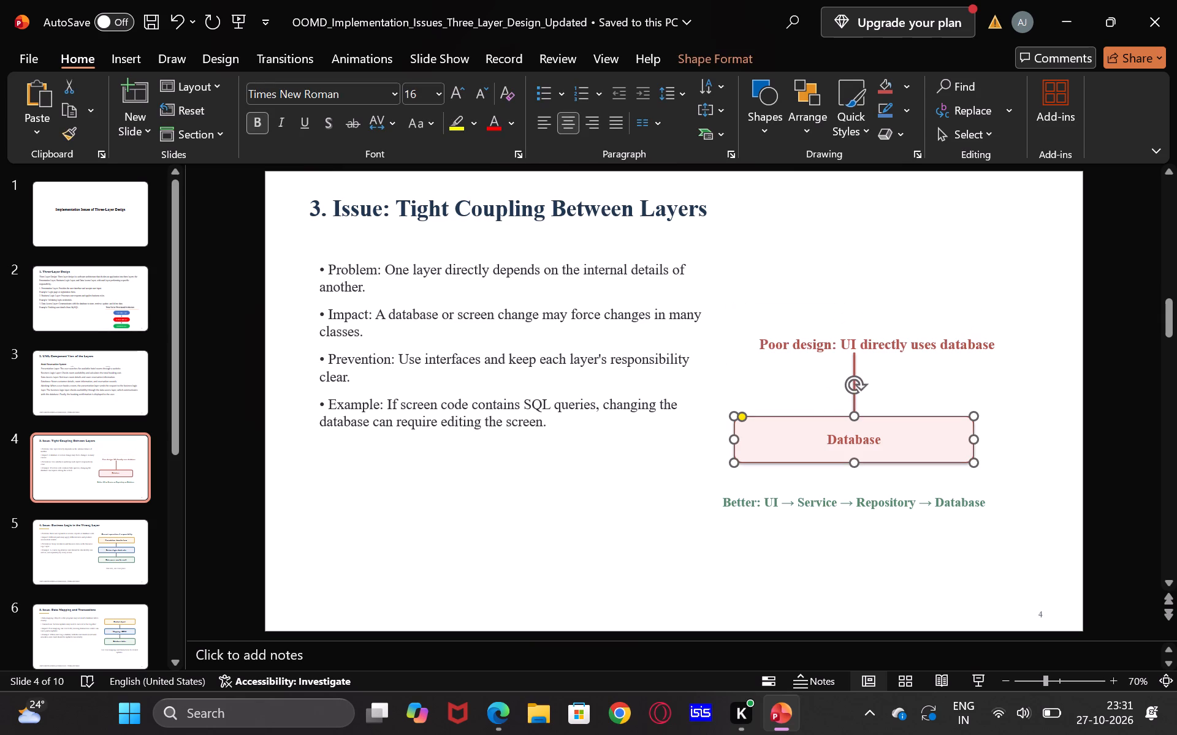
key("Delete")
Remove the rest of the slide 4 diagram: the "Poor design" caption, the red connector line and the "Better" text.
left_click(869, 339)
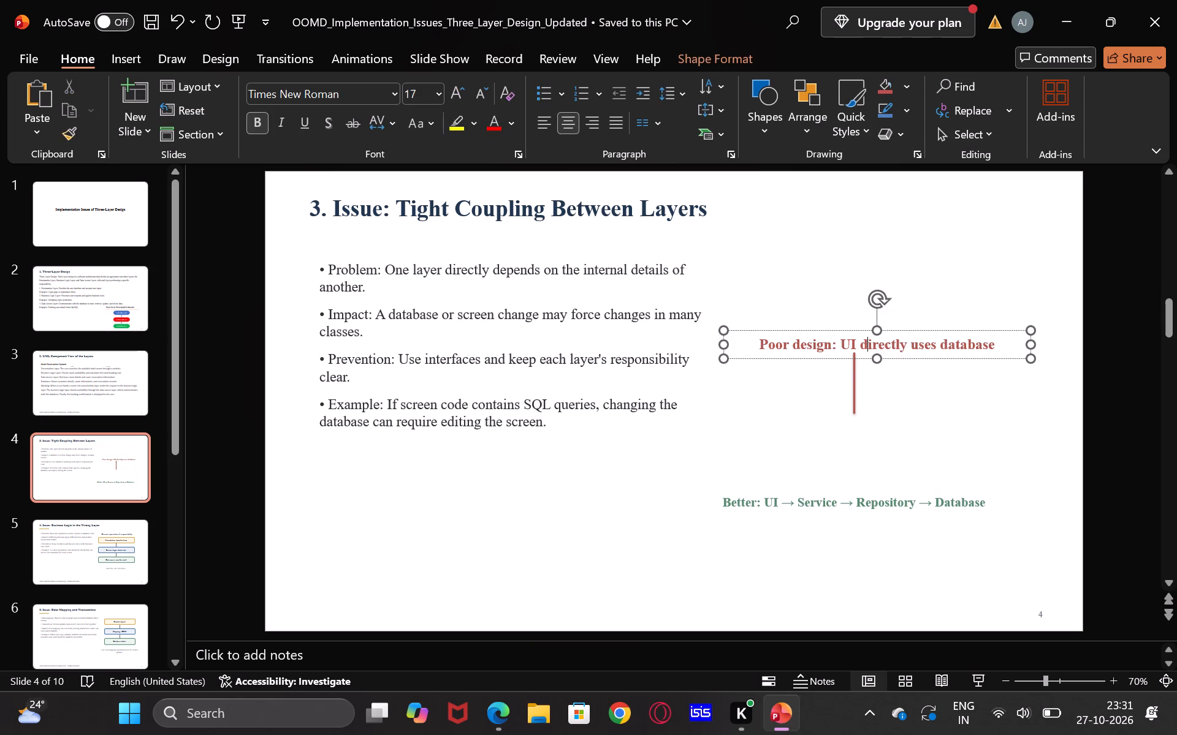
key("Delete")
key("ctrl+a")
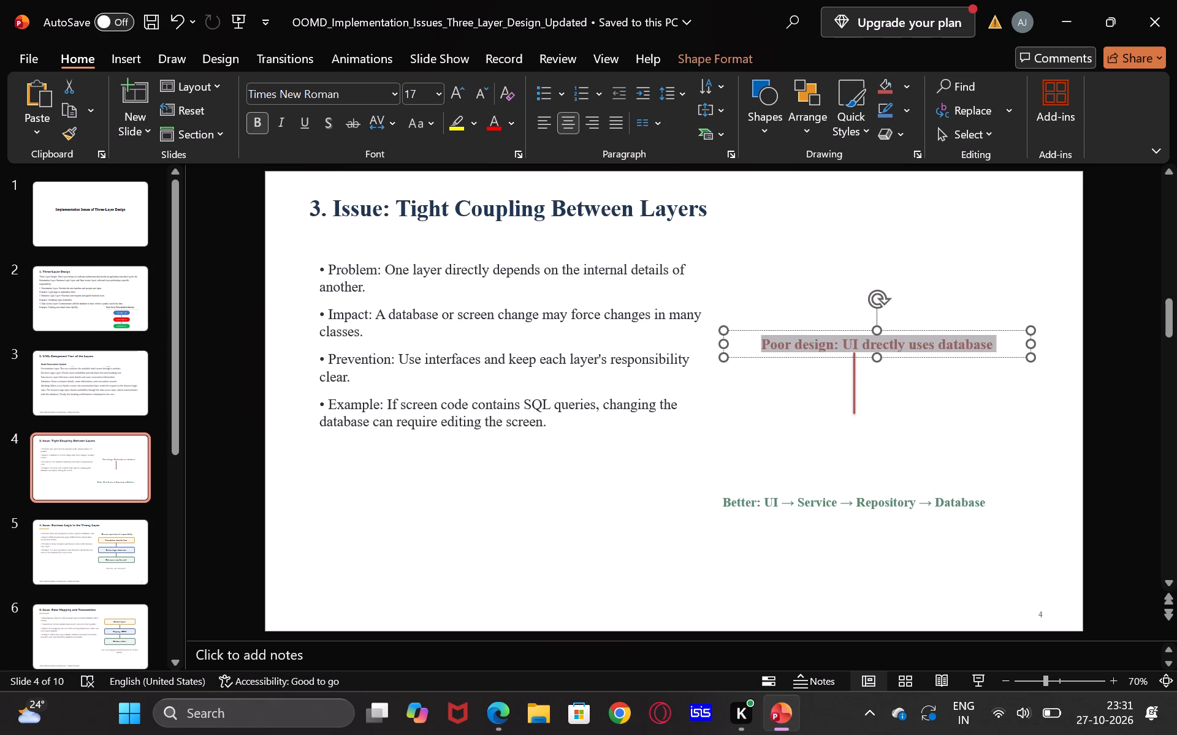
key("Delete")
left_click(856, 373)
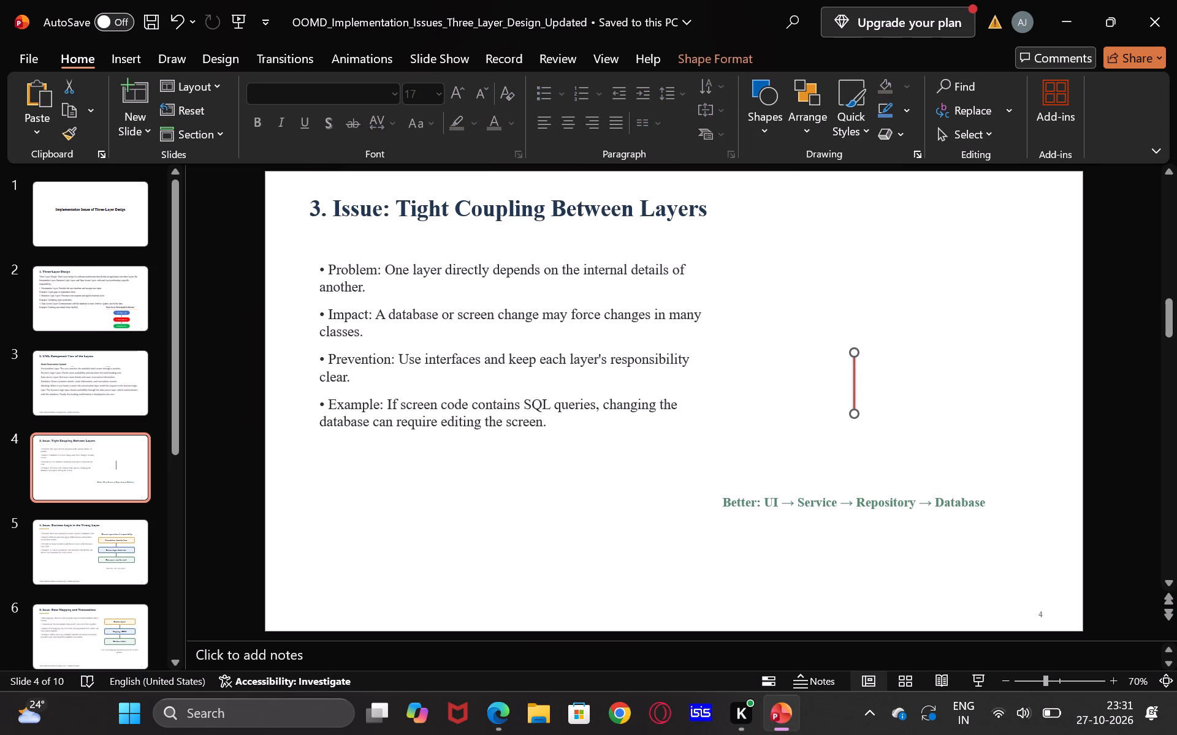
key("Delete")
left_click(842, 501)
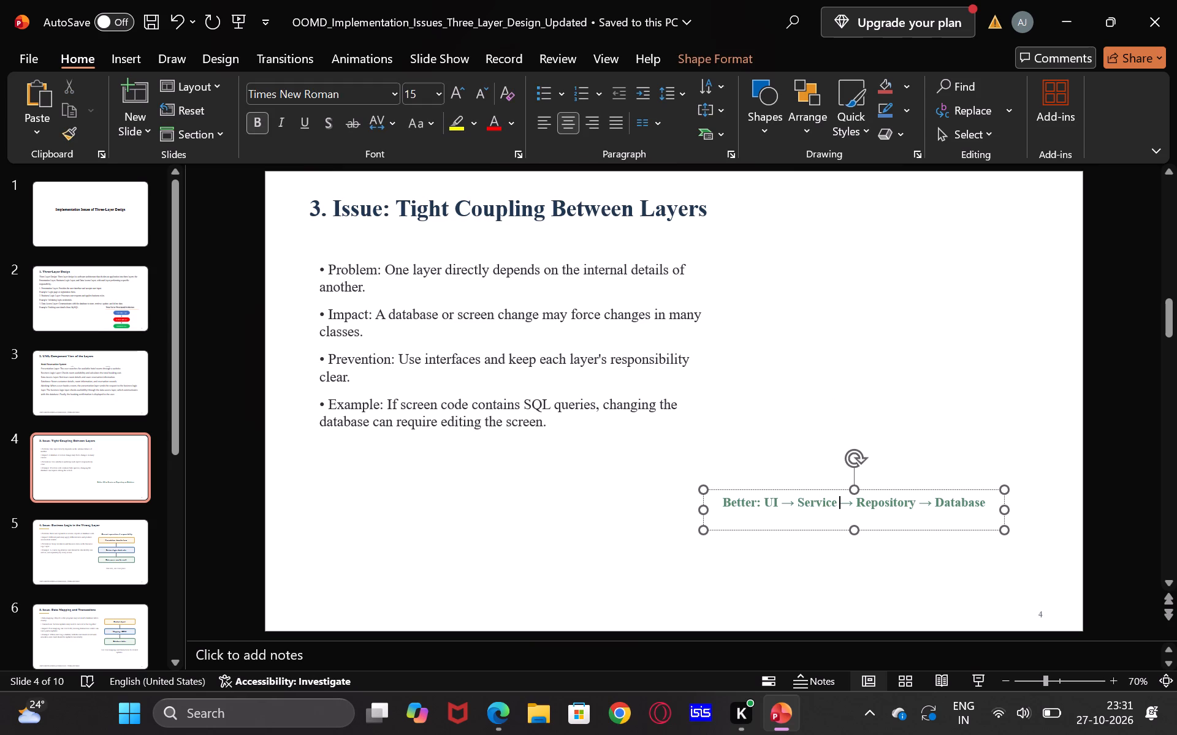
key("ctrl+a")
key("Delete")
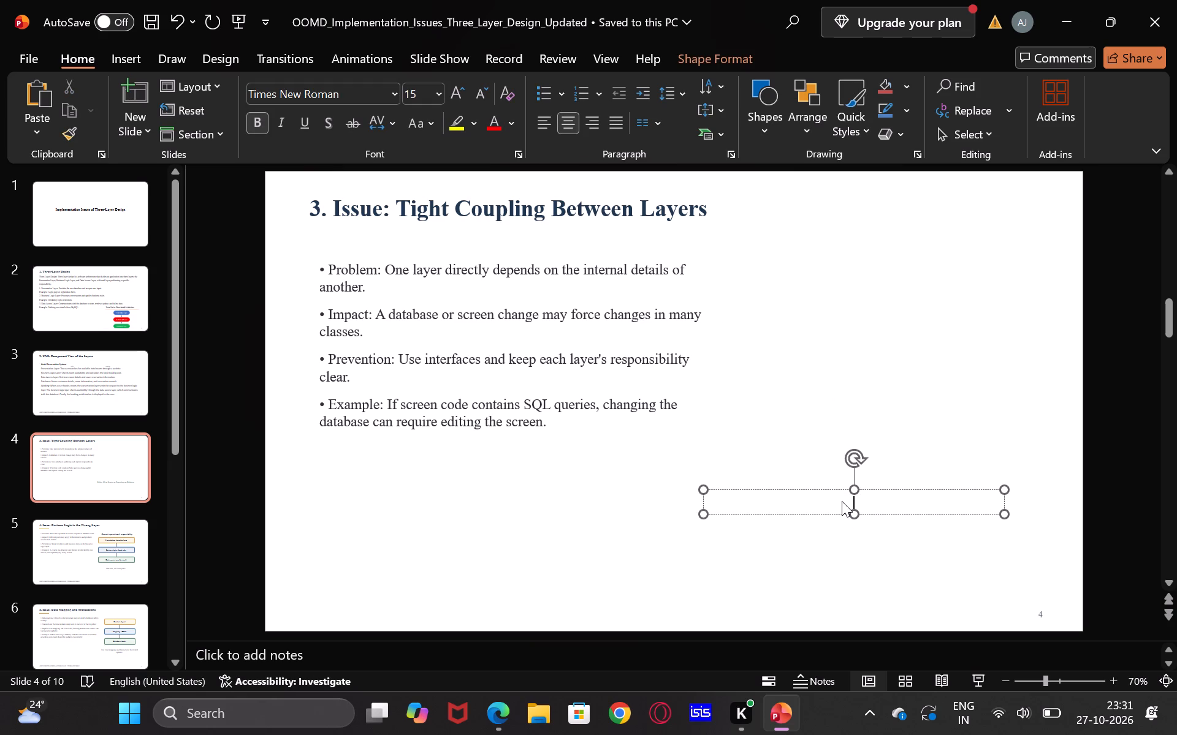
left_click(653, 539)
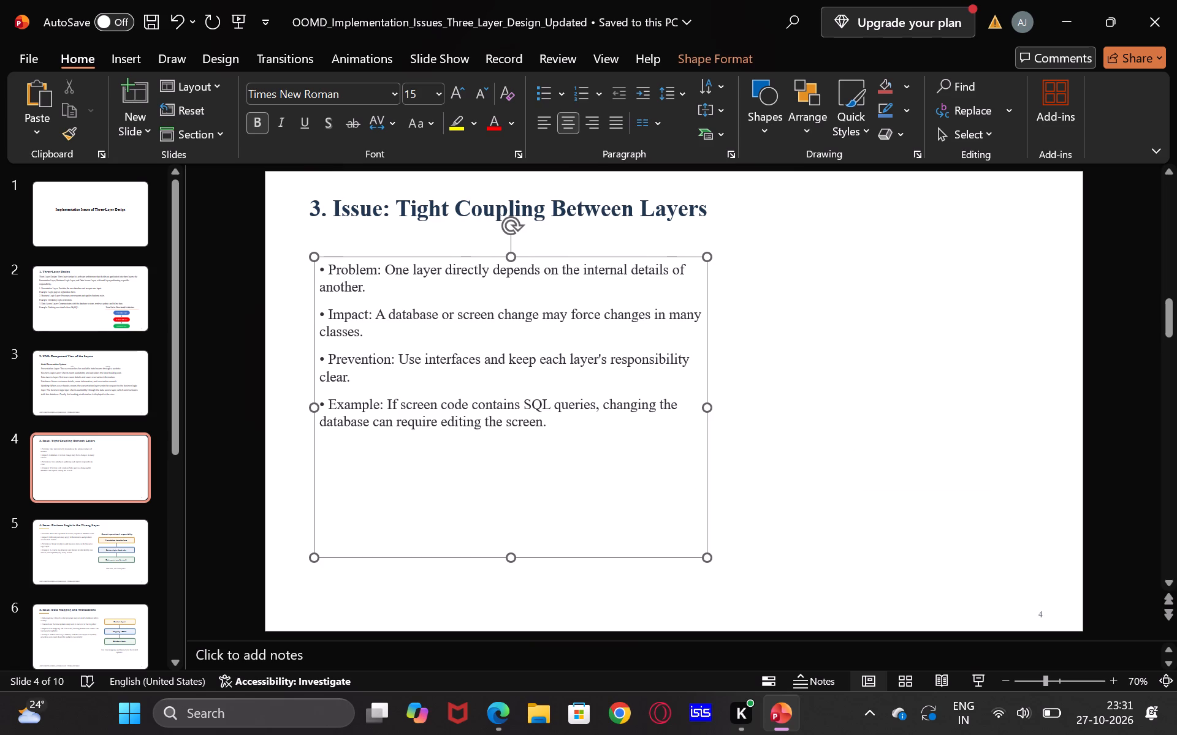
Change the slide 4 title to "Issue1: Tight Coupling Between Layers", dropping the "3." numbering.
left_click_drag(396, 208, 534, 227)
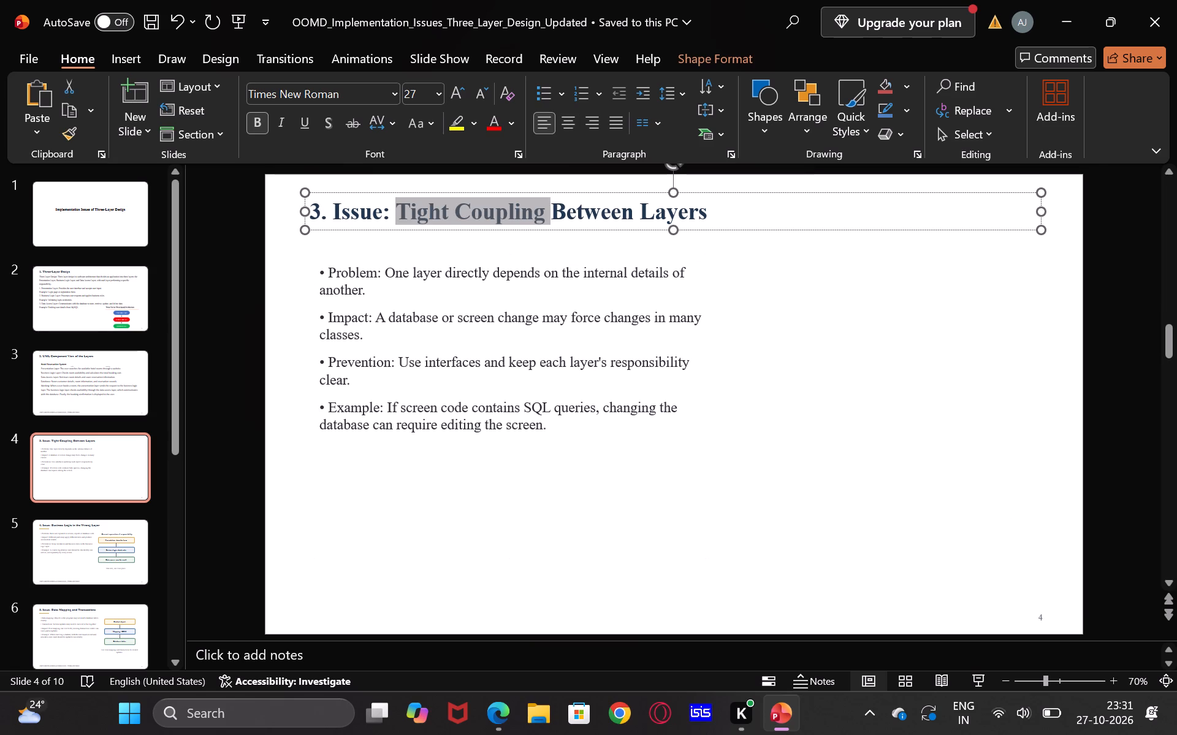
left_click_drag(534, 227, 699, 221)
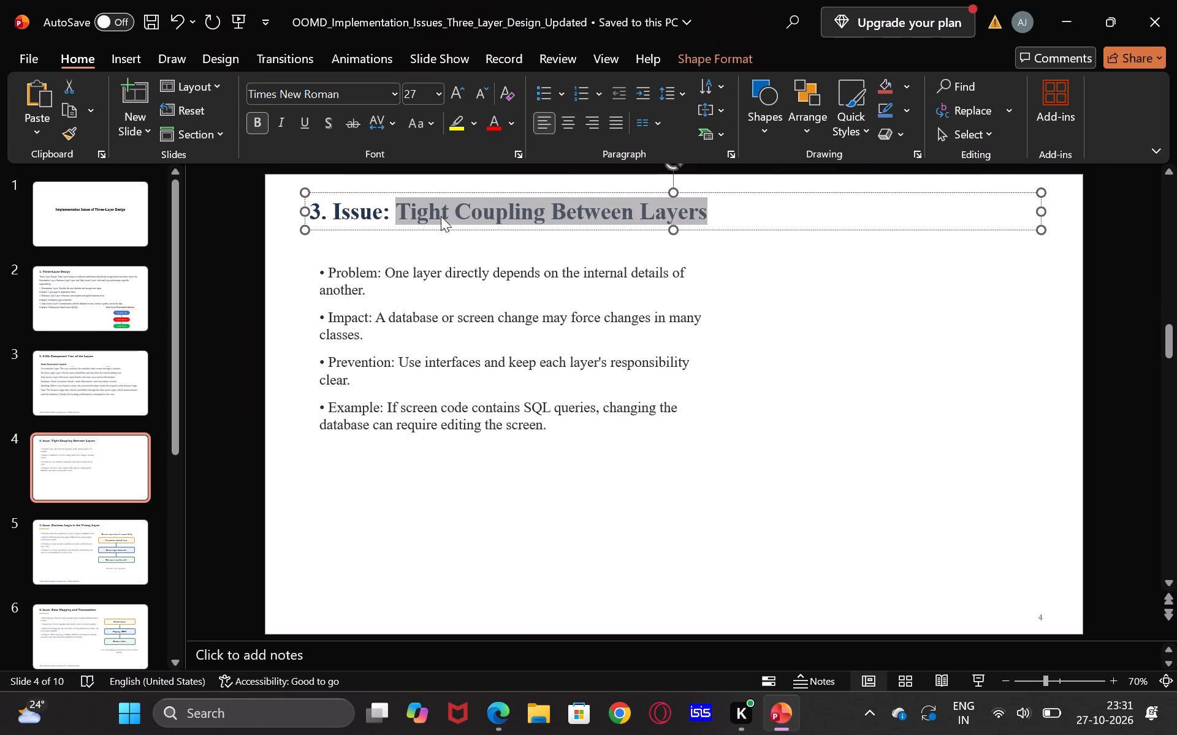
left_click(384, 211)
key("1")
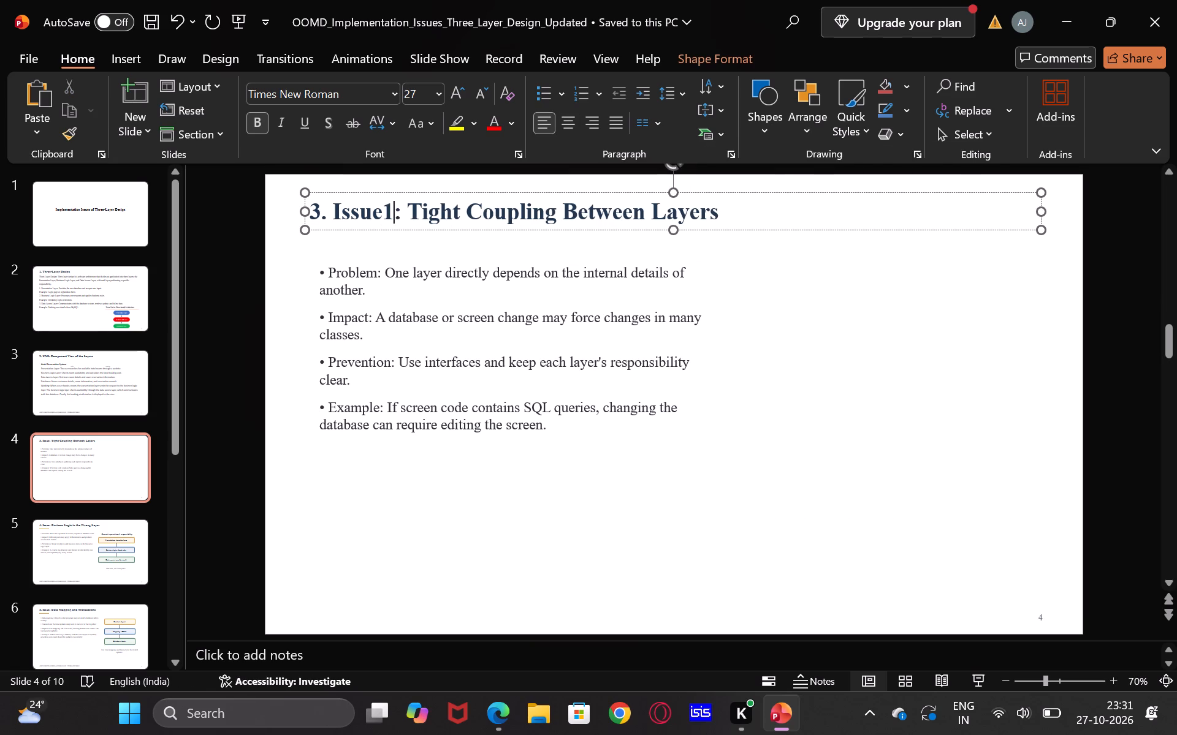
left_click(329, 211)
key("Right")
key("BackSpace")
key("BackSpace")
key("BackSpace")
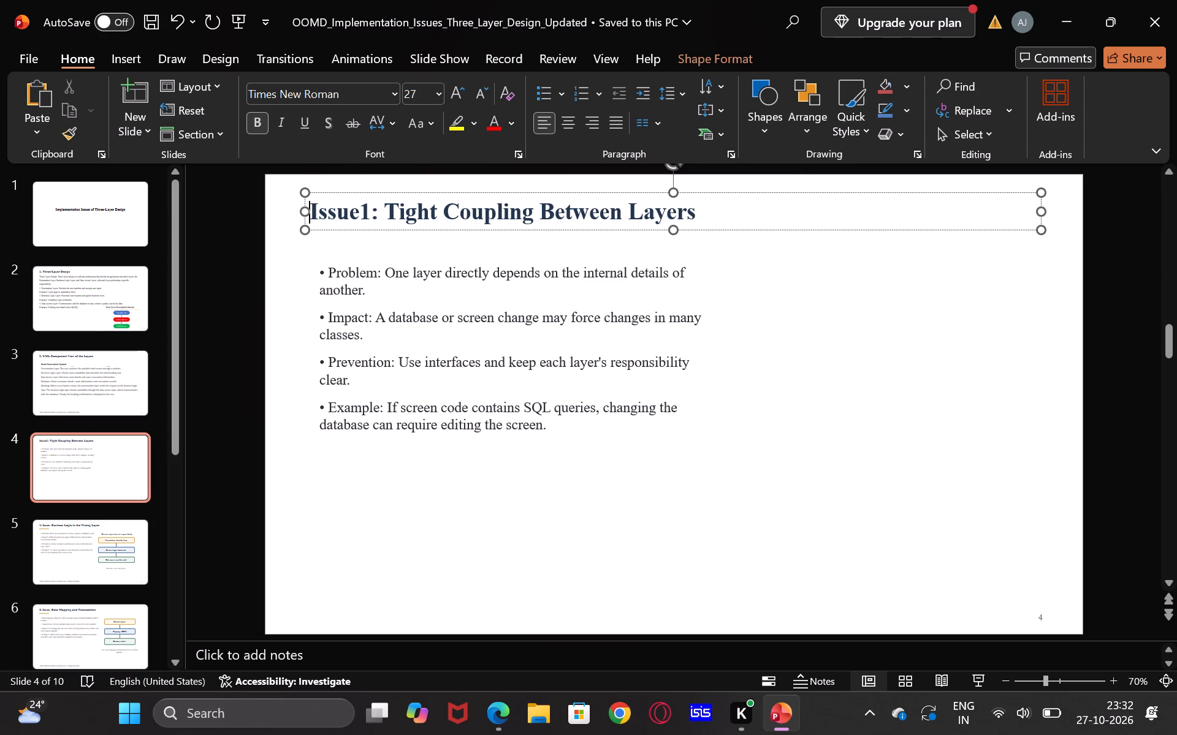
left_click(703, 214)
left_click(694, 214)
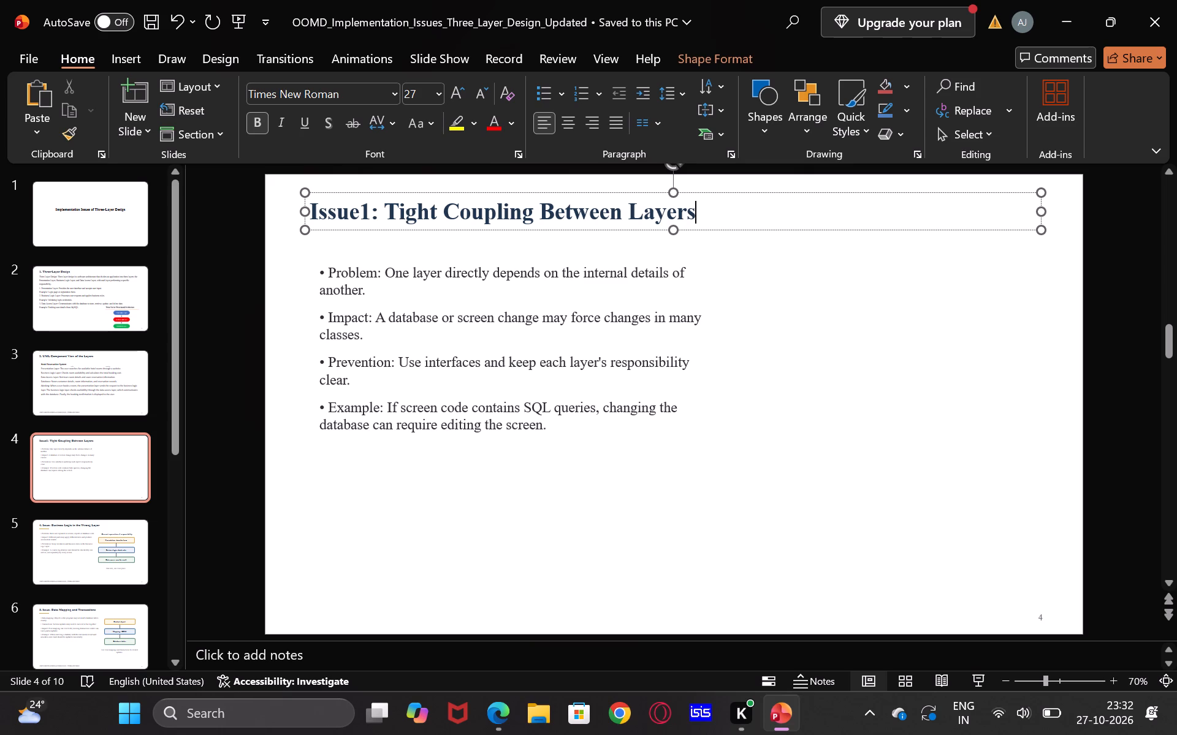
key("ctrl+a")
key("ctrl+c")
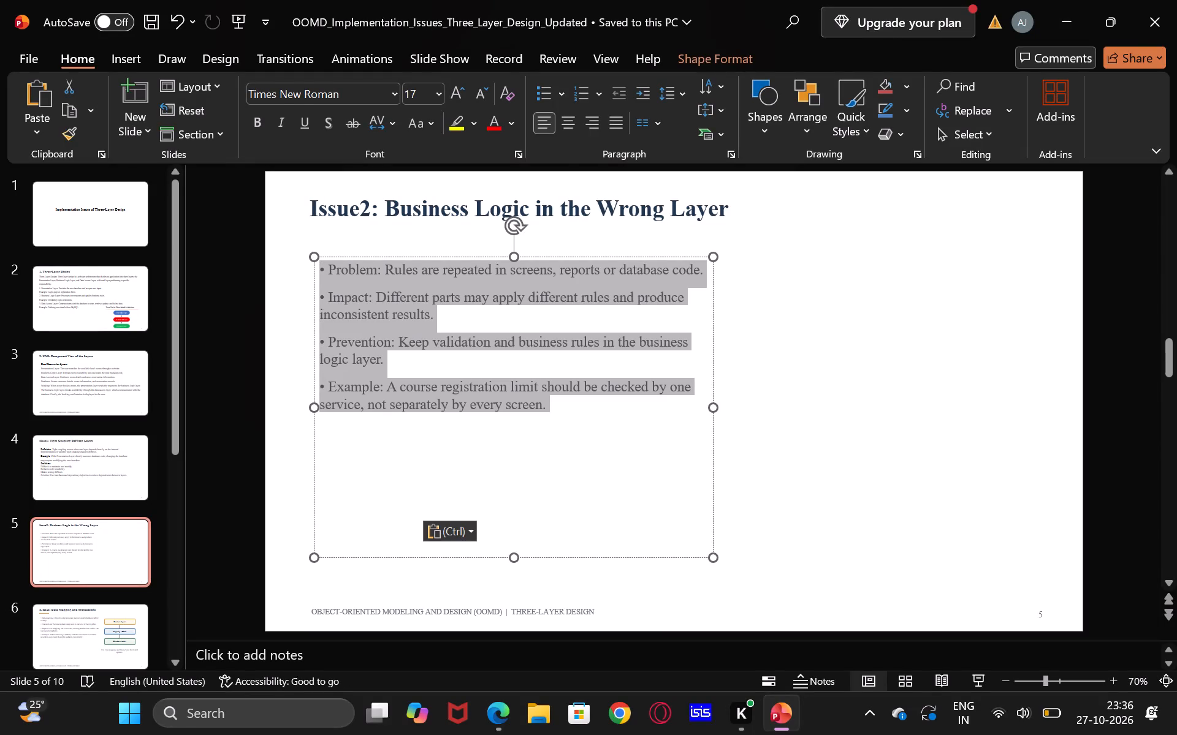
Widen the slide 5 body text box so it spans most of the slide's width.
left_click_drag(714, 390, 980, 396)
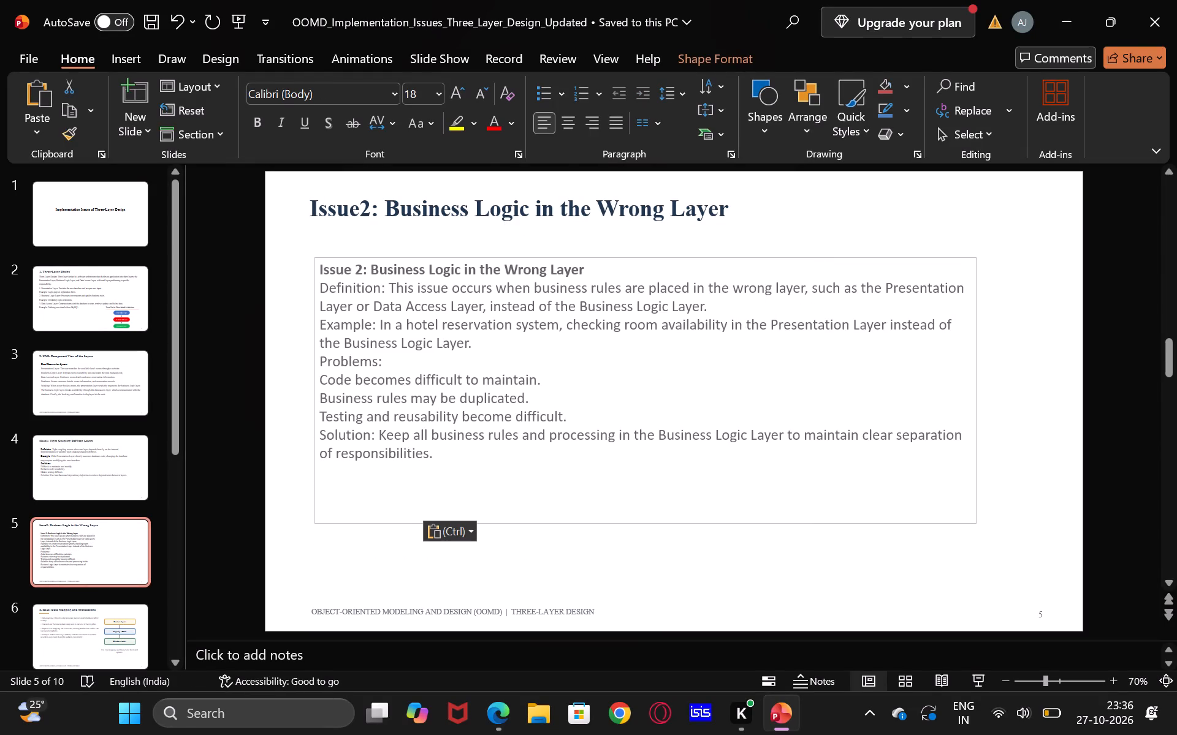
left_click_drag(980, 396, 993, 395)
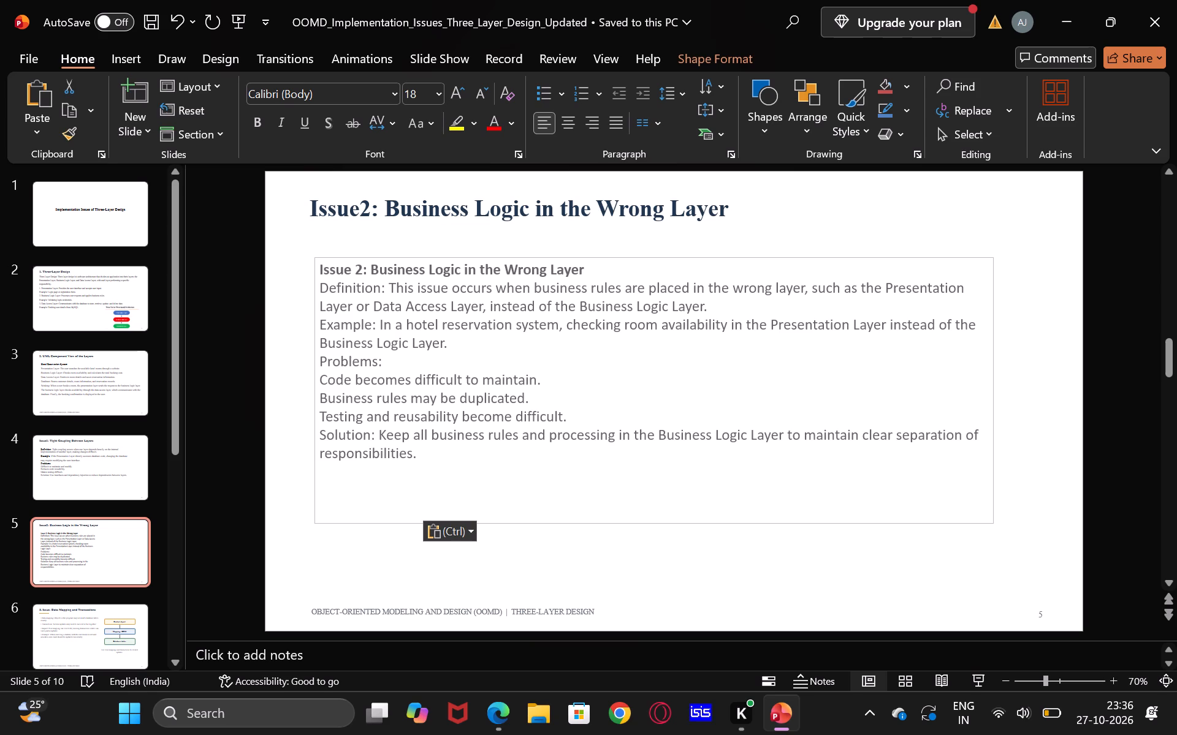
left_click_drag(993, 395, 992, 394)
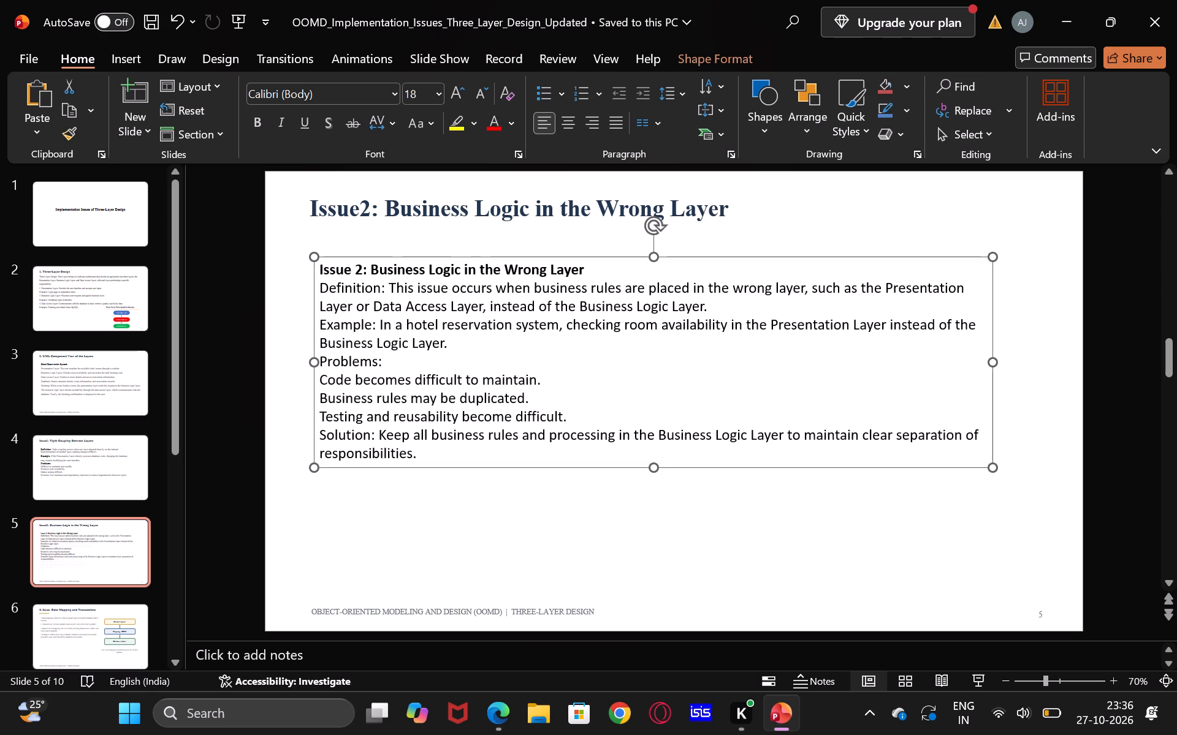
Delete the duplicate heading "Issue 2: Business Logic in the Wrong Layer" from the slide 5 body text.
left_click_drag(588, 269, 337, 286)
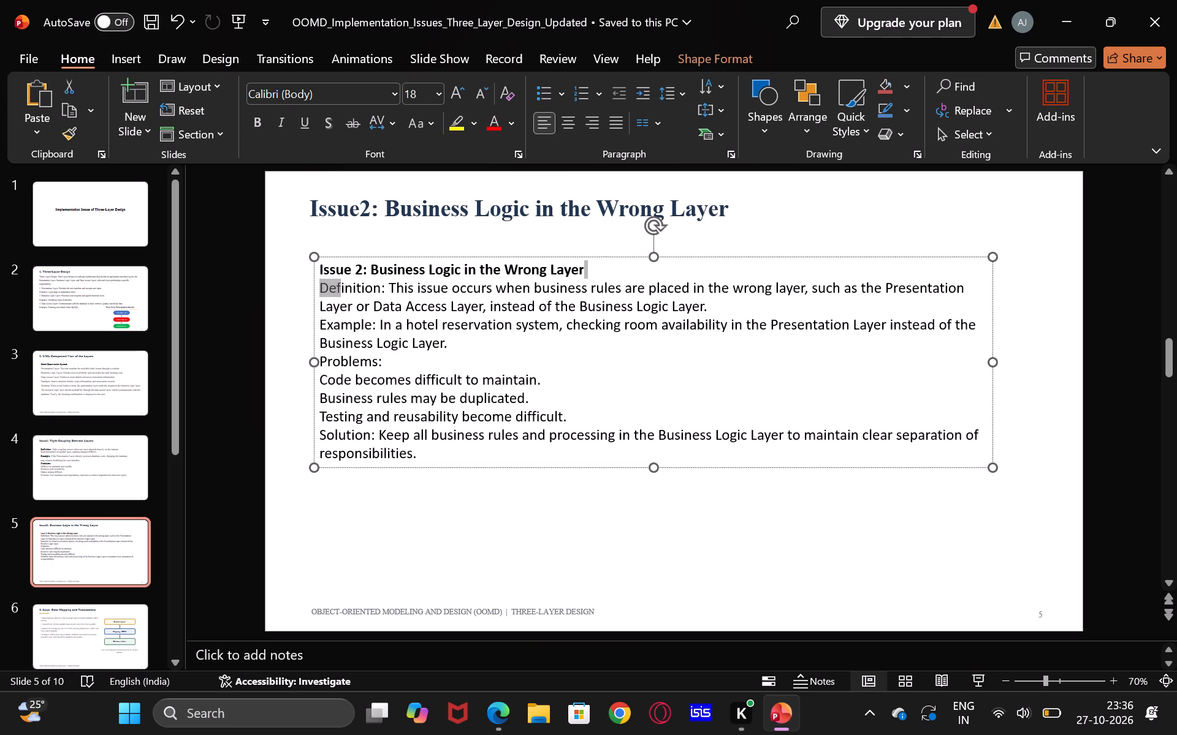
left_click_drag(337, 286, 316, 276)
key("BackSpace")
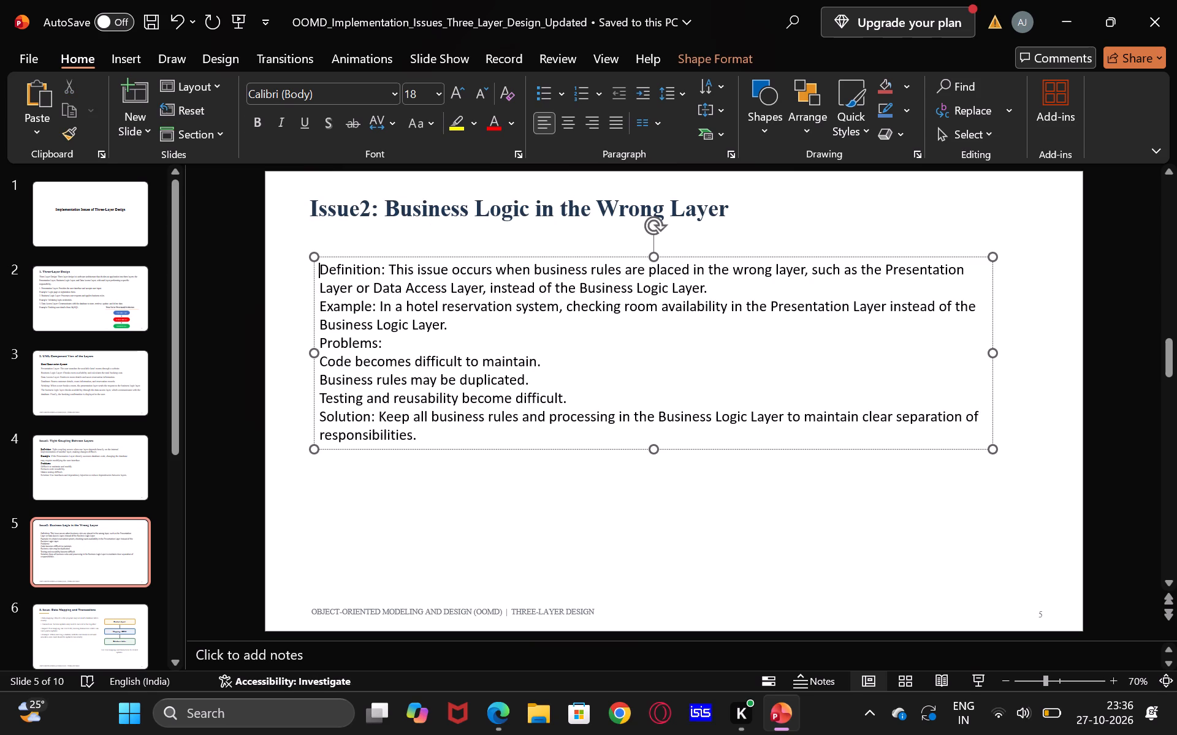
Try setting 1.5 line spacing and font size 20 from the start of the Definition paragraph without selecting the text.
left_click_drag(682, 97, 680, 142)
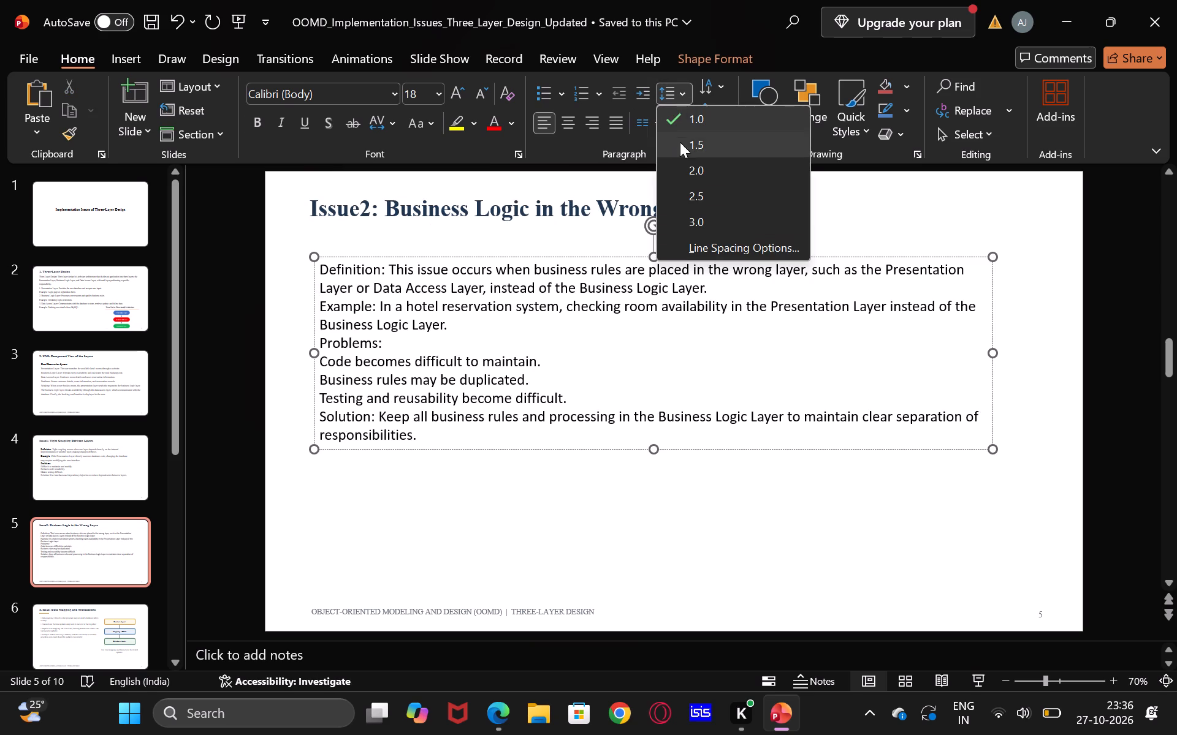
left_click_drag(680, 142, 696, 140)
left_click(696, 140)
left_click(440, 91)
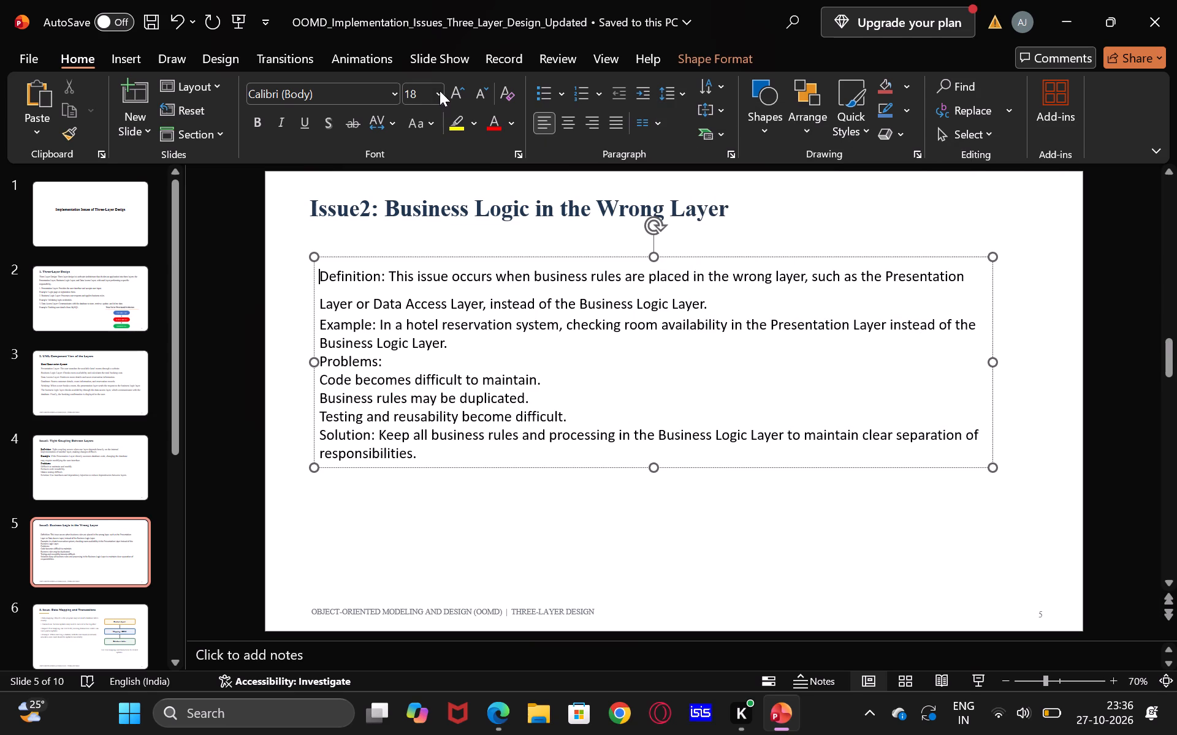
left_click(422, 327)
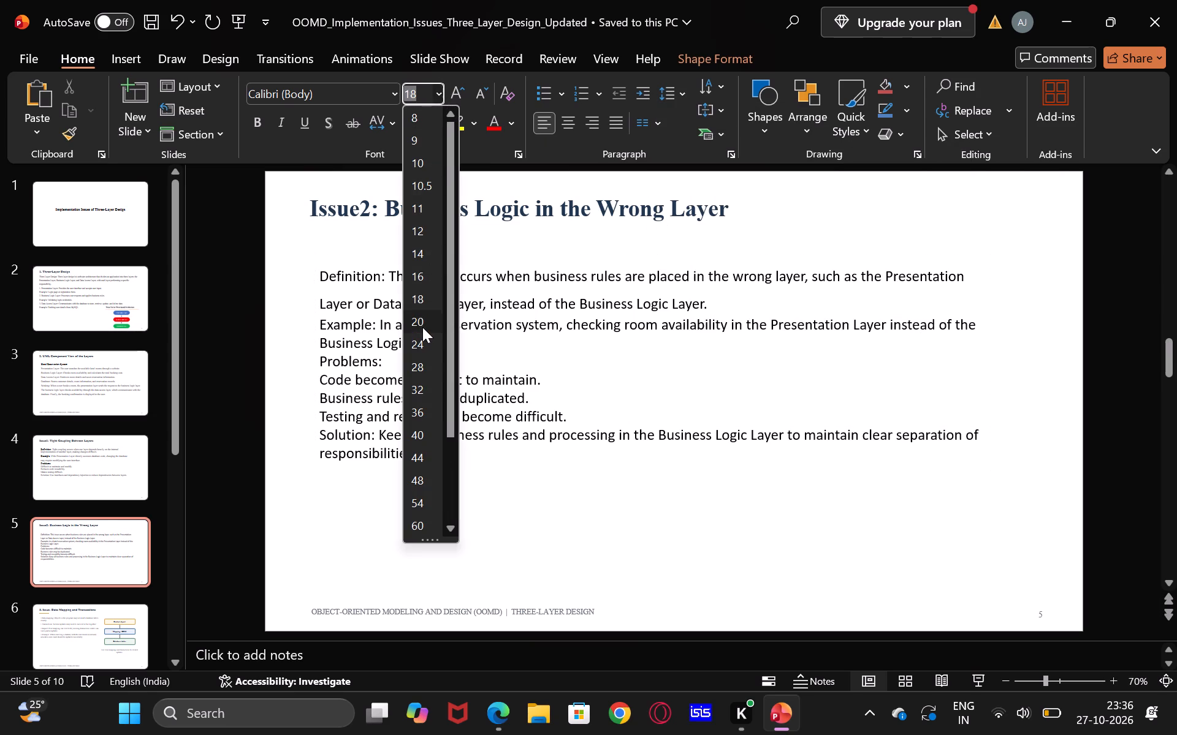
Format all the body text on slide 5 as Times New Roman, size 20, with 1.5 line spacing.
left_click(532, 381)
key("ctrl+a")
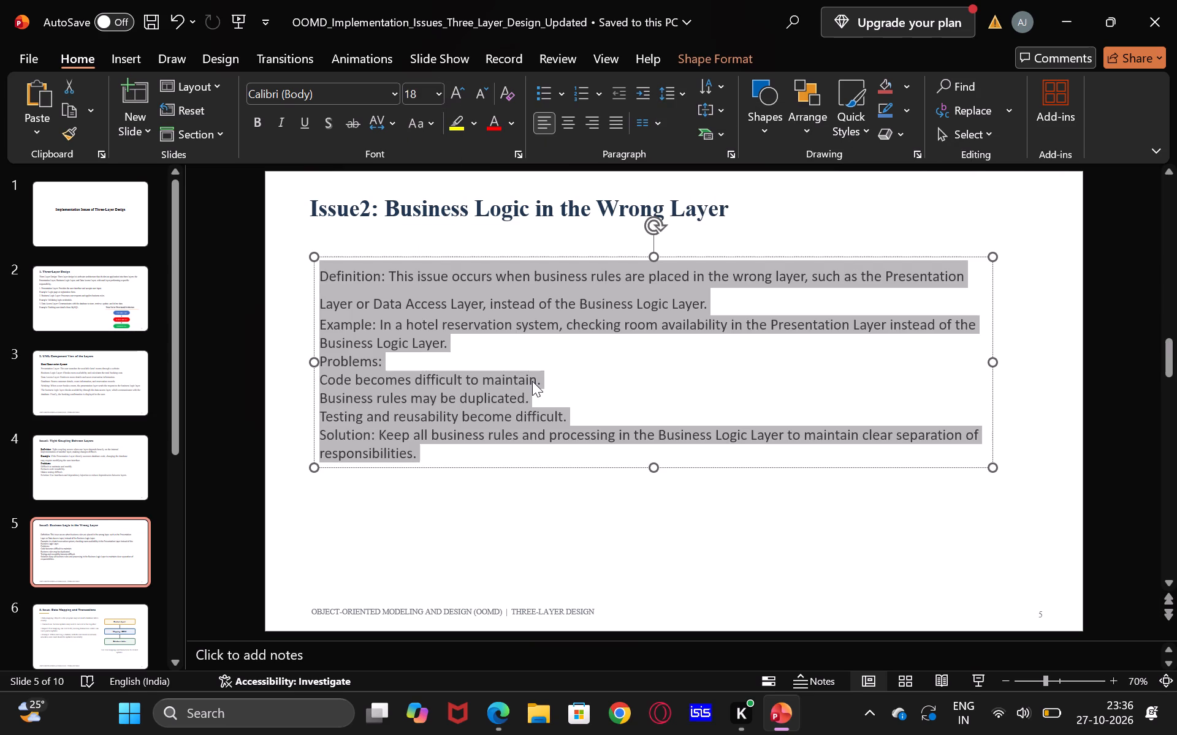
left_click(432, 94)
left_click(443, 94)
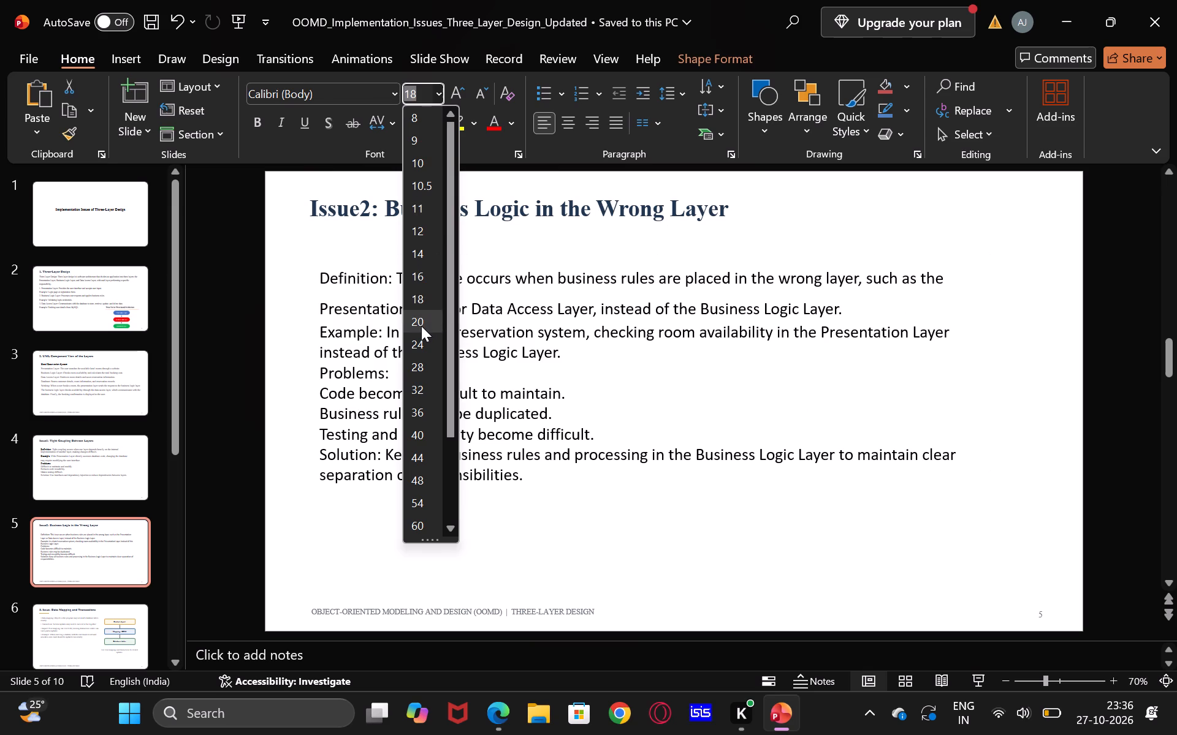
left_click(421, 326)
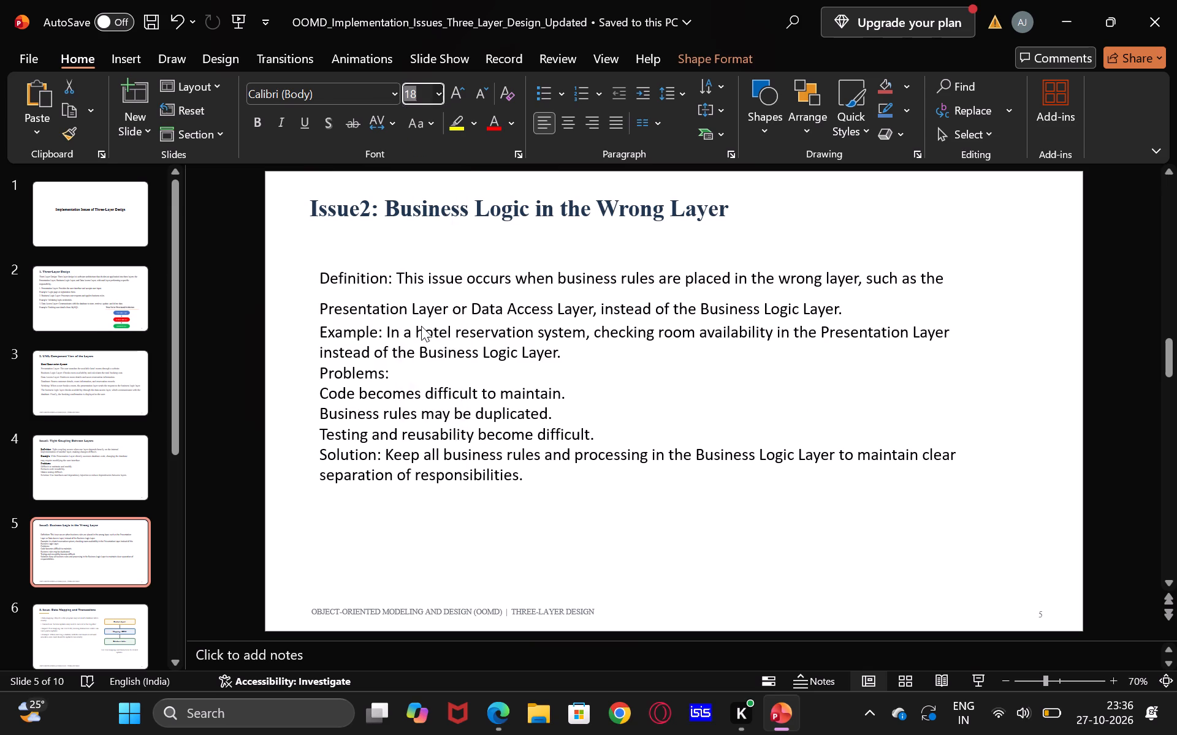
left_click(675, 91)
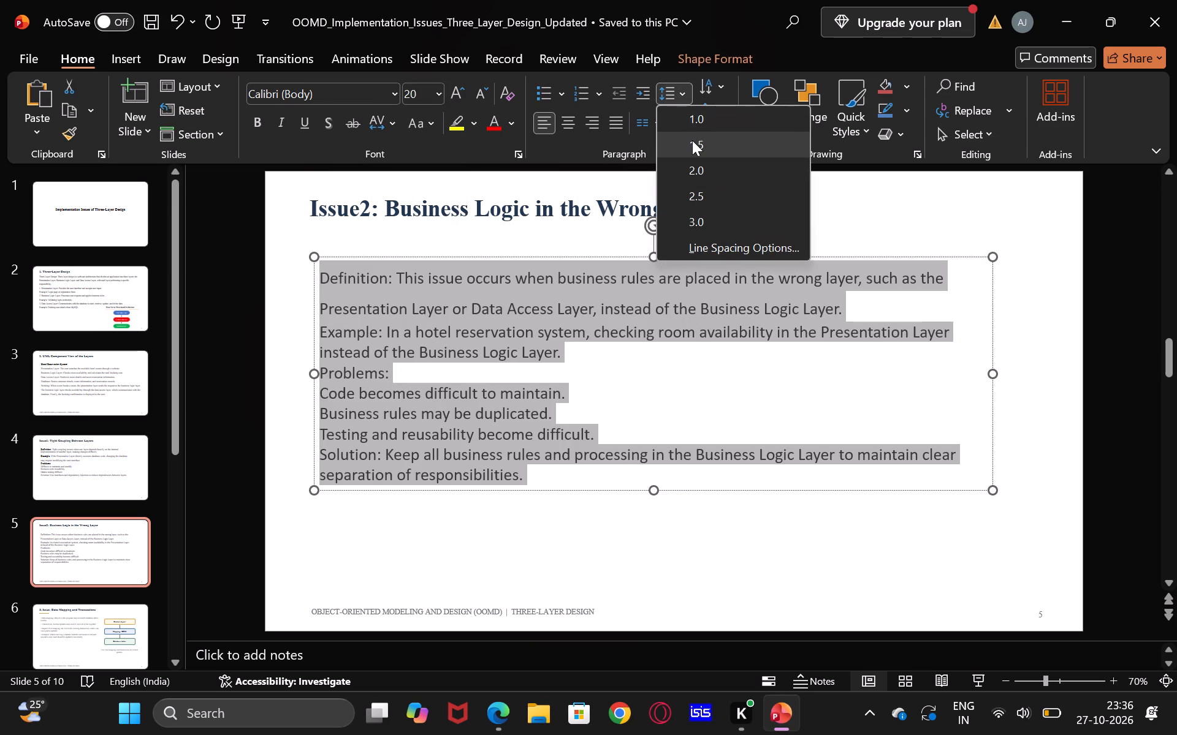
left_click(692, 140)
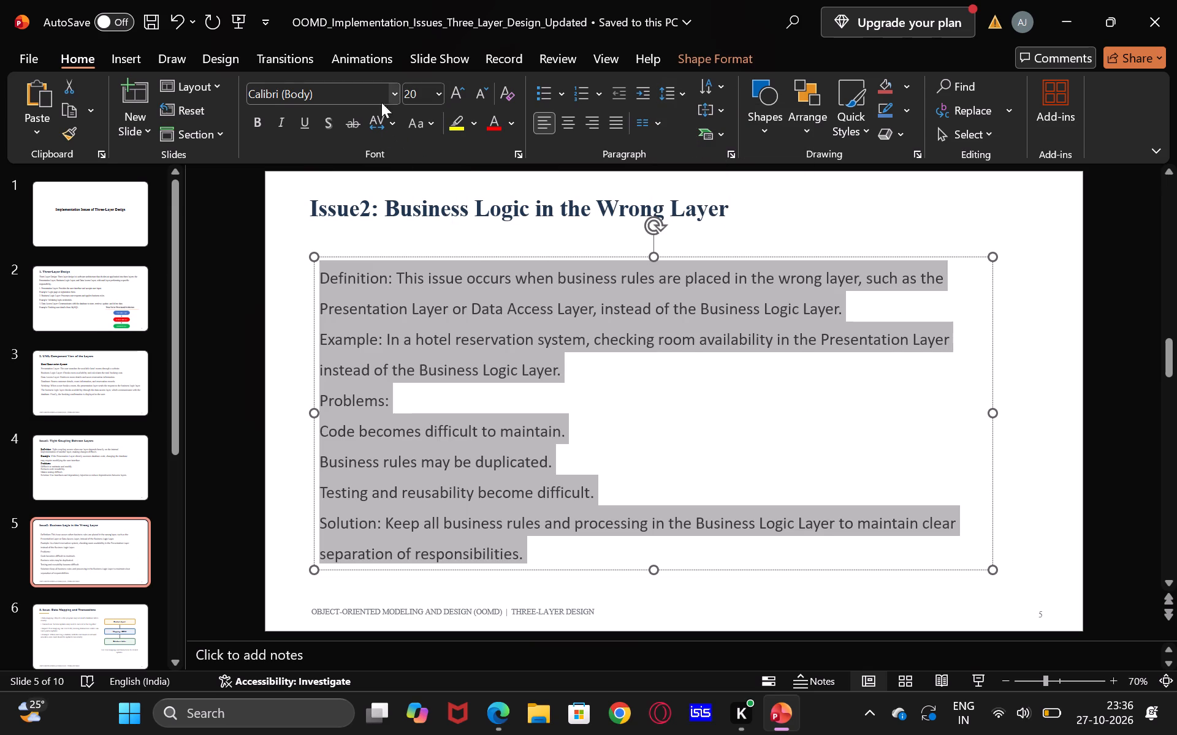
left_click(397, 97)
left_click(331, 223)
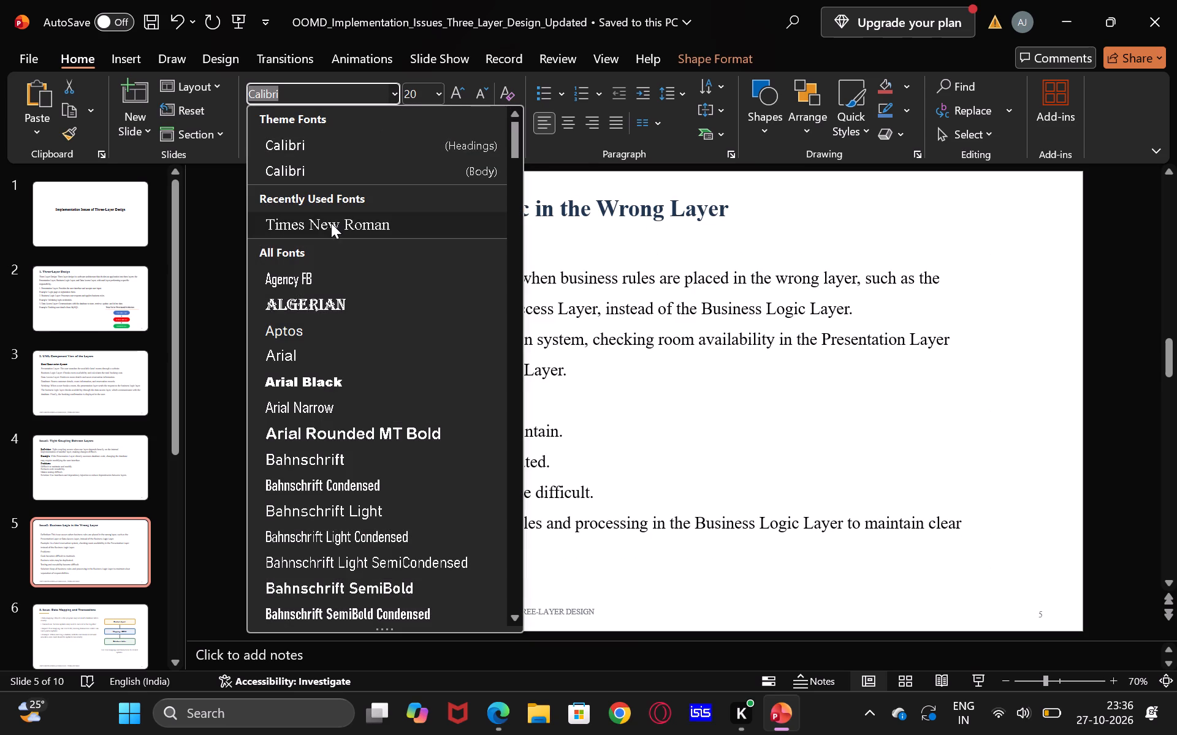
left_click(460, 406)
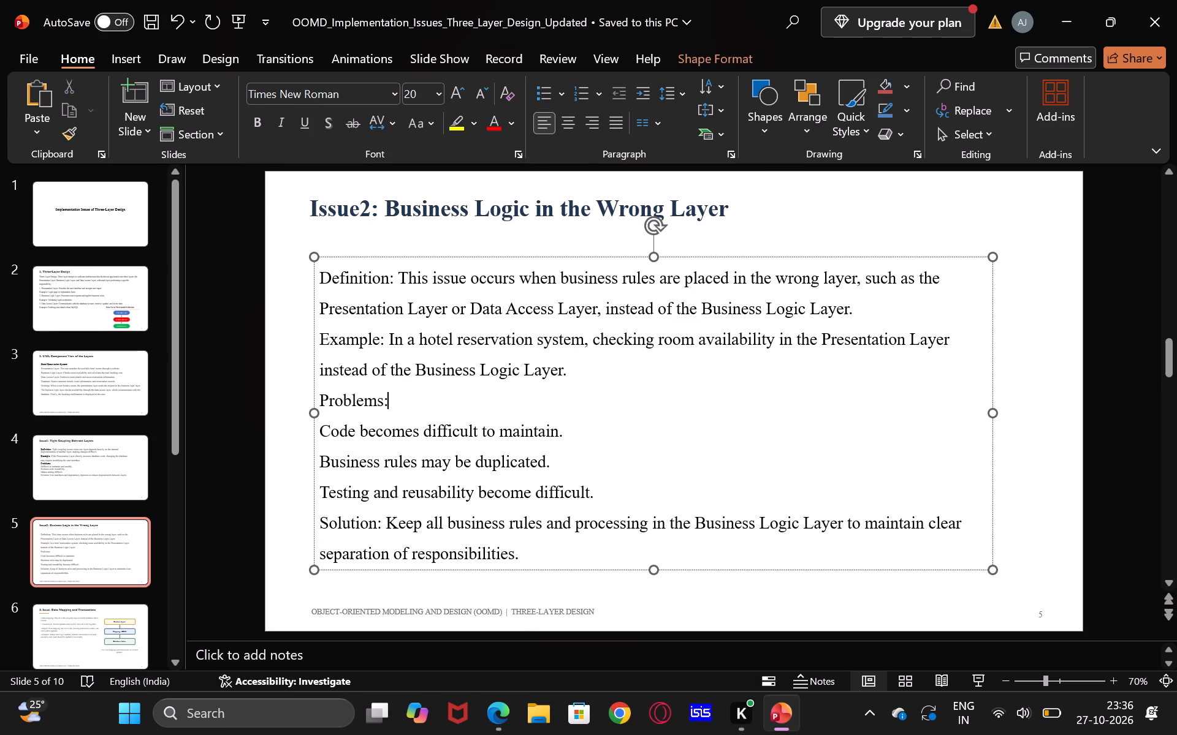
Make the labels "Problems", "Example" and "Definition" bold in the slide 5 body text.
left_click_drag(384, 405, 328, 402)
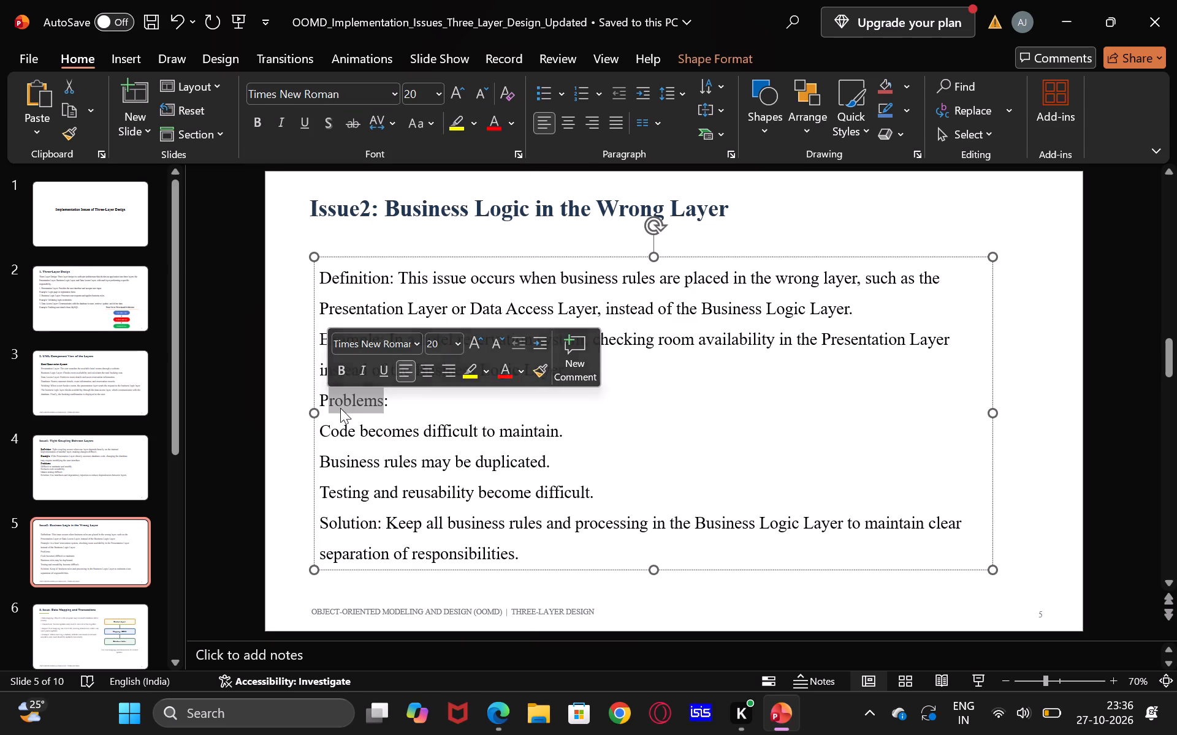
left_click(318, 402)
left_click_drag(321, 401, 359, 401)
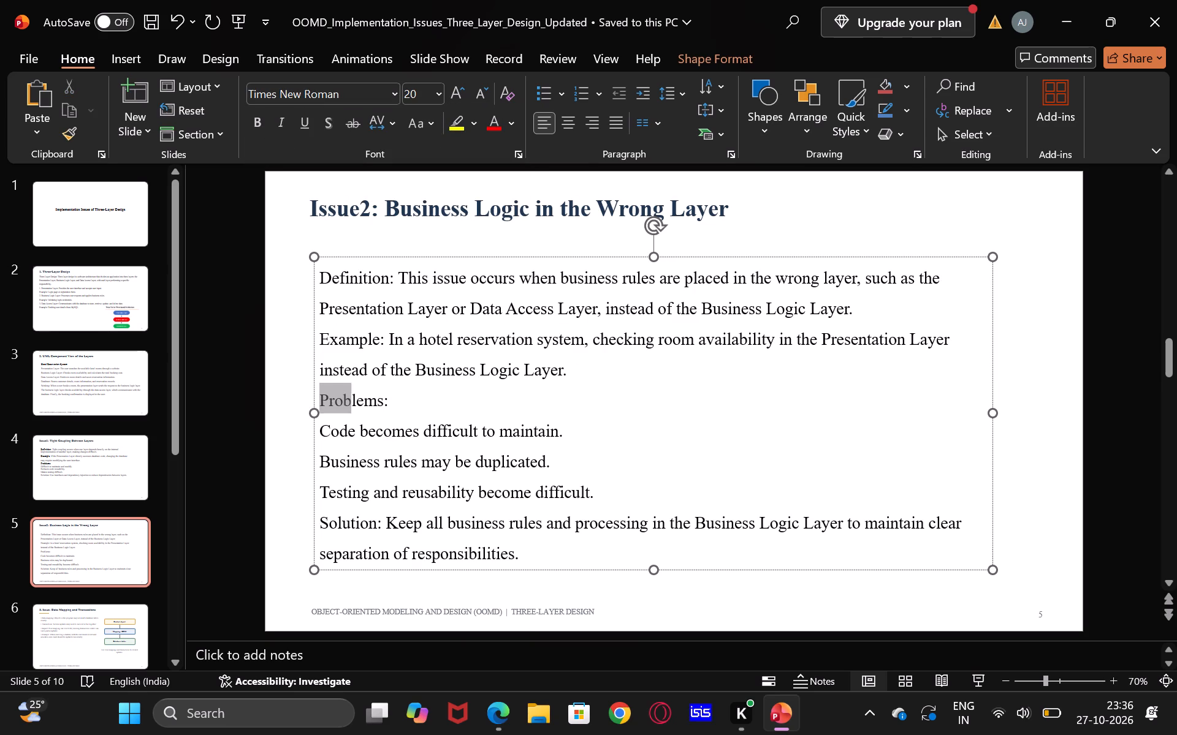
left_click_drag(359, 401, 382, 402)
left_click(389, 374)
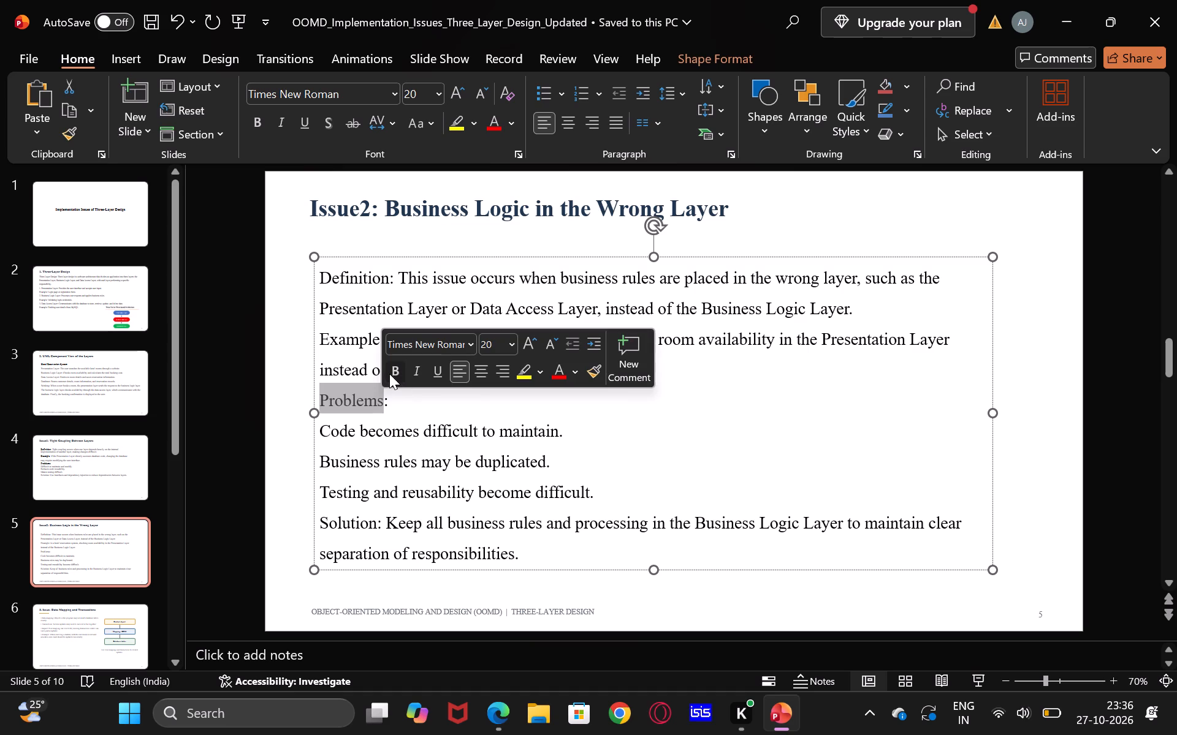
left_click(368, 353)
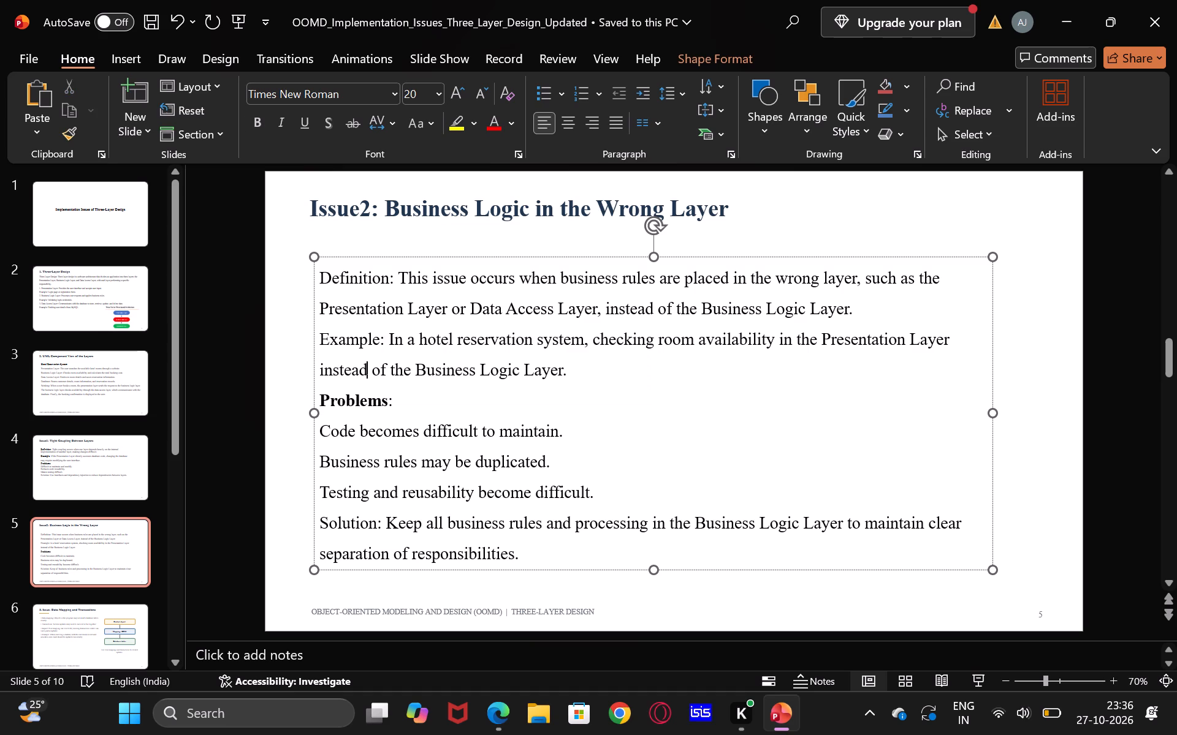
left_click_drag(381, 340, 311, 337)
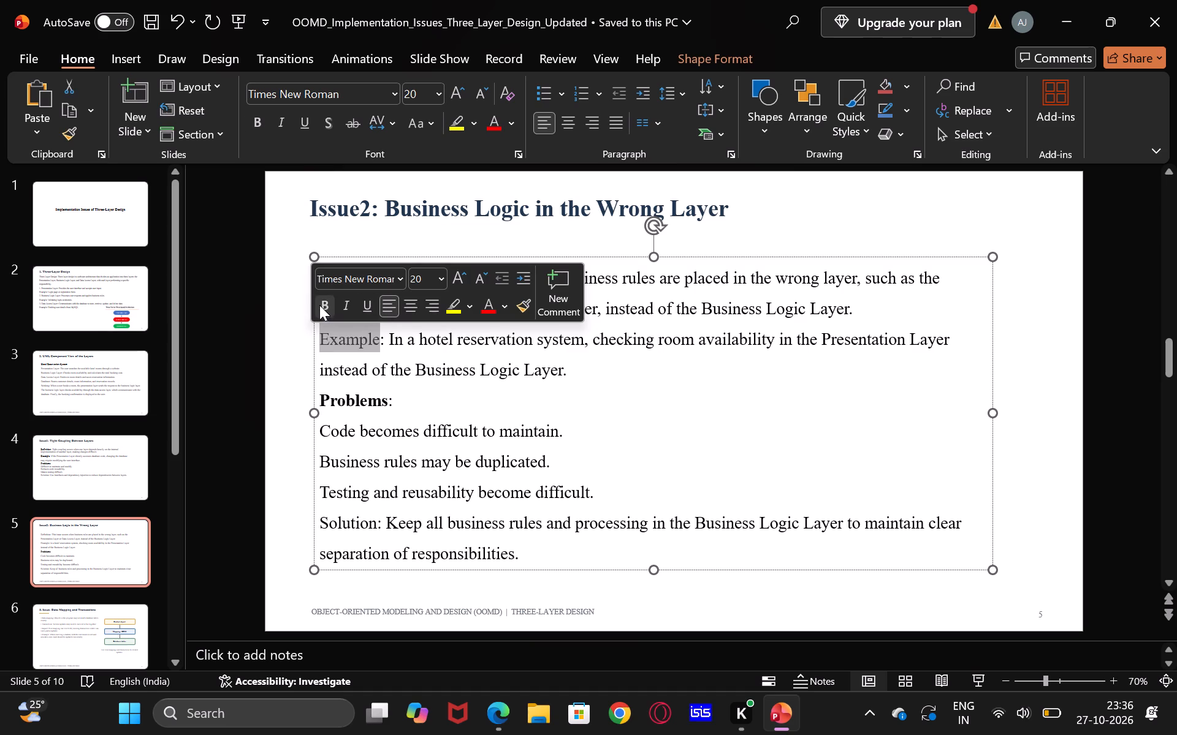
left_click(319, 304)
left_click(285, 294)
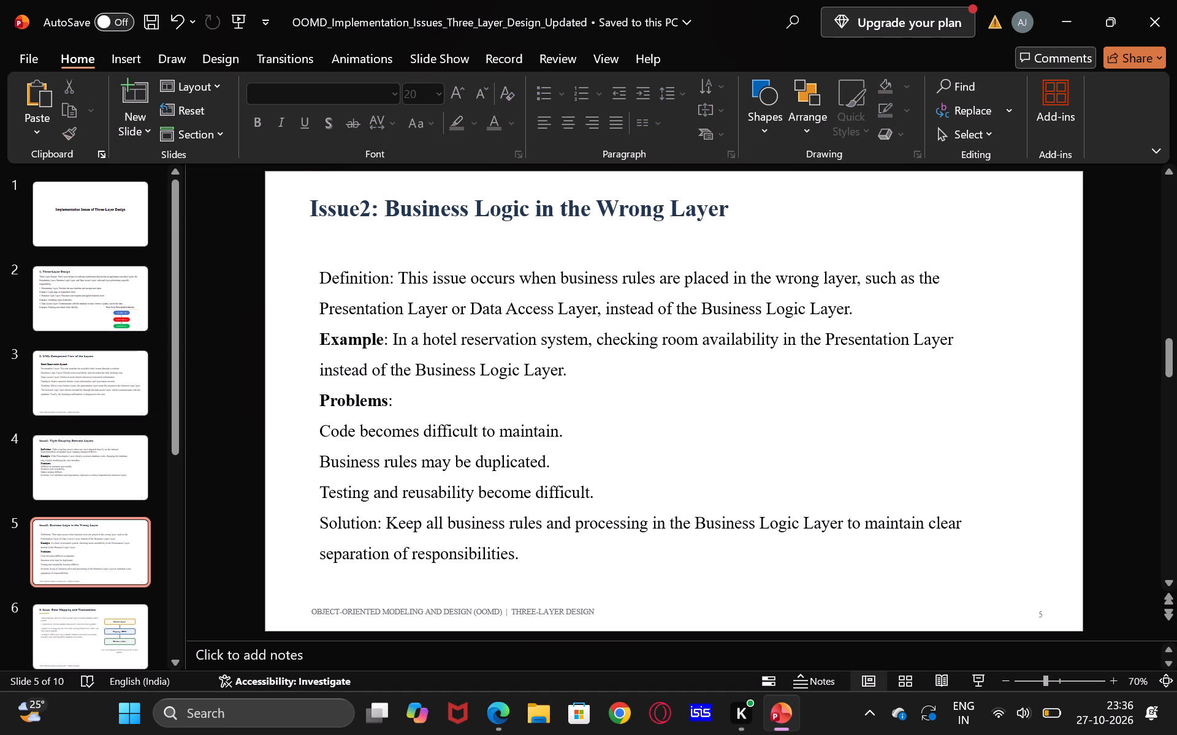
left_click_drag(389, 277, 320, 279)
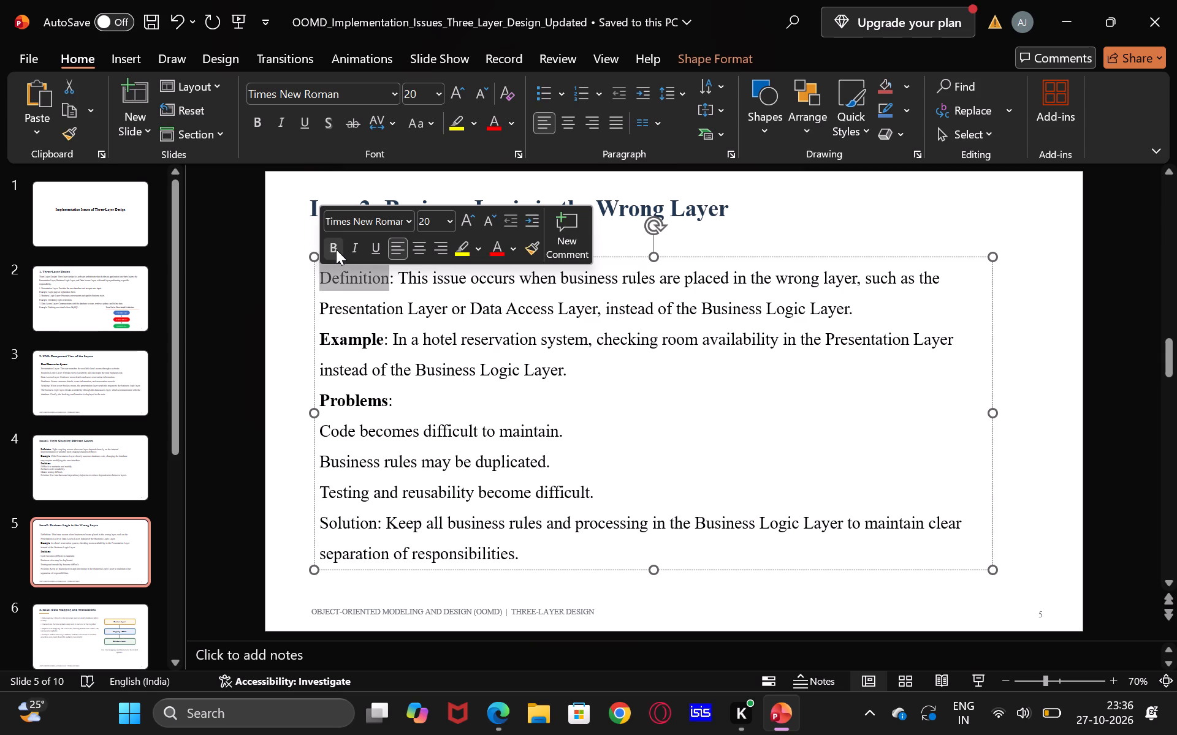
left_click(336, 249)
left_click(303, 279)
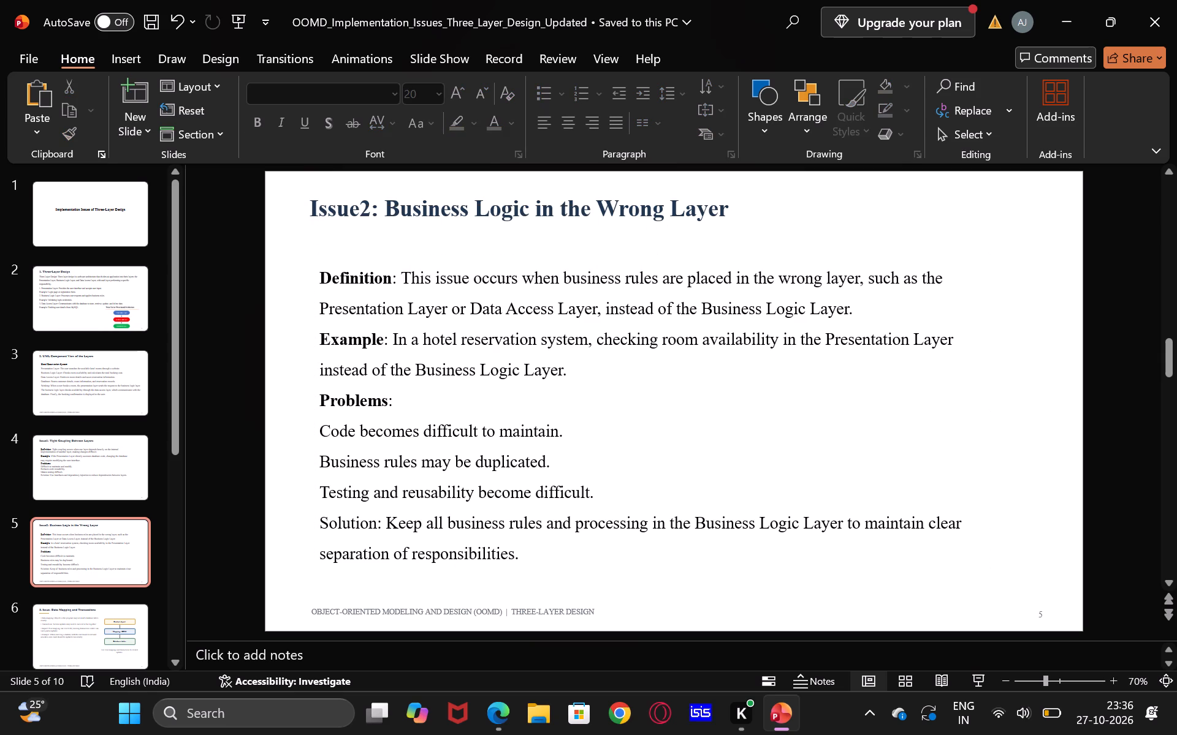
Move the slide 5 title box slightly down and inward so it sits just above the body text.
left_click(505, 213)
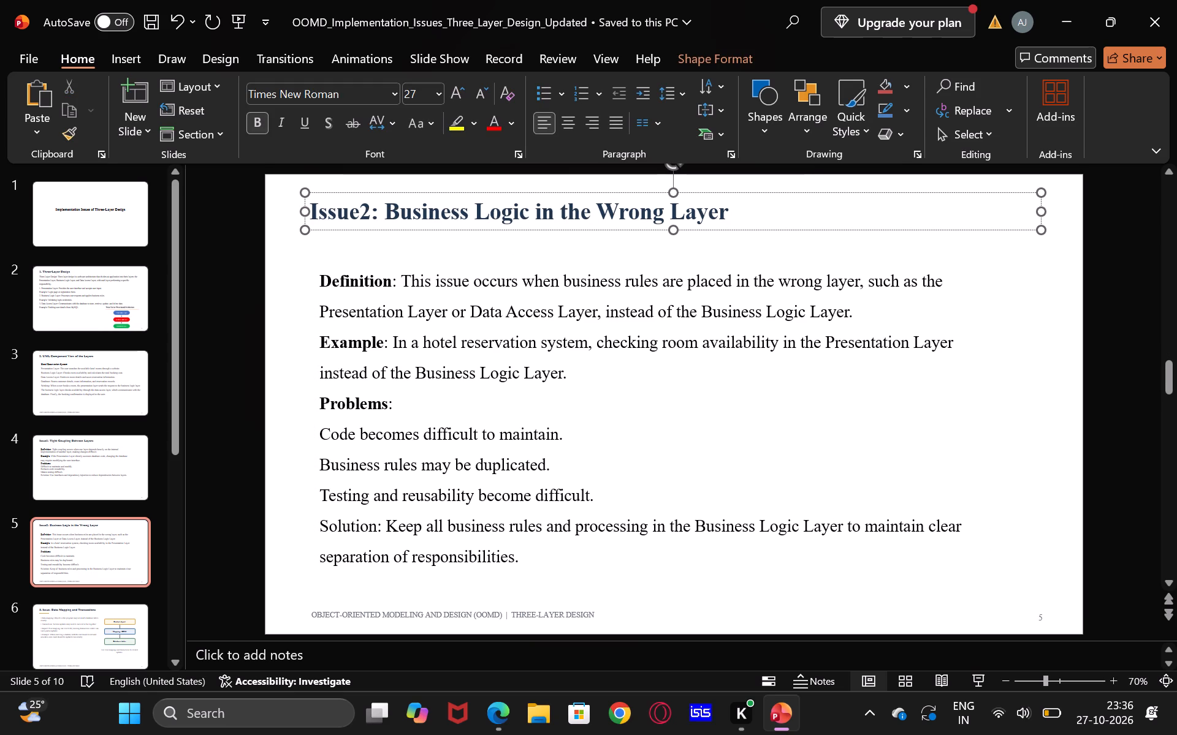
left_click_drag(664, 192, 671, 217)
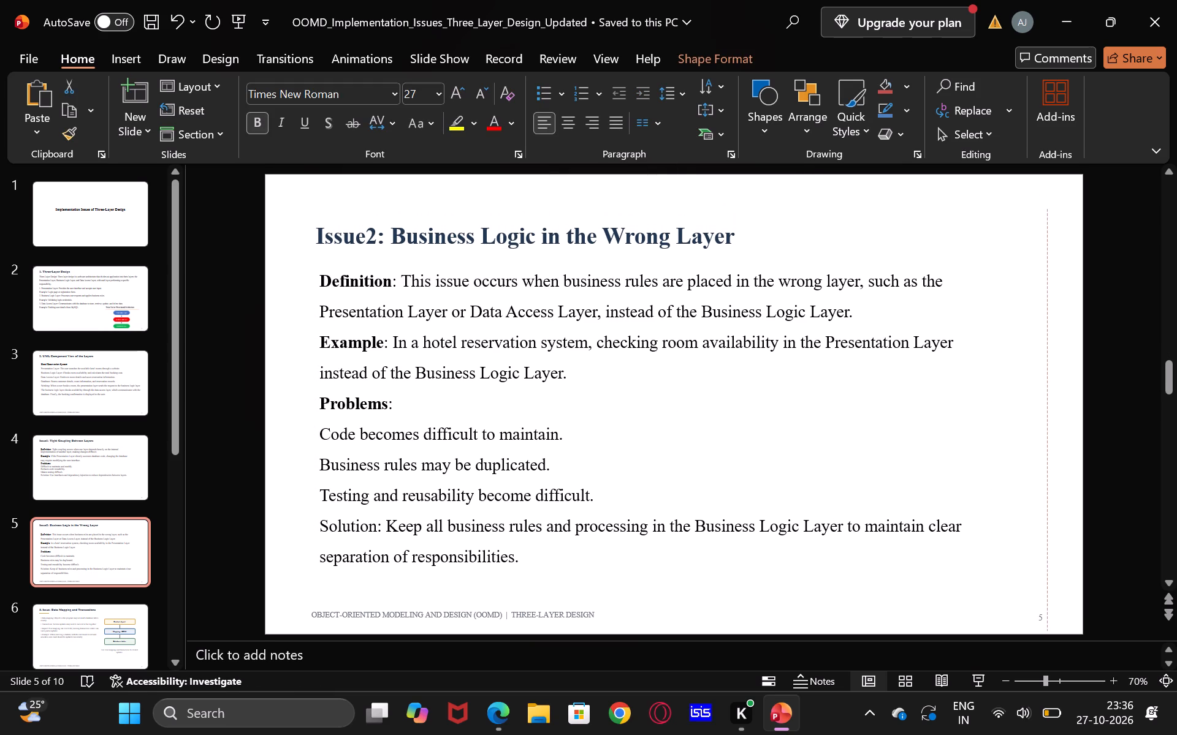
left_click_drag(671, 217, 669, 216)
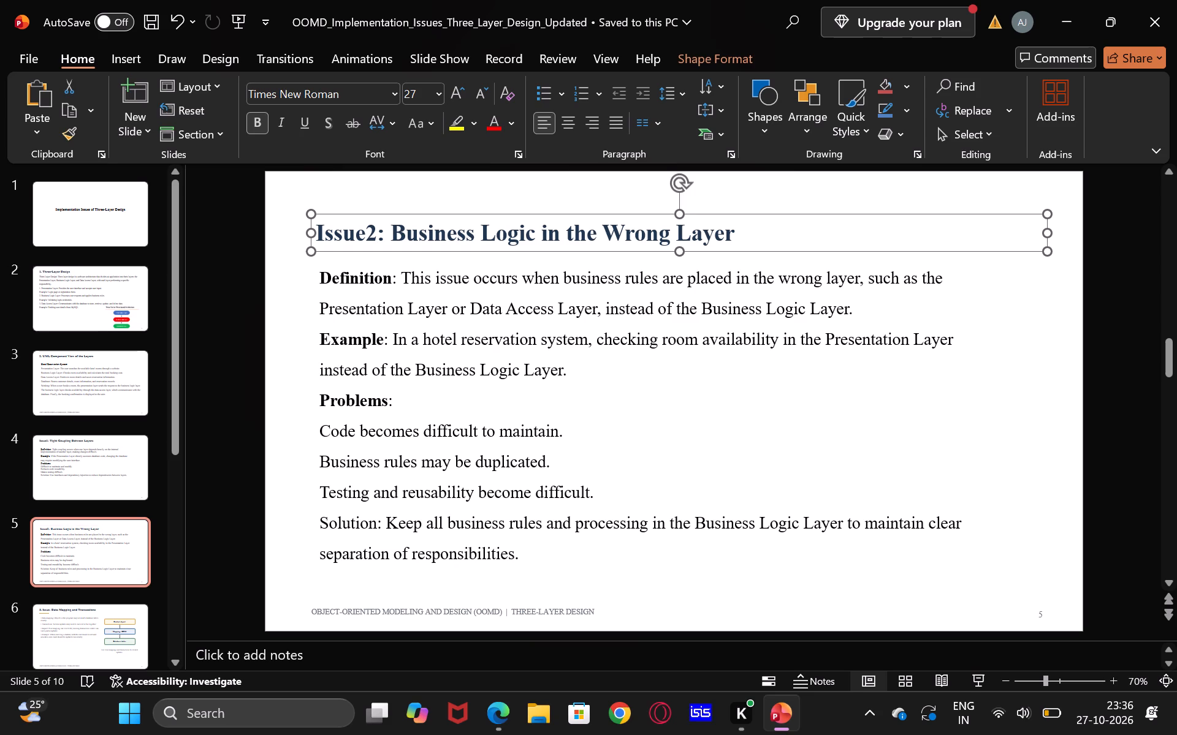
Add a space in the slide 5 title so it starts with "Issue 2:".
left_click(367, 236)
key("space")
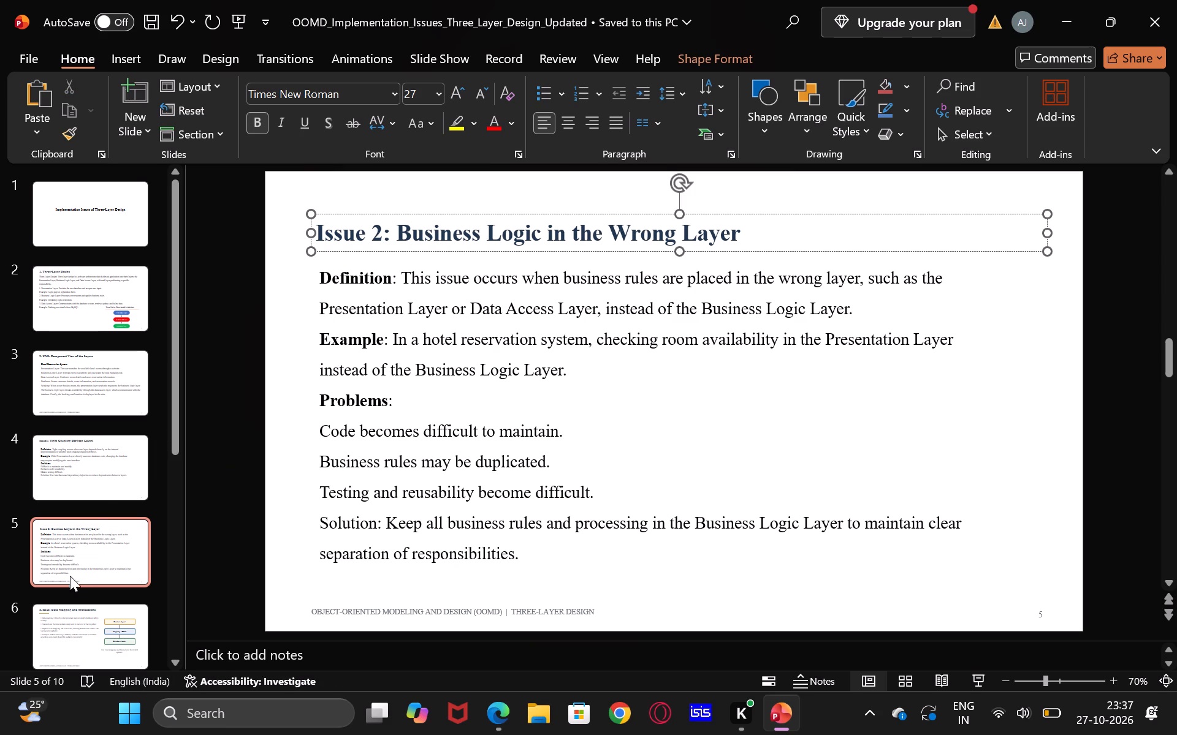
Change the slide 6 title to "Issue 3: Data Mapping and Transactions", removing the leading number.
scroll(104, 500, "down", 2)
left_click(91, 392)
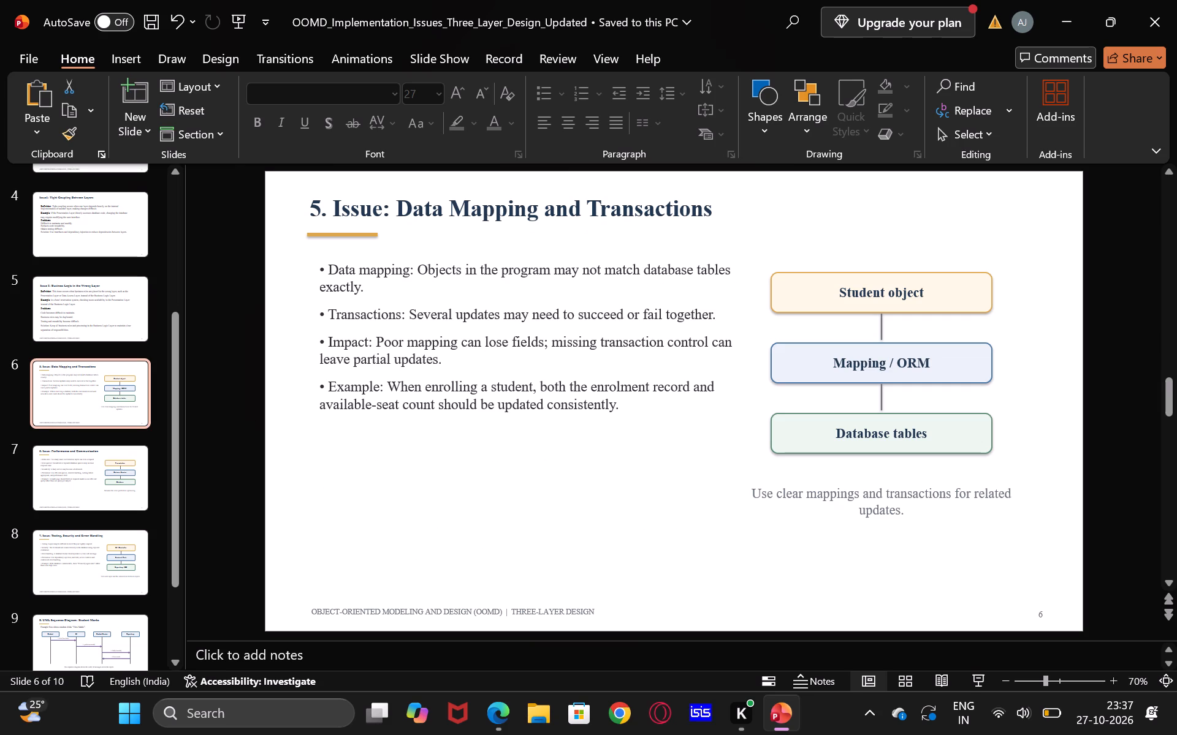
left_click(331, 211)
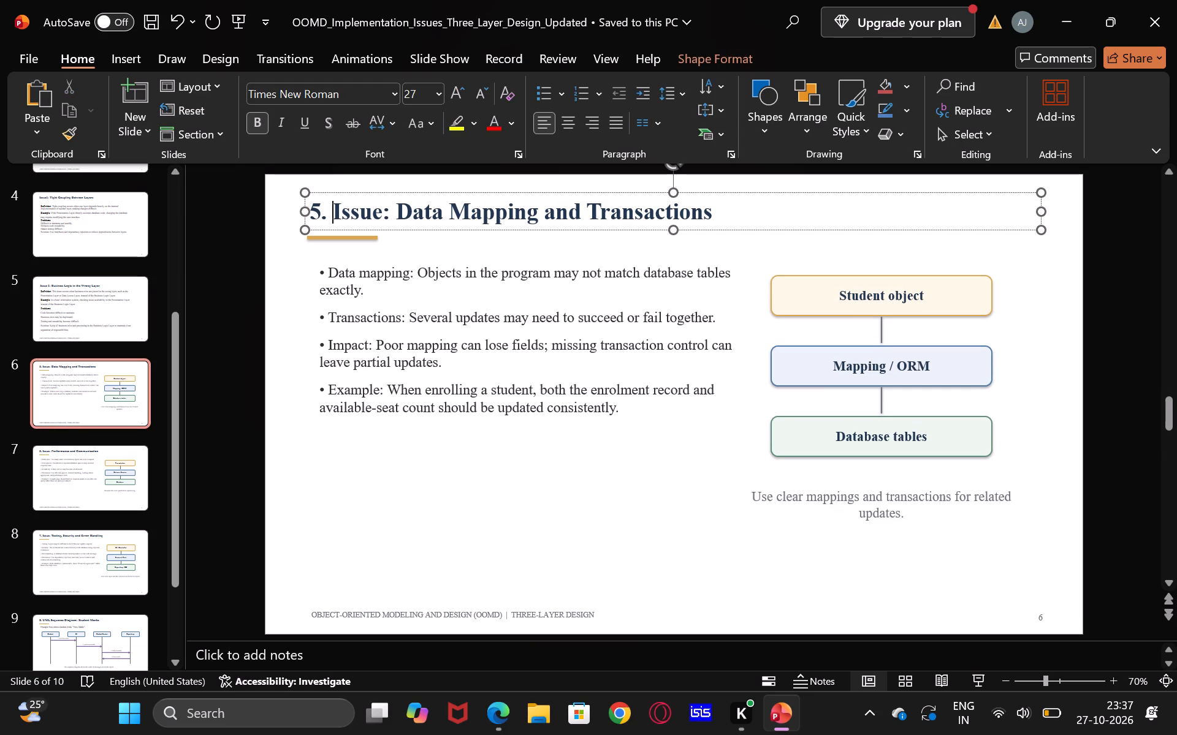
key("BackSpace")
key("BackSpace")
key("BackSpace")
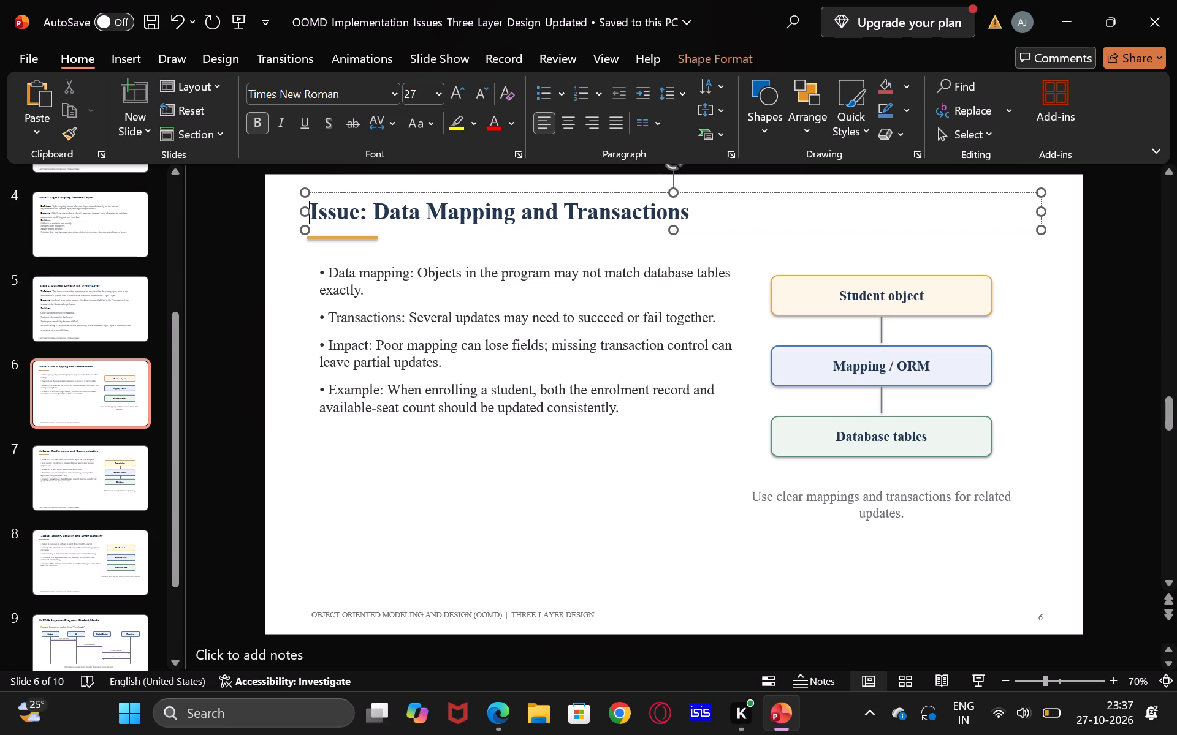
left_click(359, 213)
key("space")
type("3")
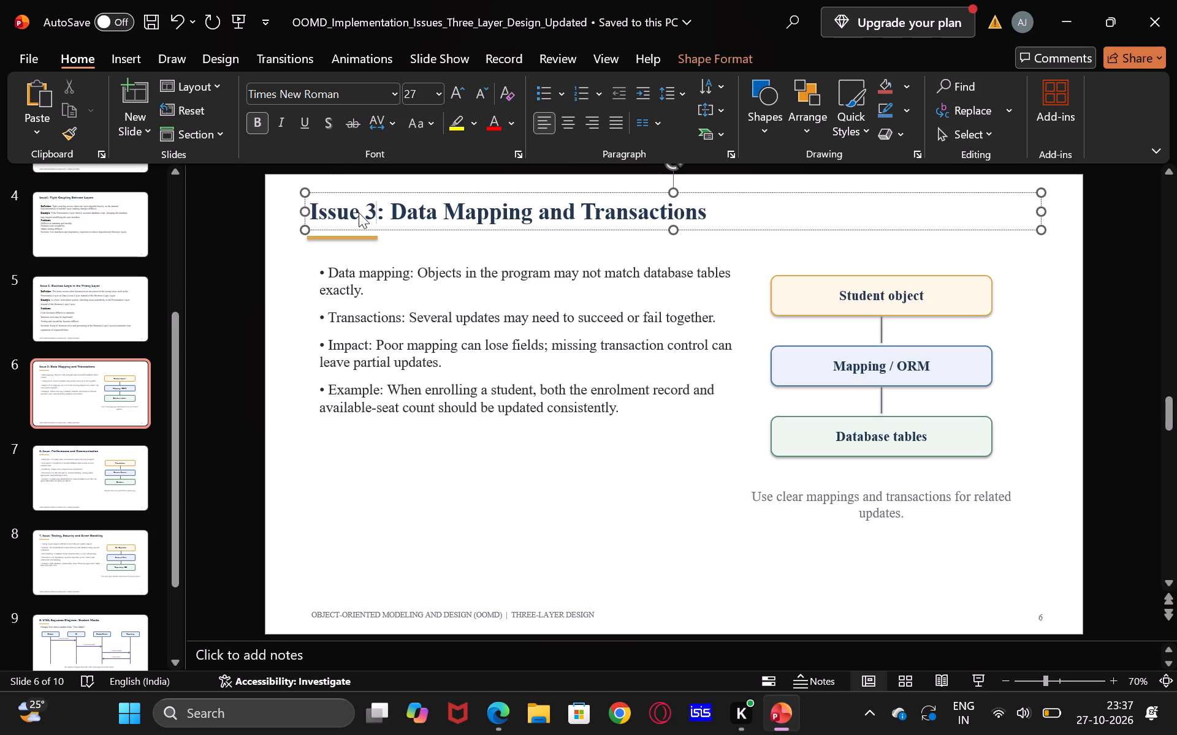
left_click_drag(706, 212, 413, 208)
key("ctrl+c")
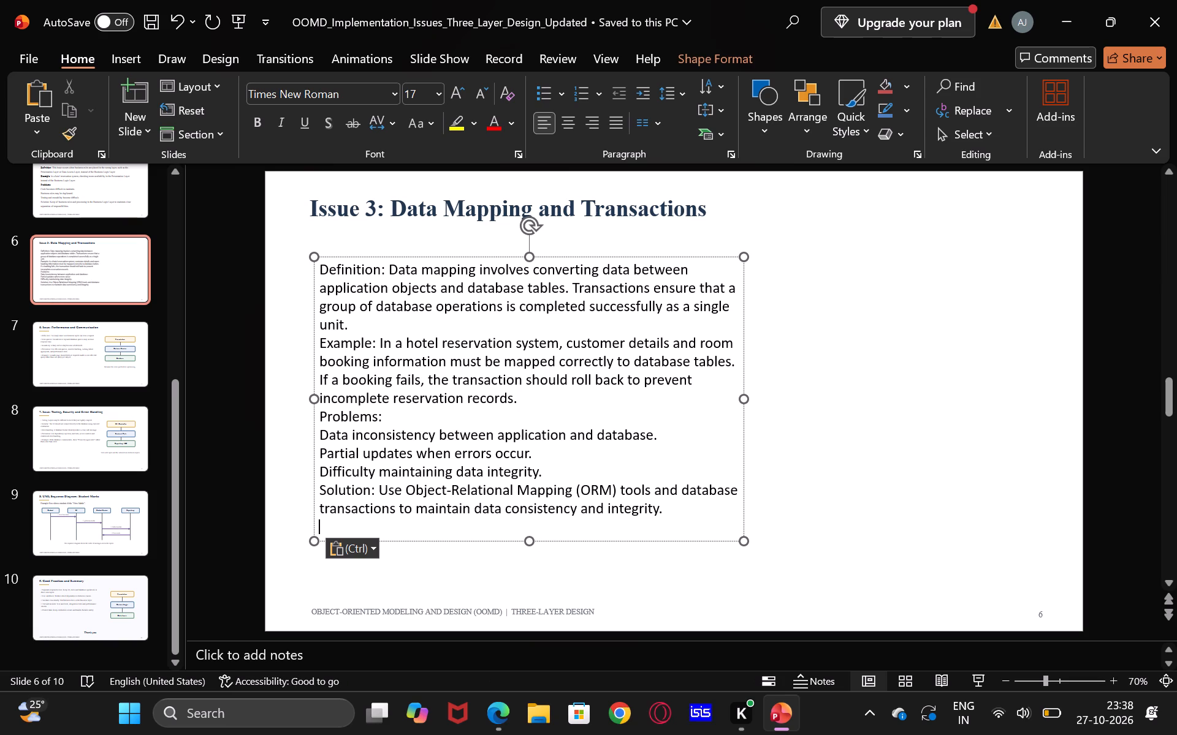
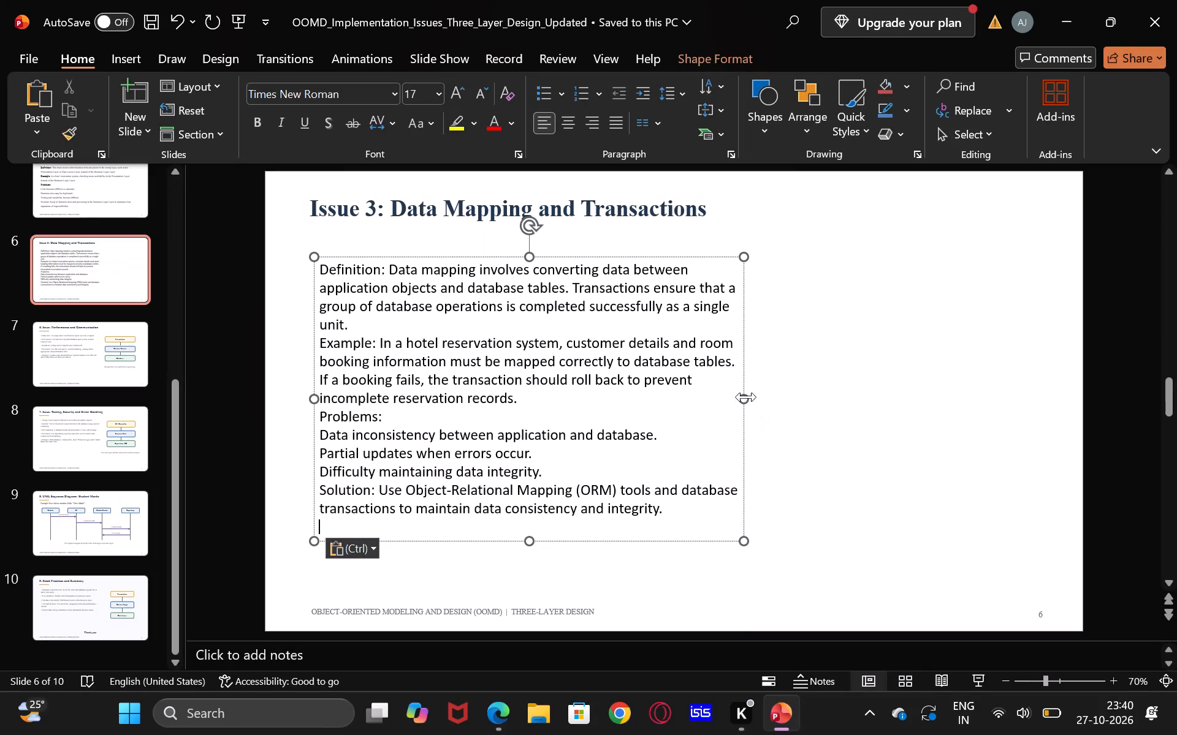
Widen the slide 6 body text box across most of the slide's width.
left_click_drag(745, 397, 953, 418)
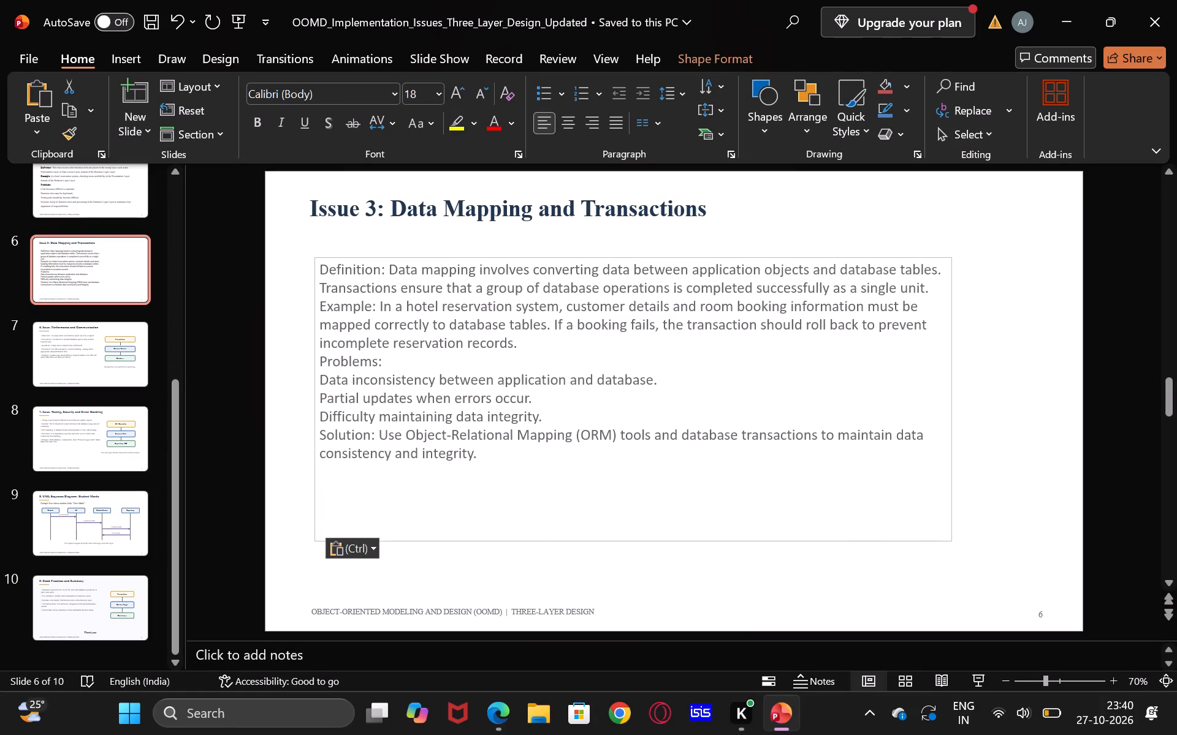
left_click_drag(953, 418, 972, 426)
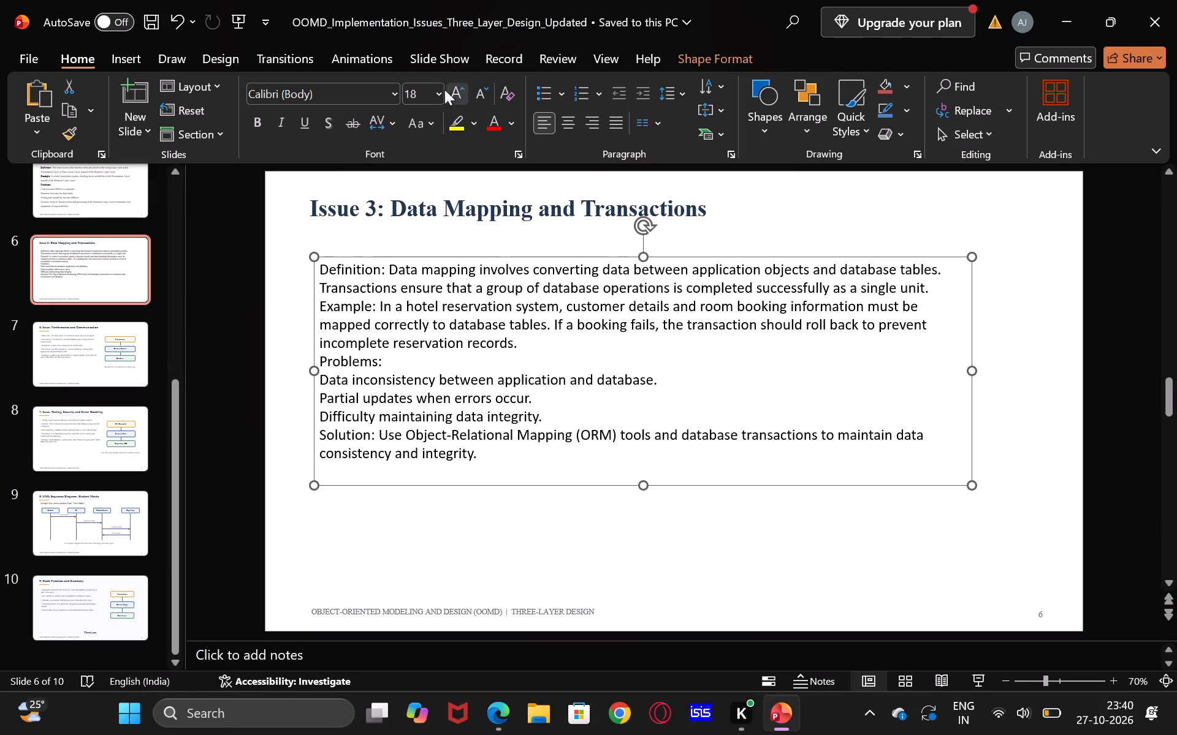
Format the slide 6 body text as size 20 Times New Roman with 1.5 line spacing, moving its box up directly beneath the title.
left_click(440, 90)
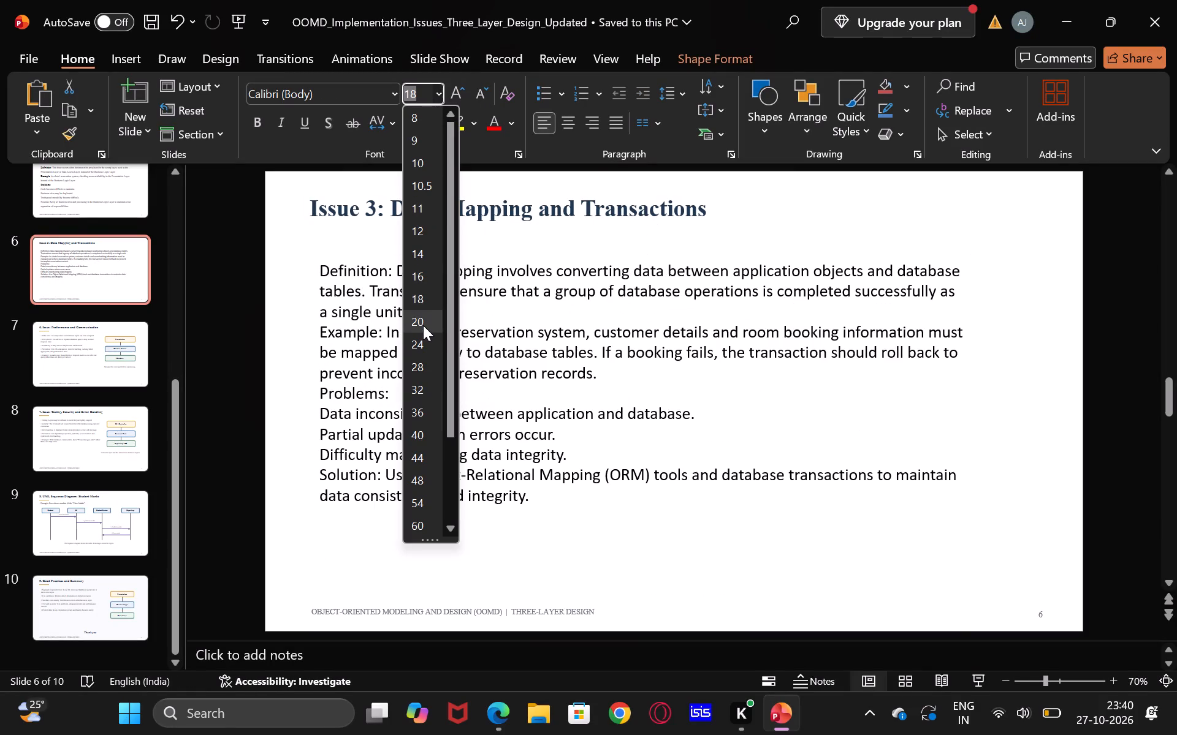
left_click(423, 325)
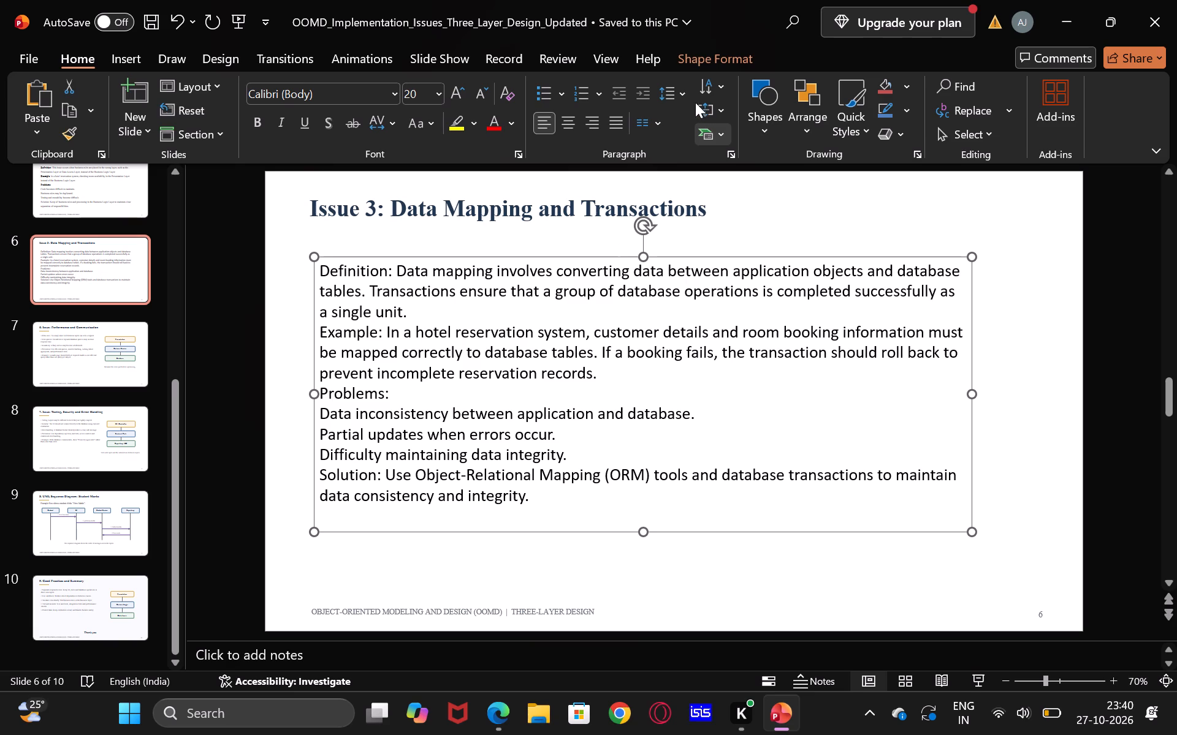
left_click(683, 95)
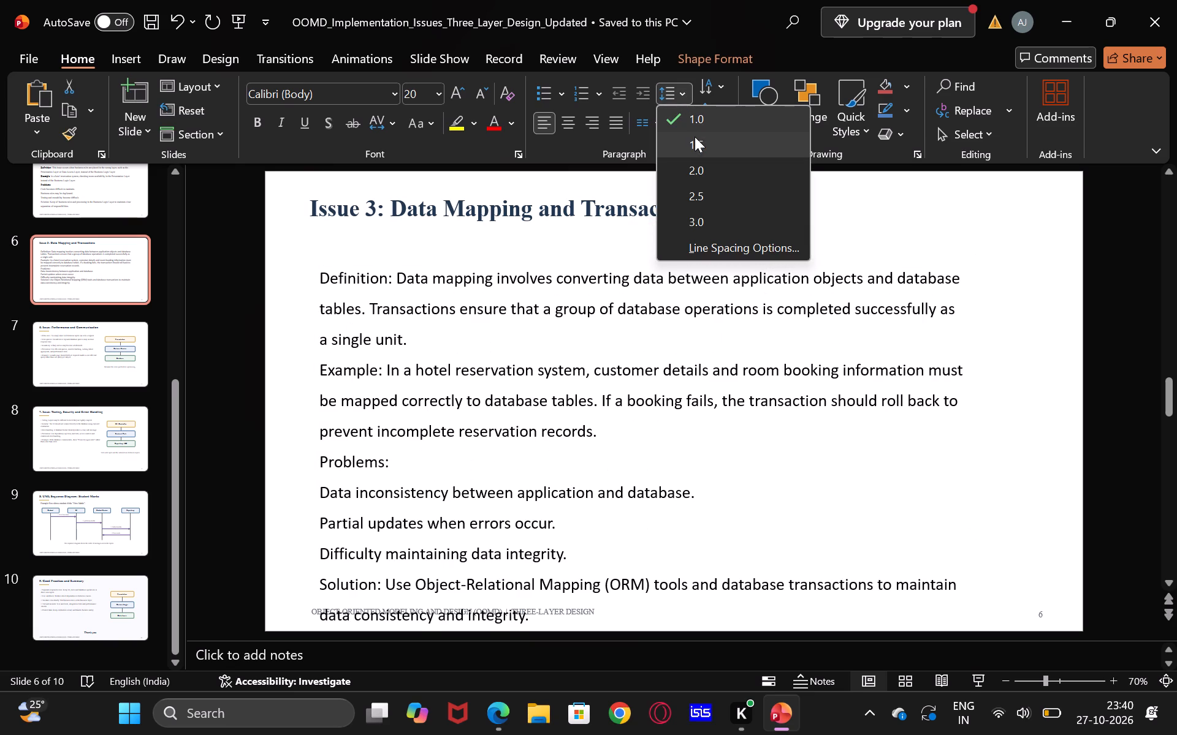
left_click(695, 137)
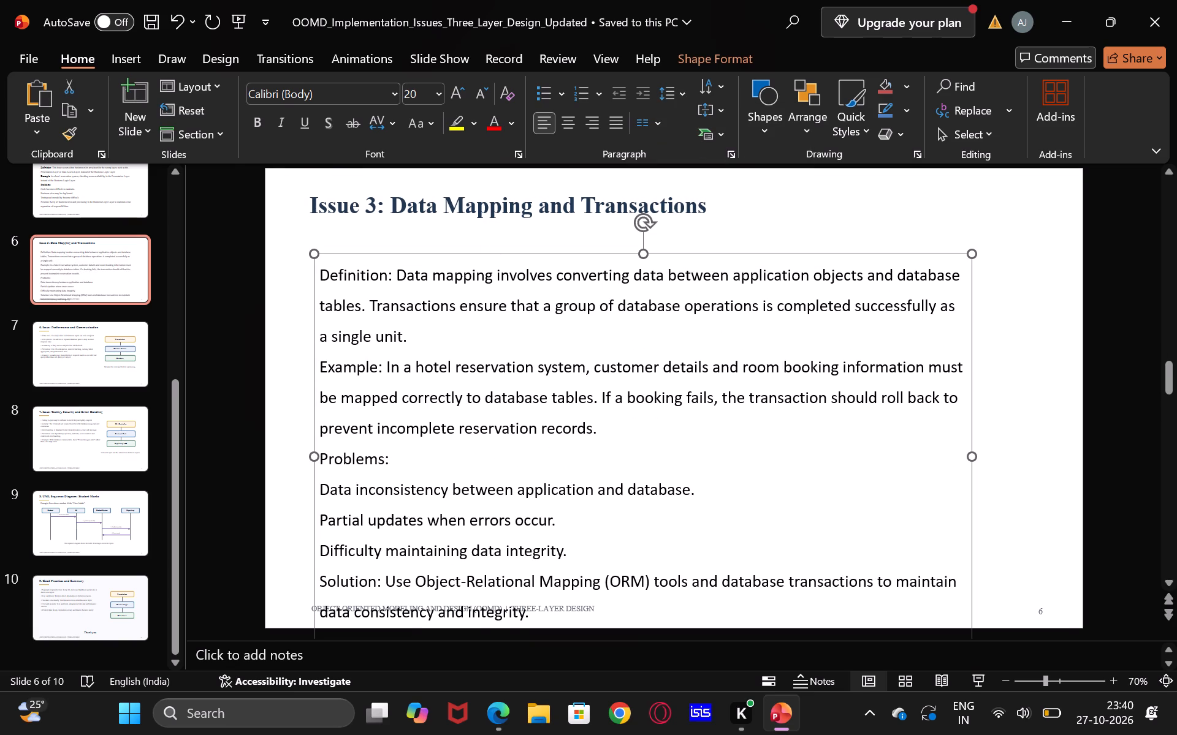
left_click_drag(584, 251, 581, 221)
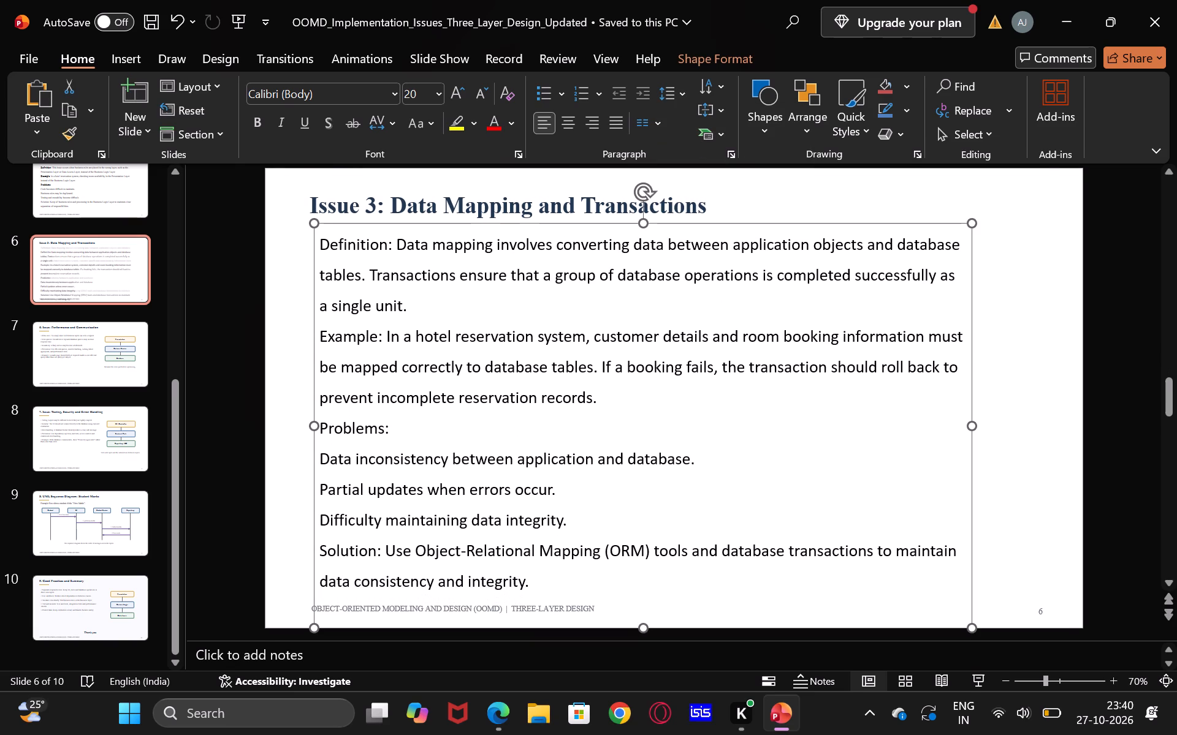
left_click(392, 95)
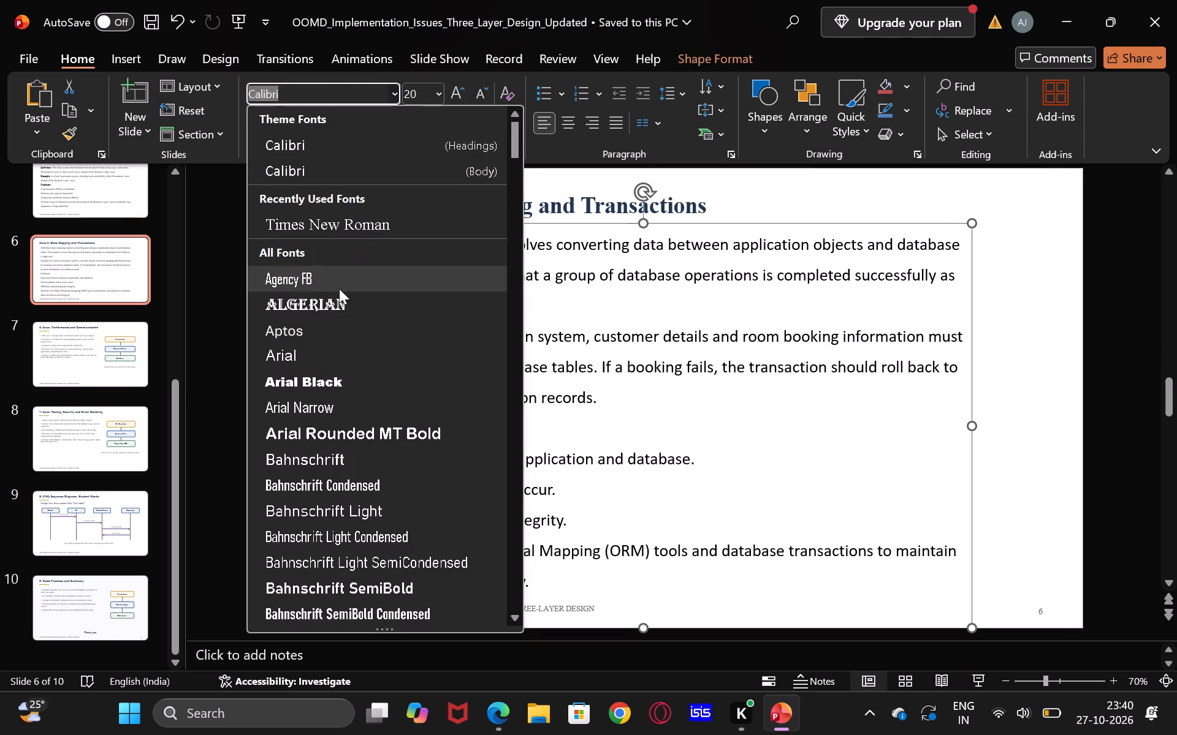
left_click(353, 222)
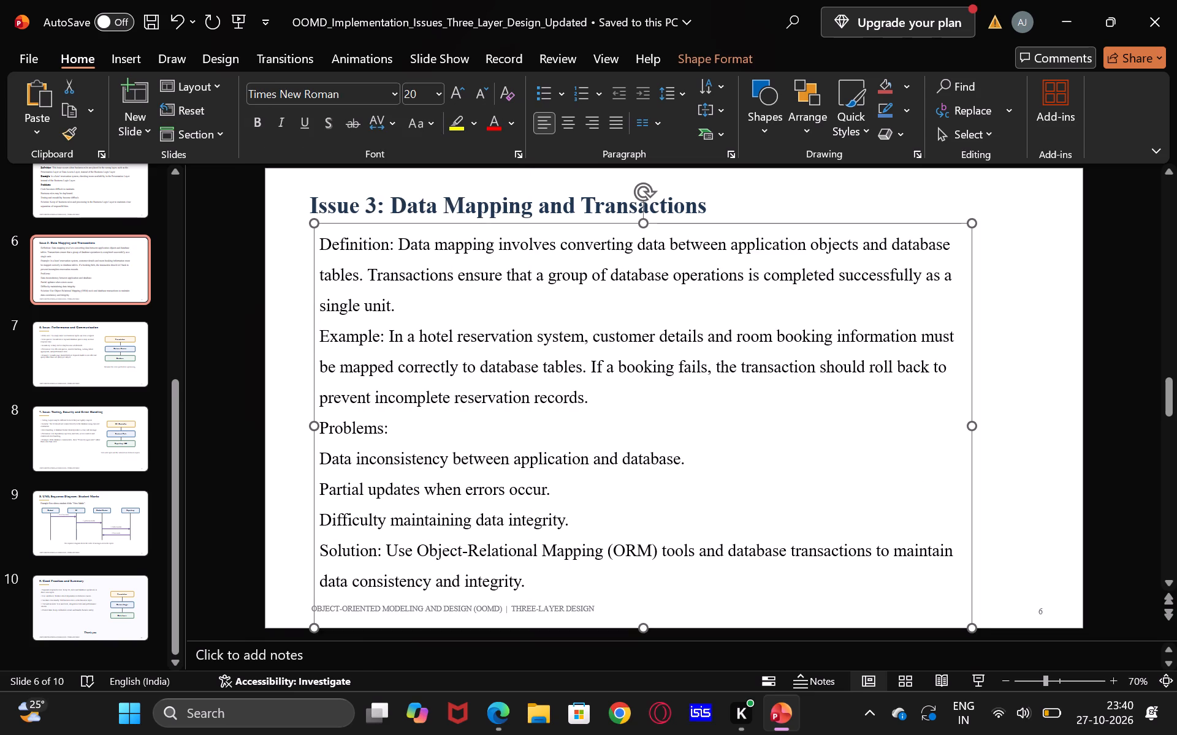
Widen the slide 6 body text box further so the first Definition line extends through "database tables.".
left_click_drag(973, 426, 998, 423)
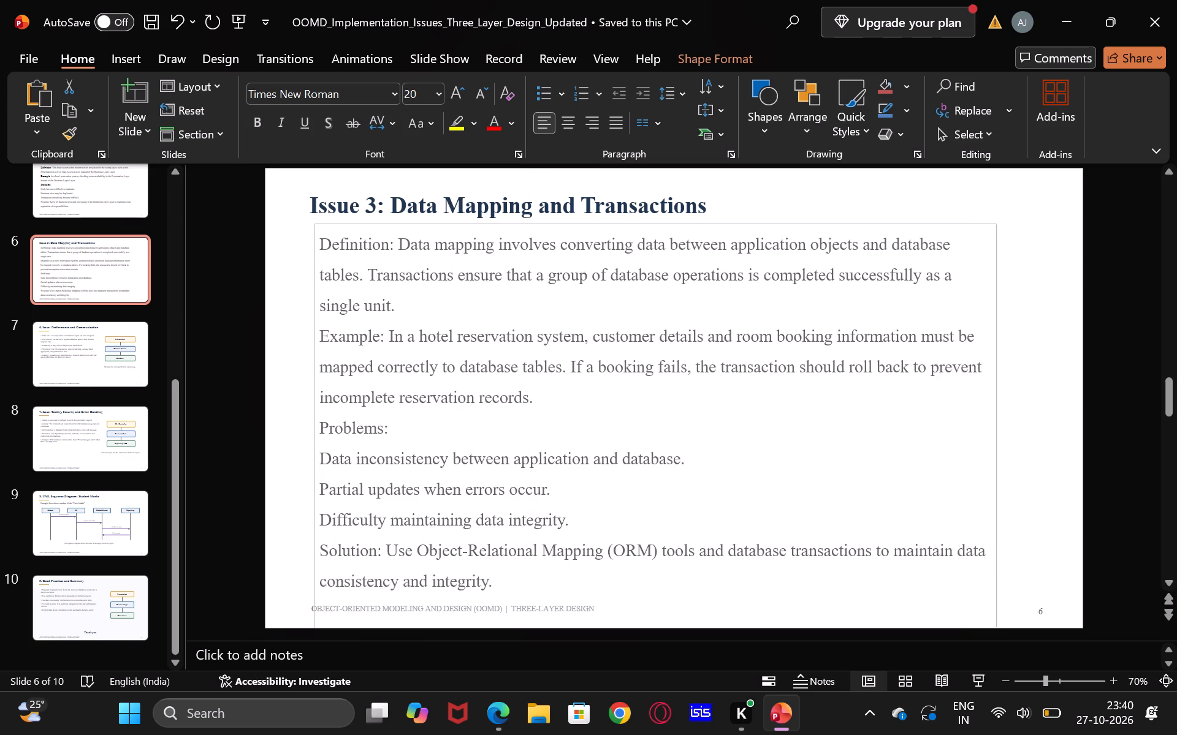
left_click_drag(998, 423, 1015, 407)
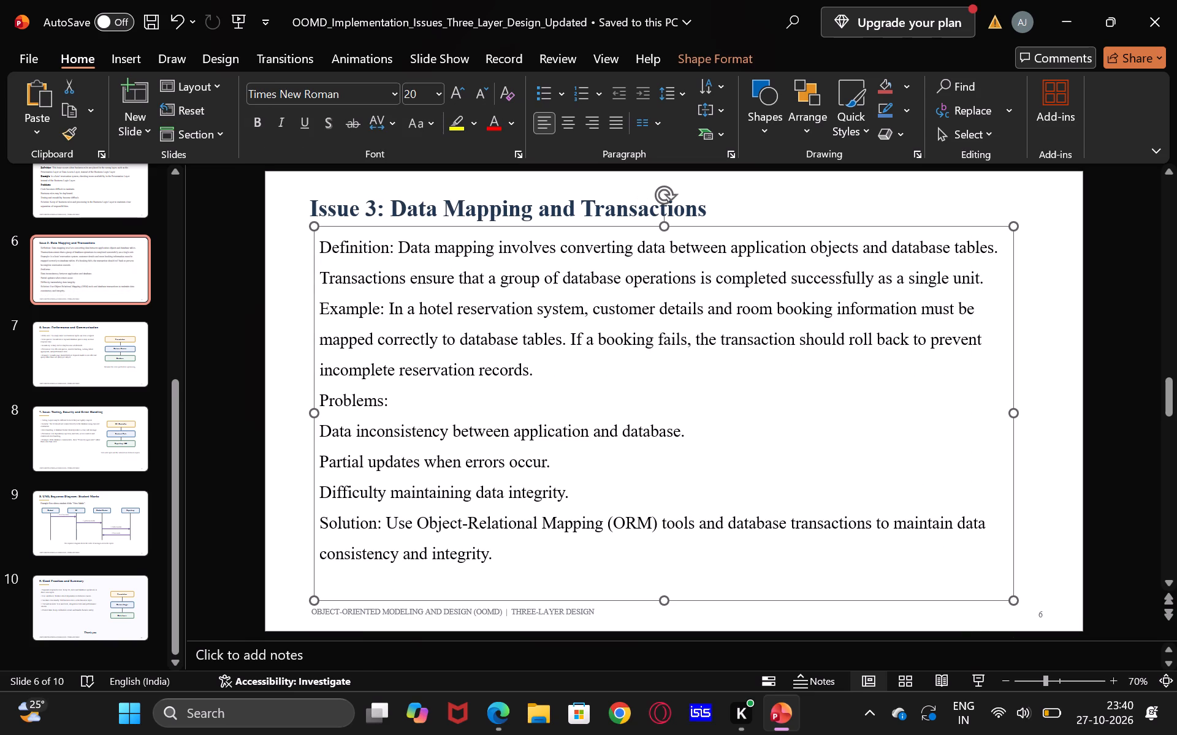
left_click(299, 390)
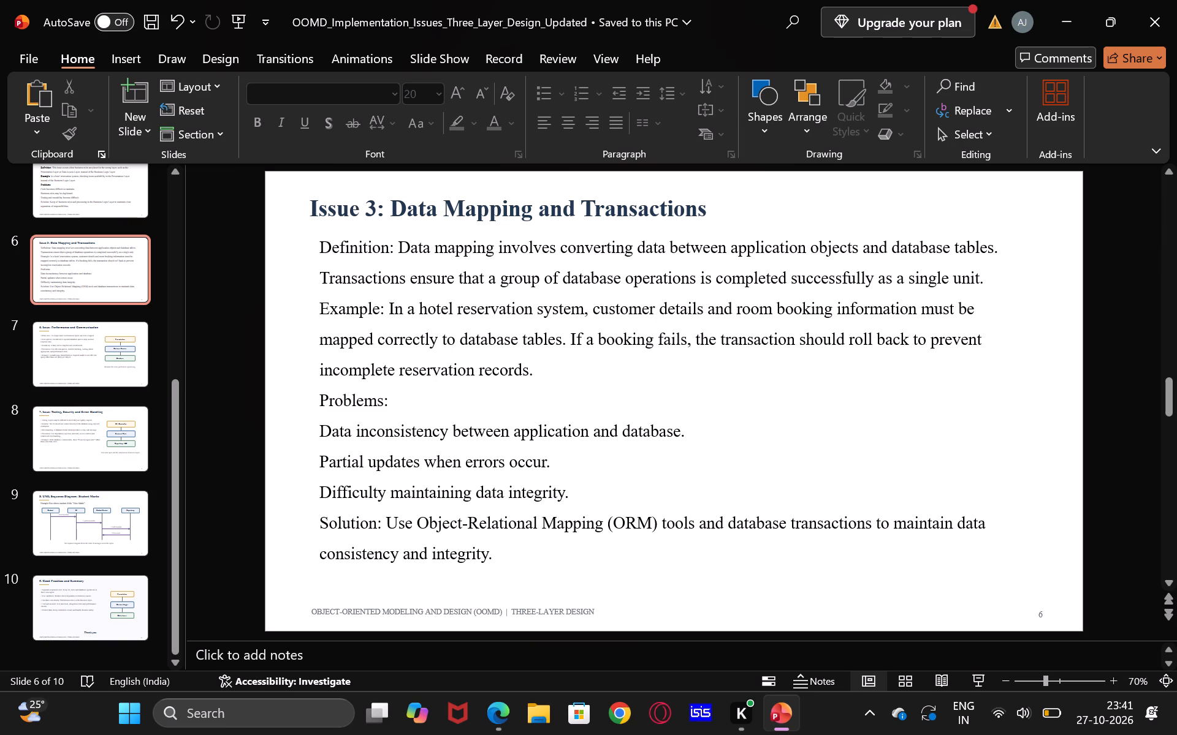
Make the labels "Definition", "Example" and "Problems" bold in the slide 6 body text.
left_click_drag(390, 250, 318, 241)
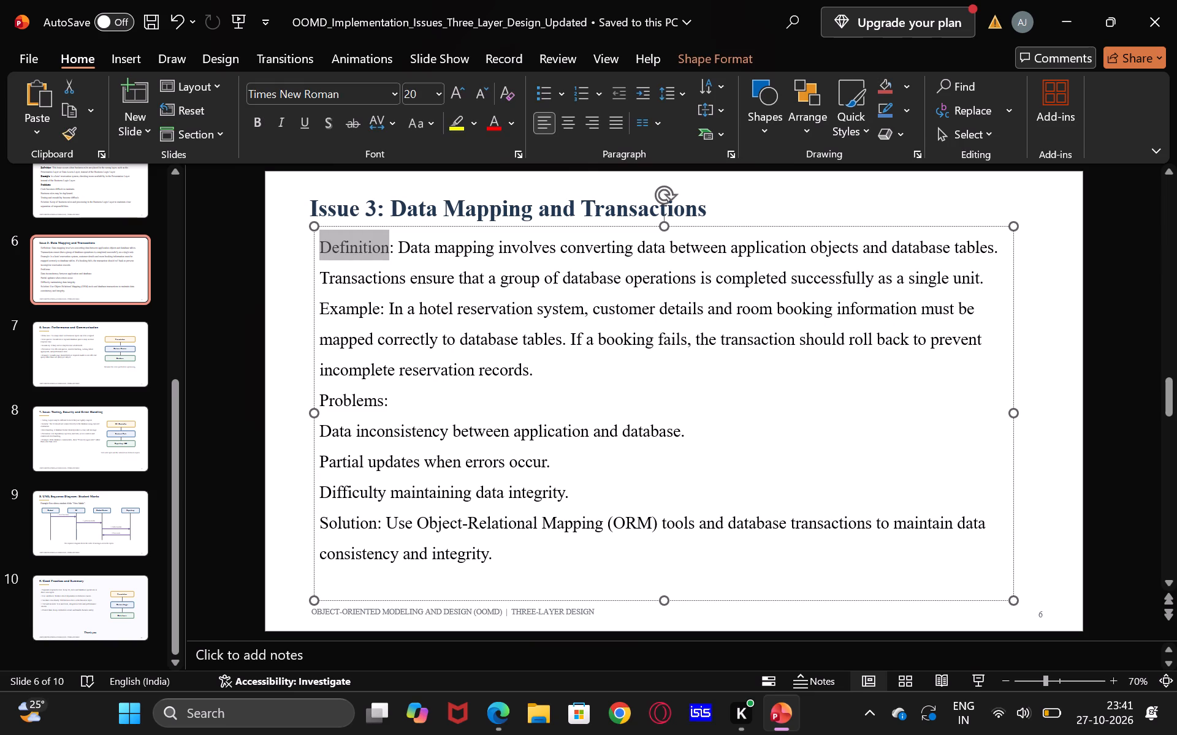
left_click_drag(318, 241, 318, 241)
left_click(259, 125)
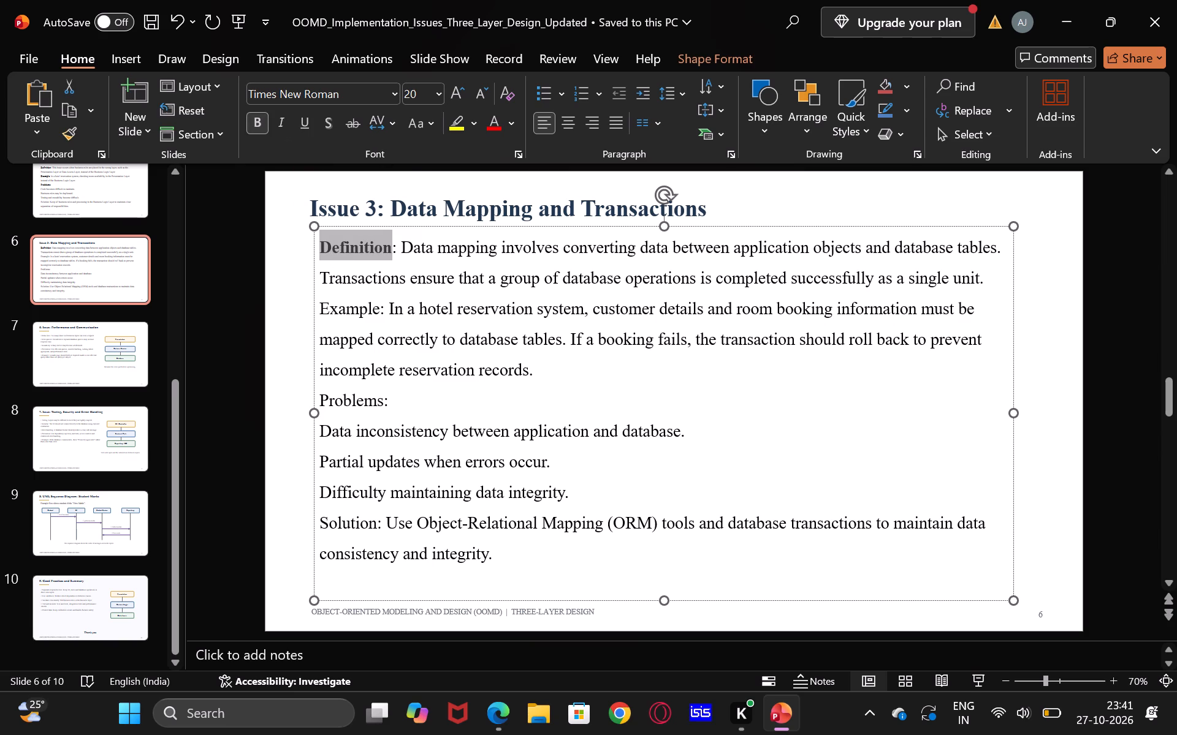
left_click_drag(380, 313, 308, 300)
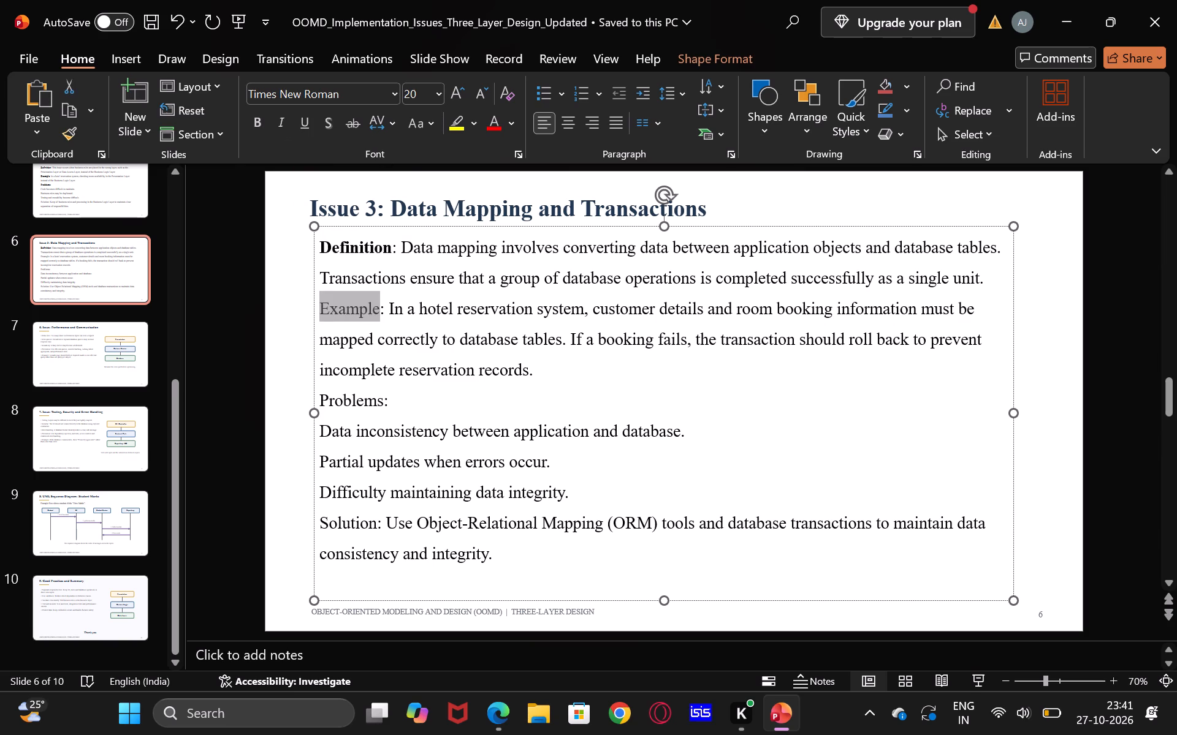
left_click(326, 261)
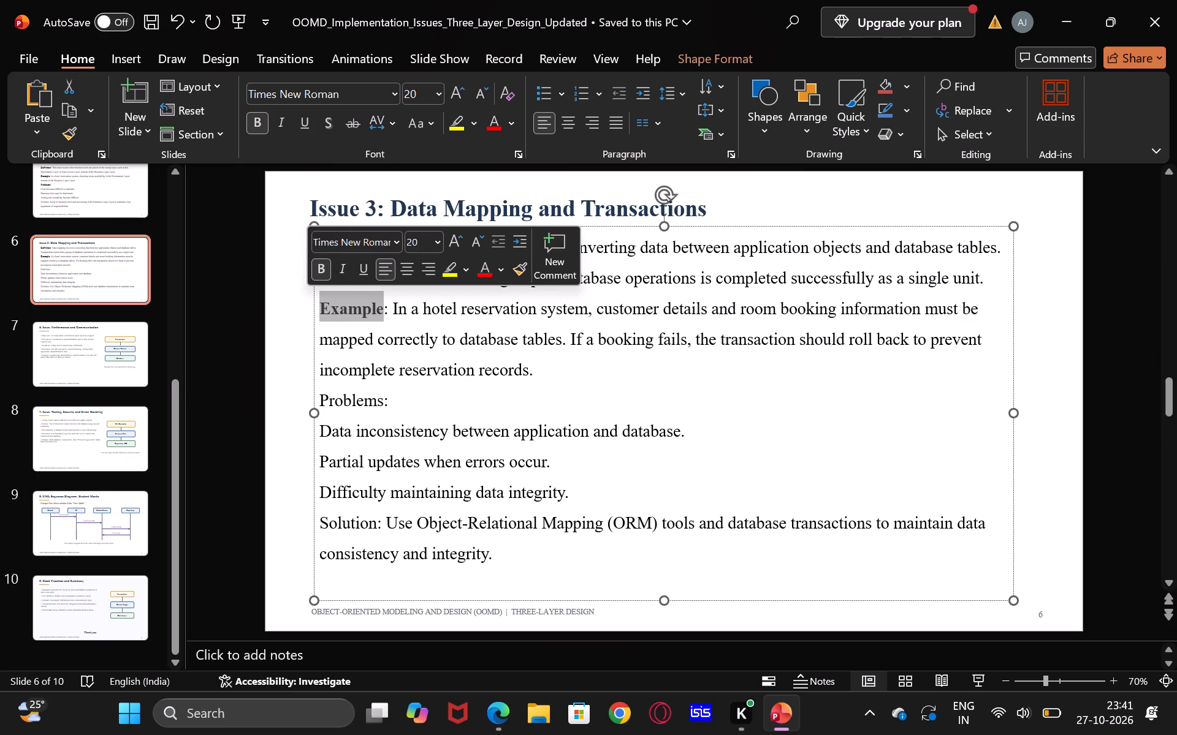
left_click_drag(384, 404, 319, 394)
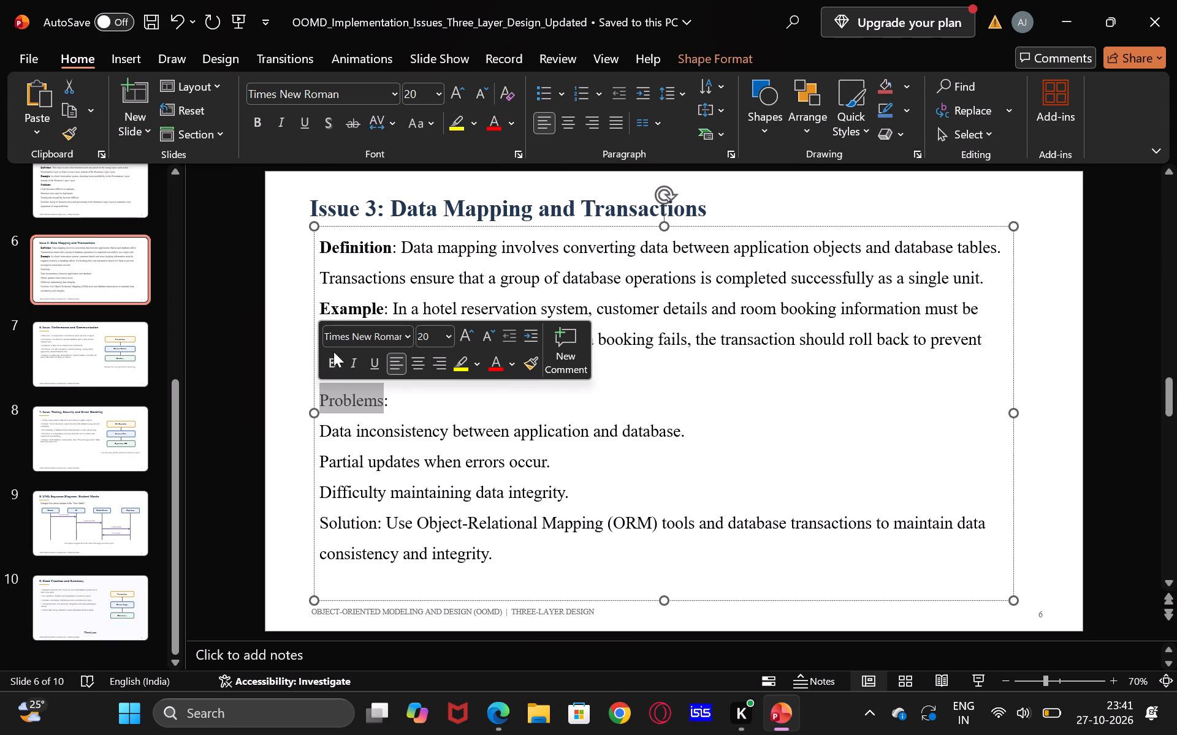
left_click(333, 352)
left_click(330, 359)
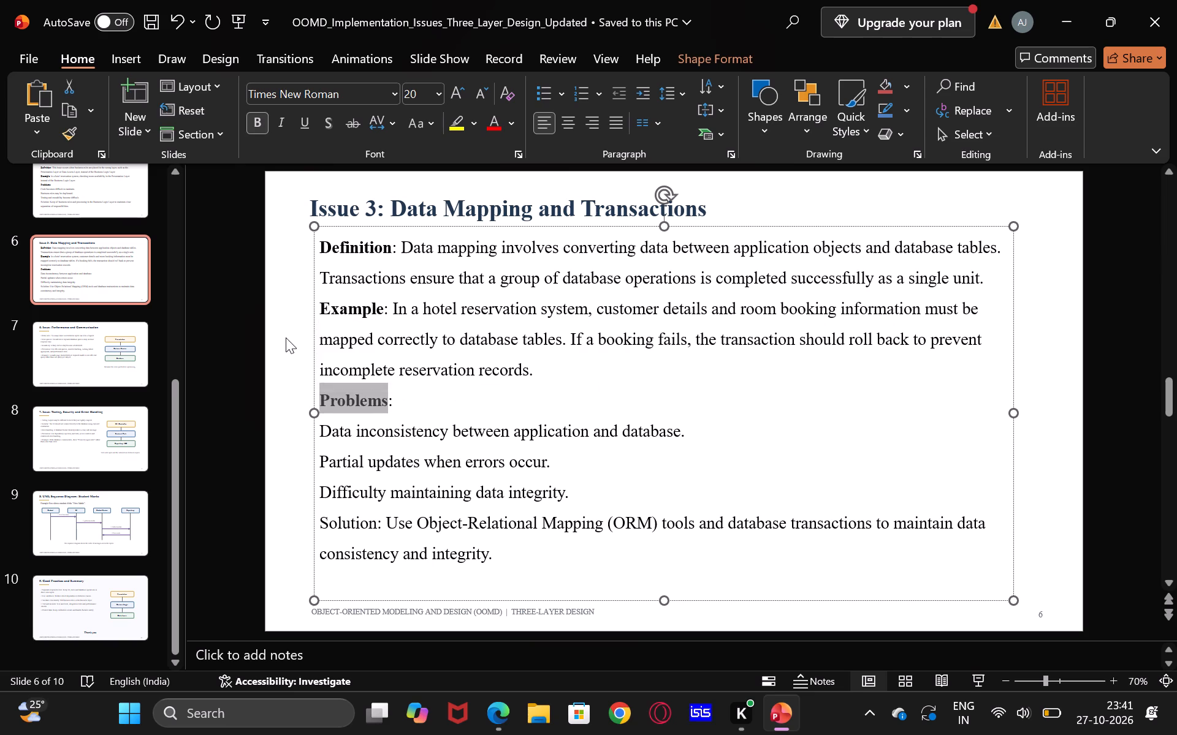
left_click(286, 337)
Change the slide 7 title to "Issue 4: Performance and Communication", dropping its leading number.
left_click(79, 451)
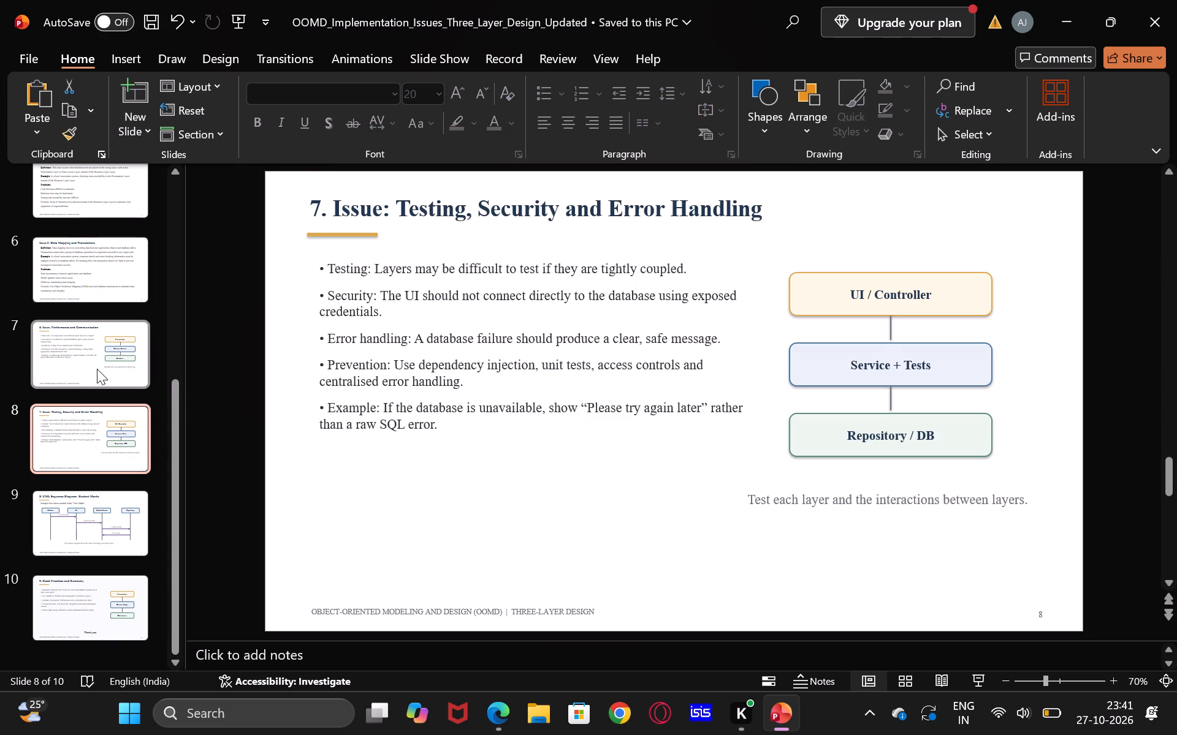
left_click(97, 369)
left_click(333, 210)
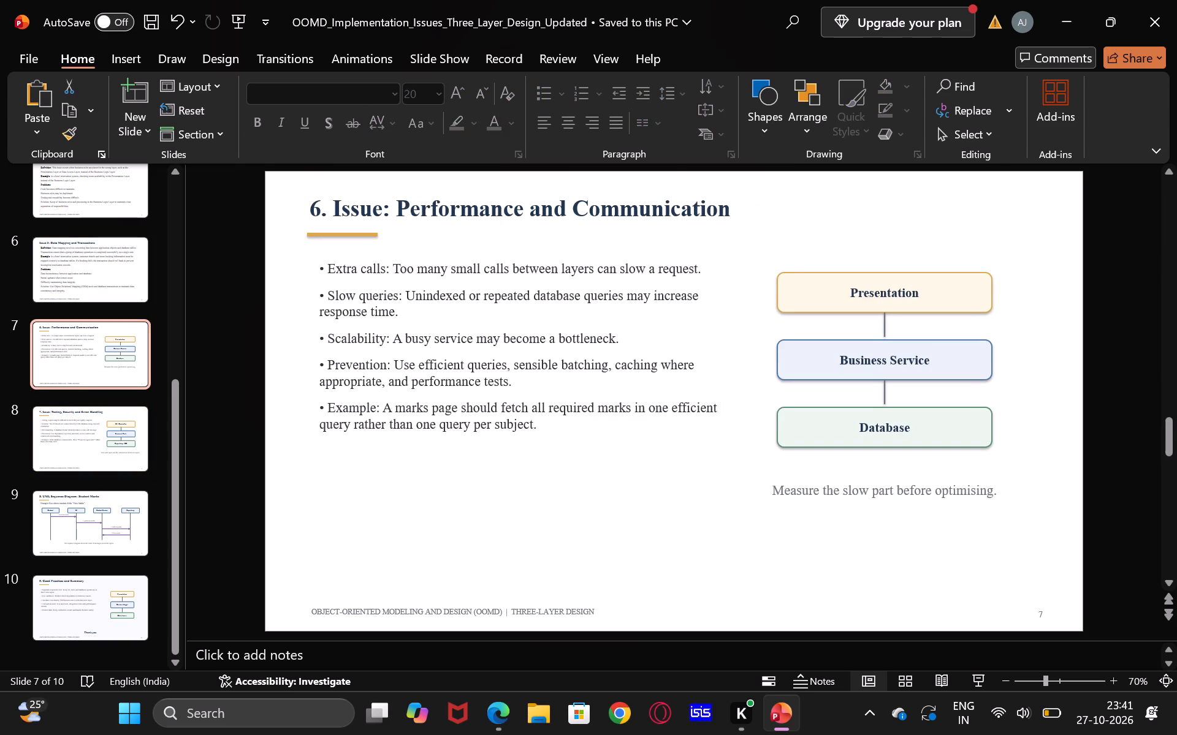
key("BackSpace")
key("BackSpace")
key("BackSpace")
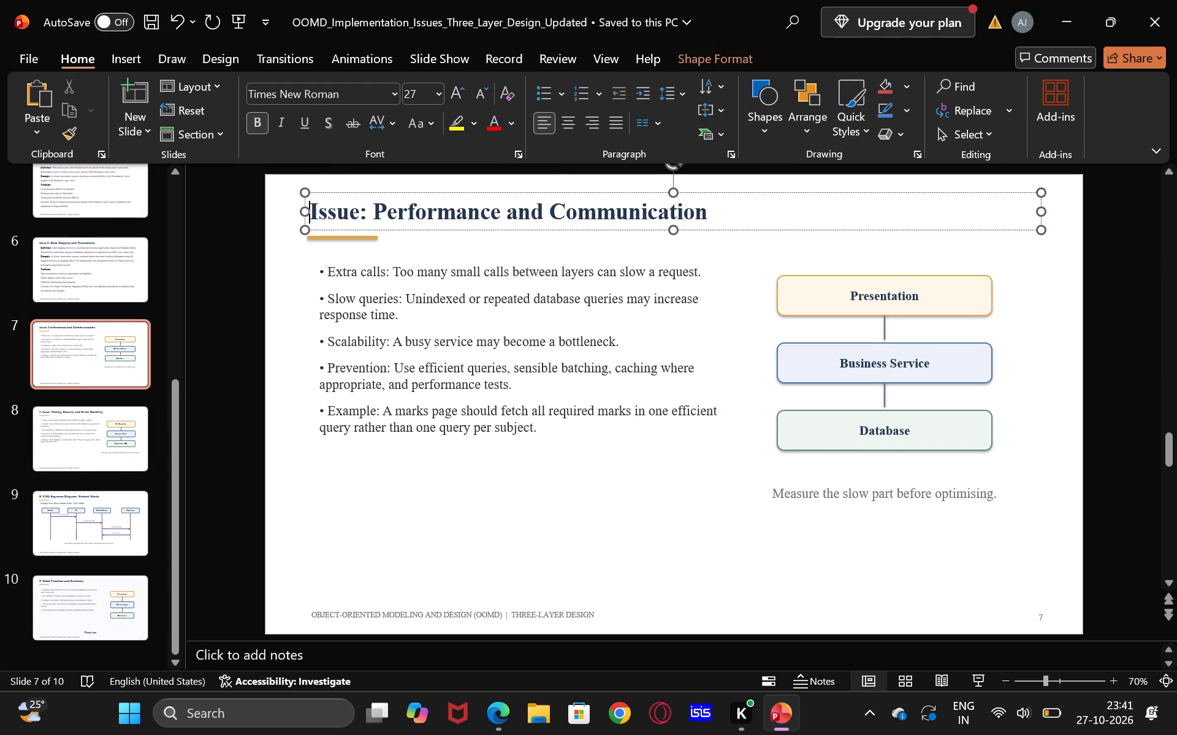
left_click(359, 217)
key("space")
type("4")
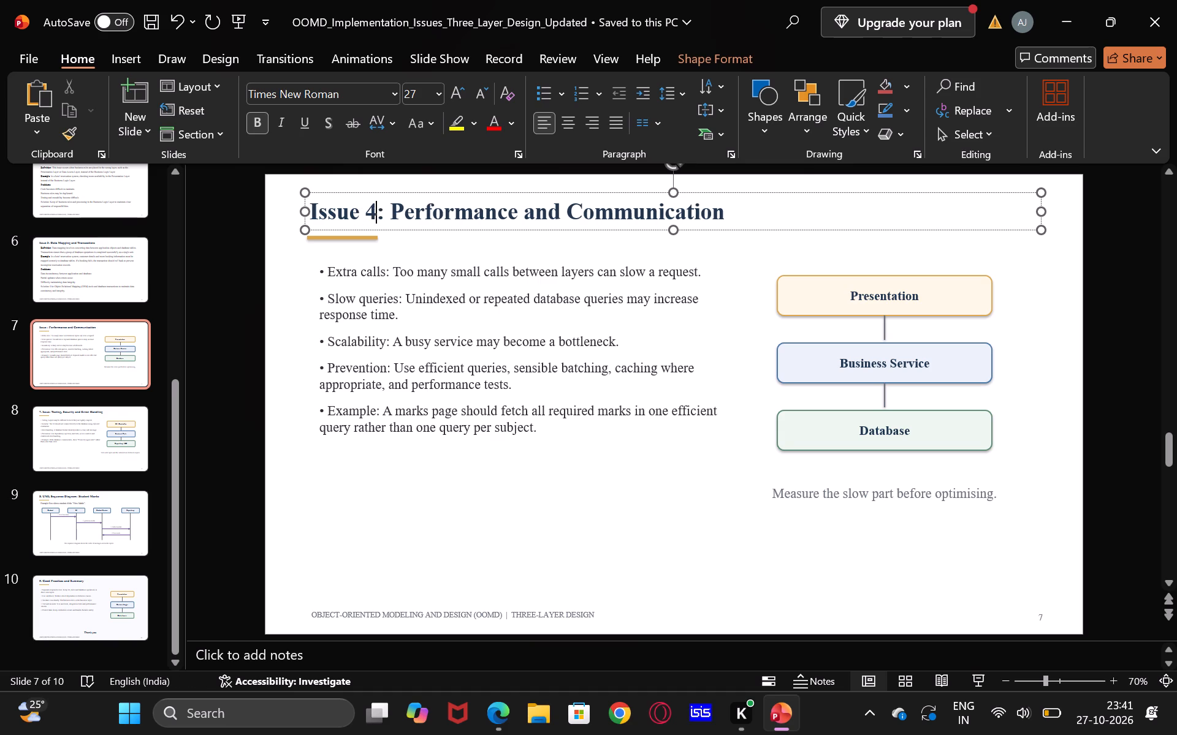
left_click(728, 213)
left_click_drag(722, 209, 452, 213)
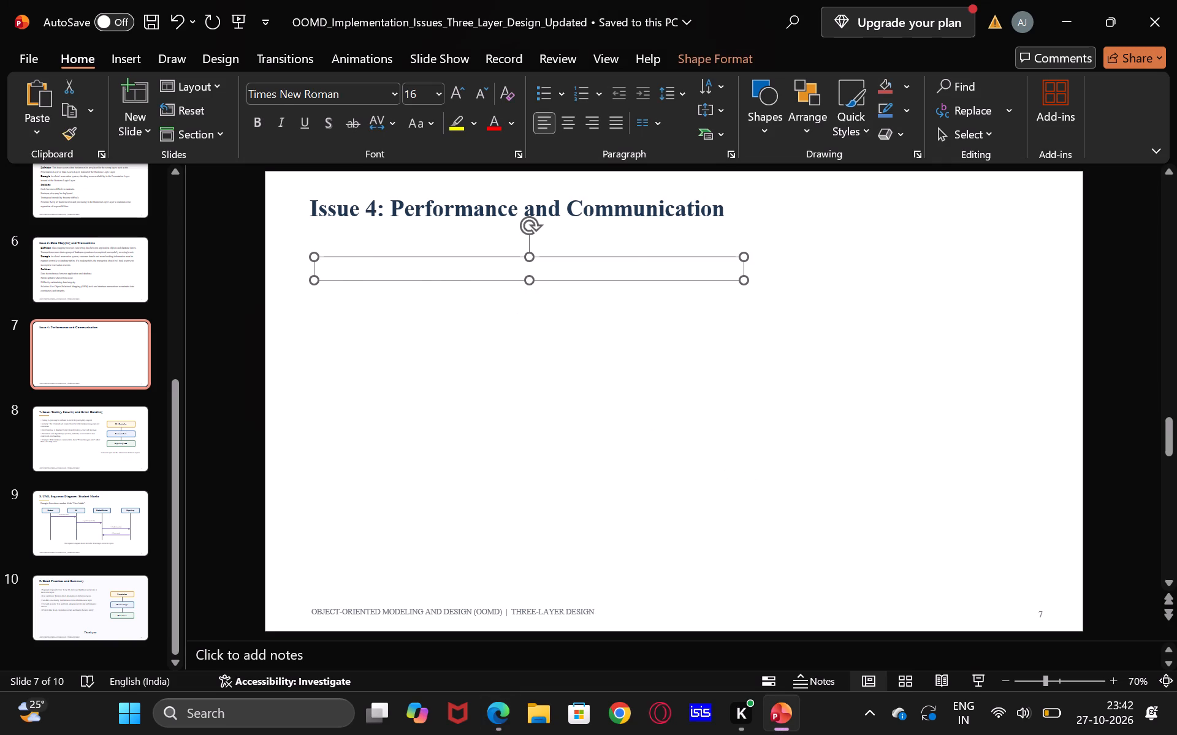
key("ctrl+v")
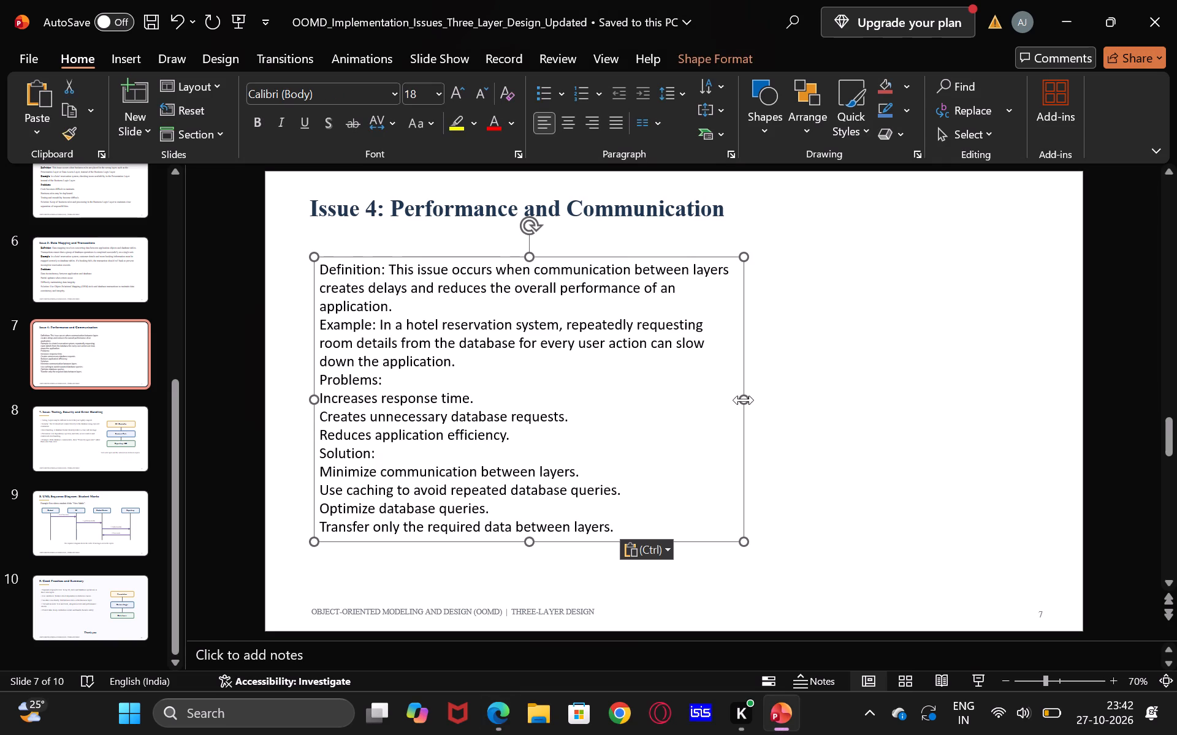
Widen the slide 7 body text box so it extends to the same right edge as the title box.
left_click_drag(744, 400, 1019, 431)
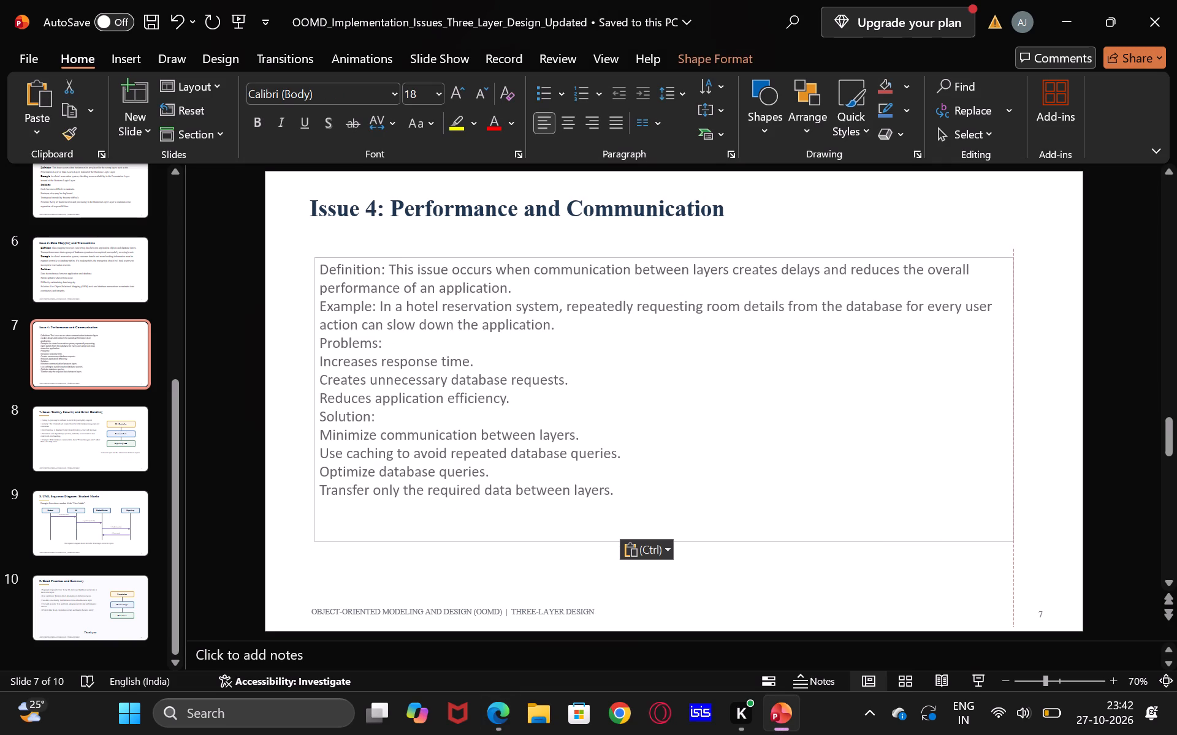
left_click_drag(1019, 431, 1041, 439)
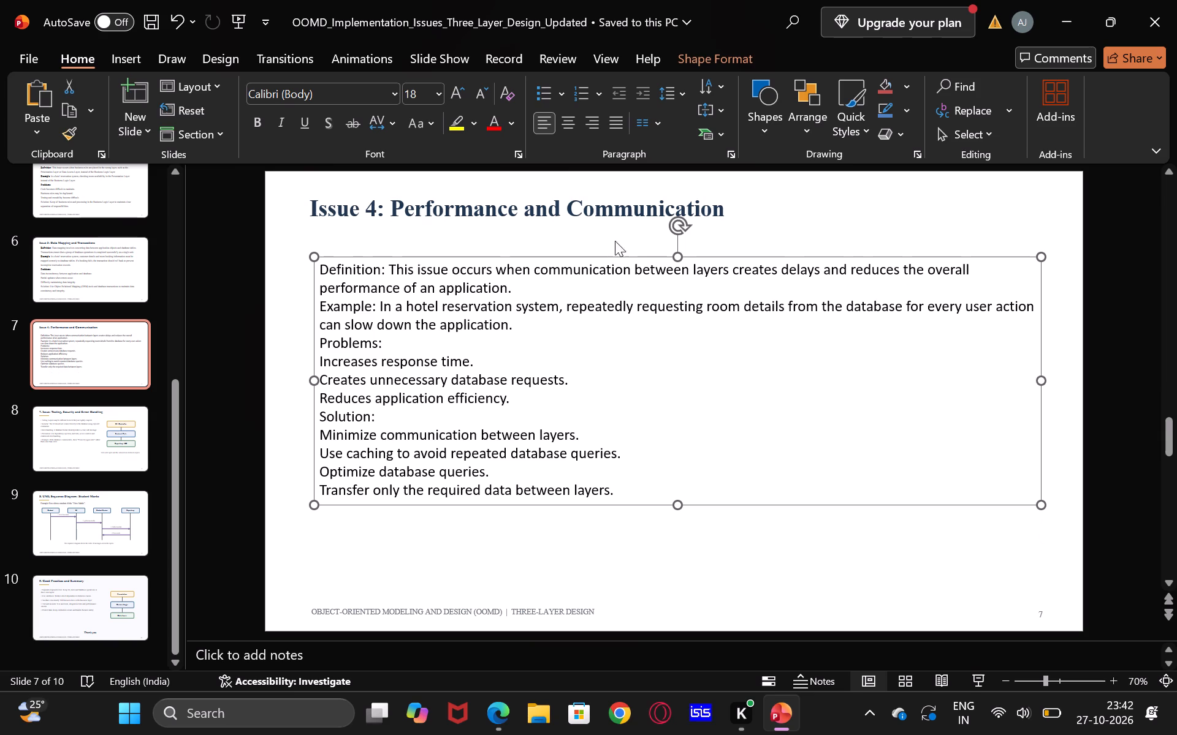
Format the slide 7 body text in Times New Roman at size 20.
left_click(443, 97)
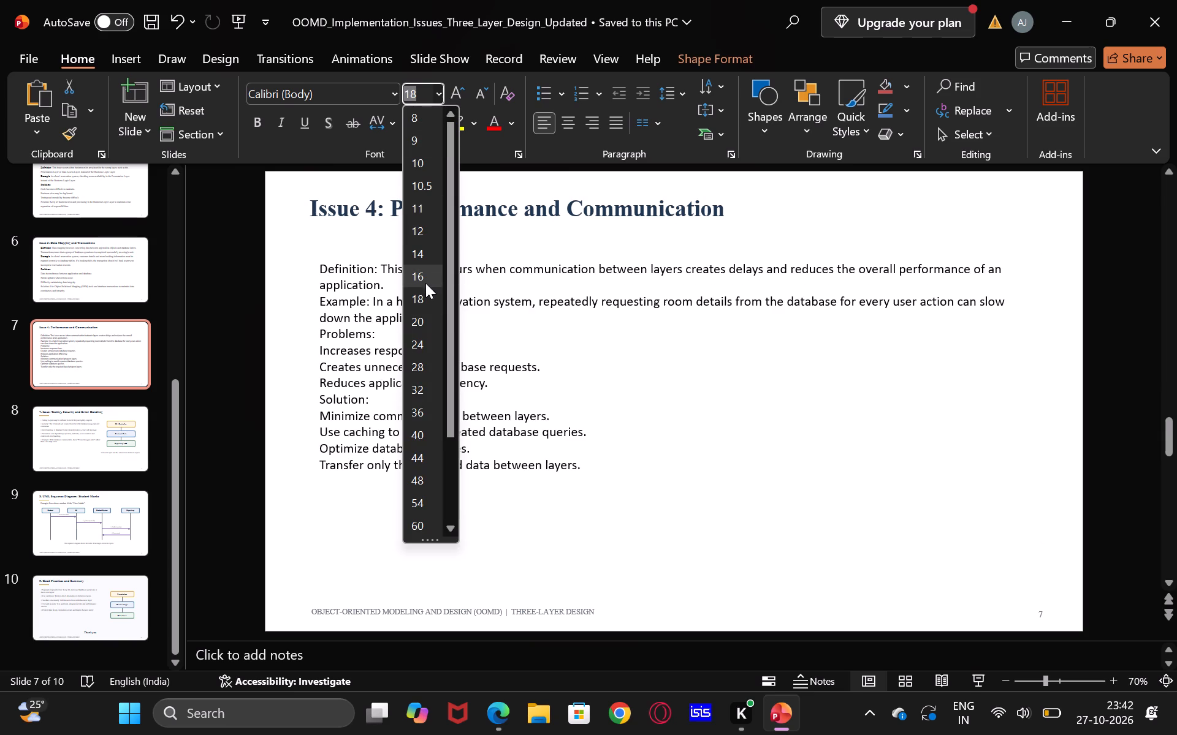
left_click(417, 321)
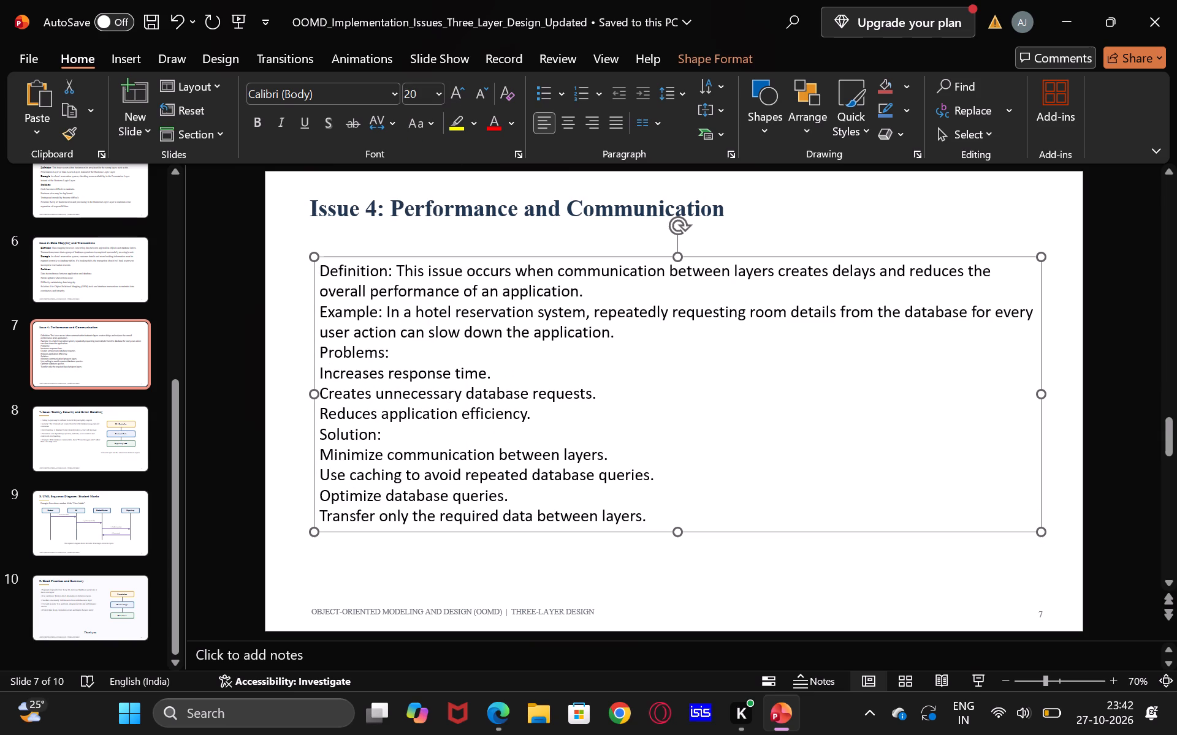
left_click_drag(394, 96, 356, 221)
left_click(356, 221)
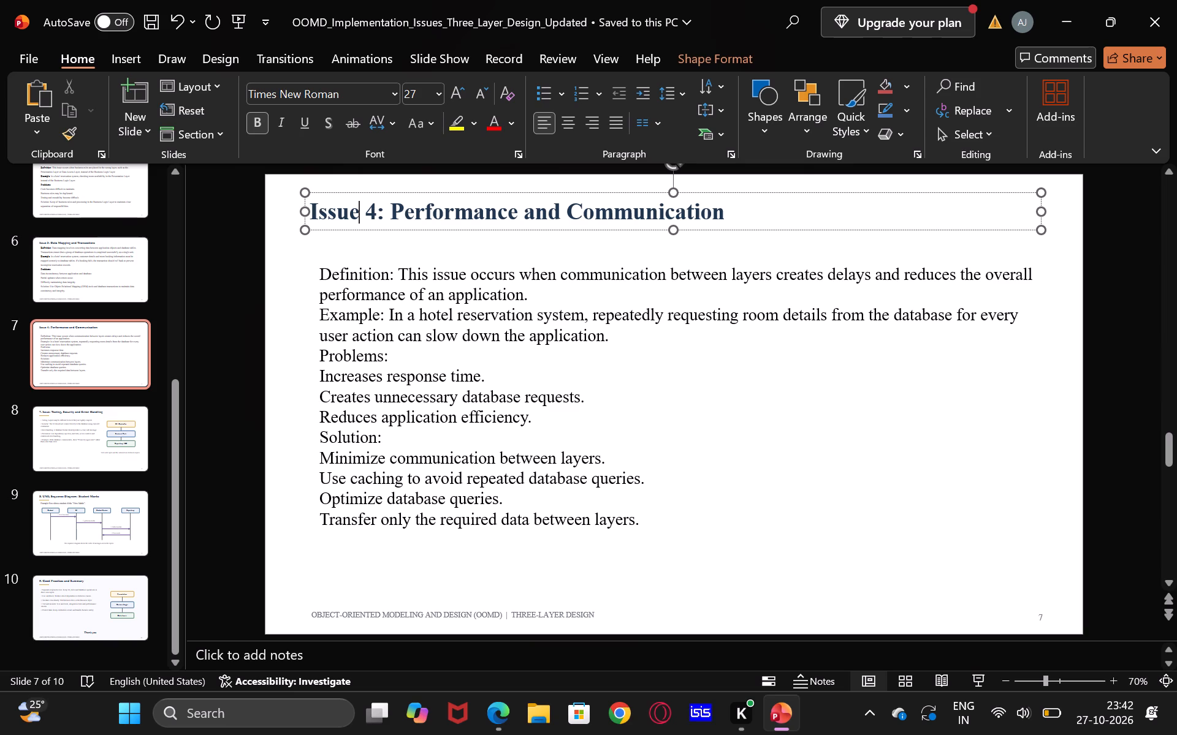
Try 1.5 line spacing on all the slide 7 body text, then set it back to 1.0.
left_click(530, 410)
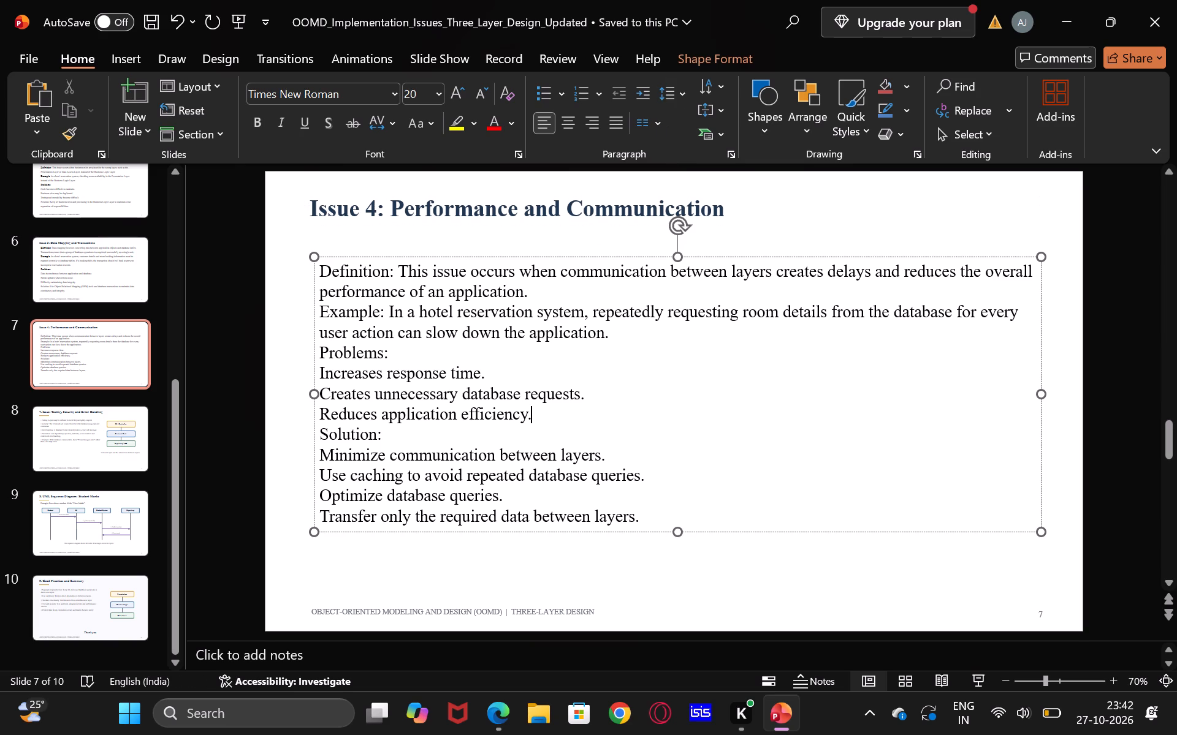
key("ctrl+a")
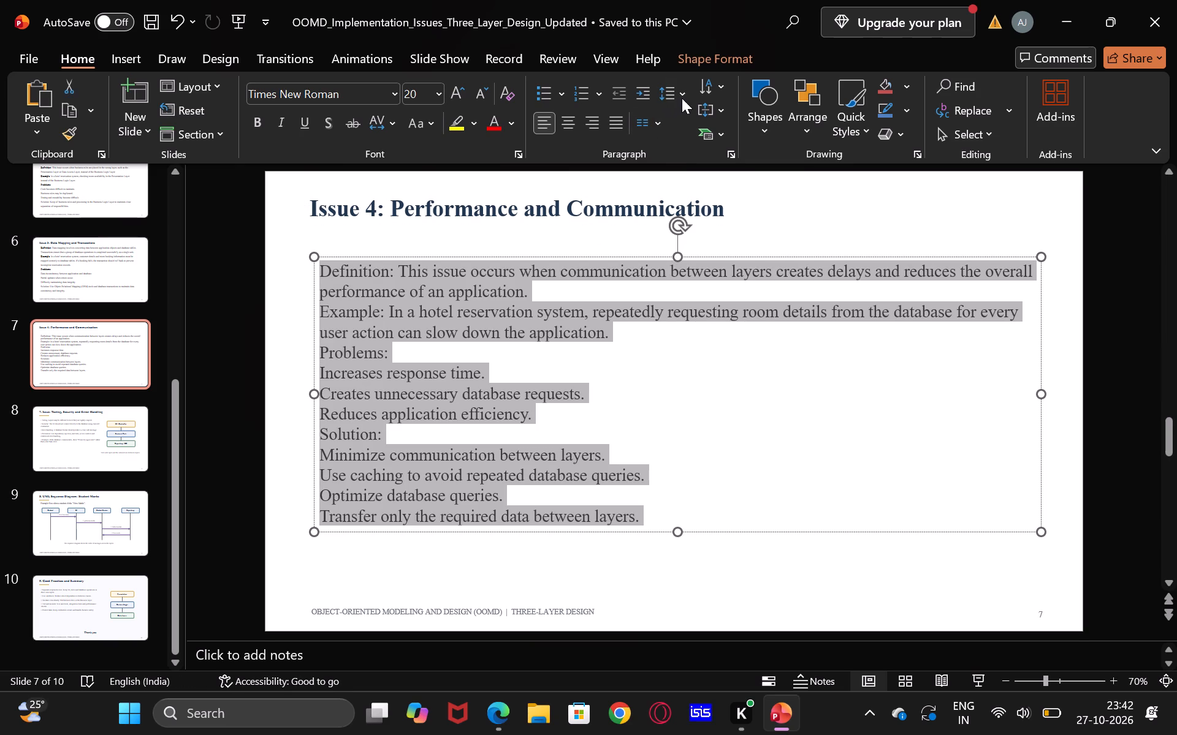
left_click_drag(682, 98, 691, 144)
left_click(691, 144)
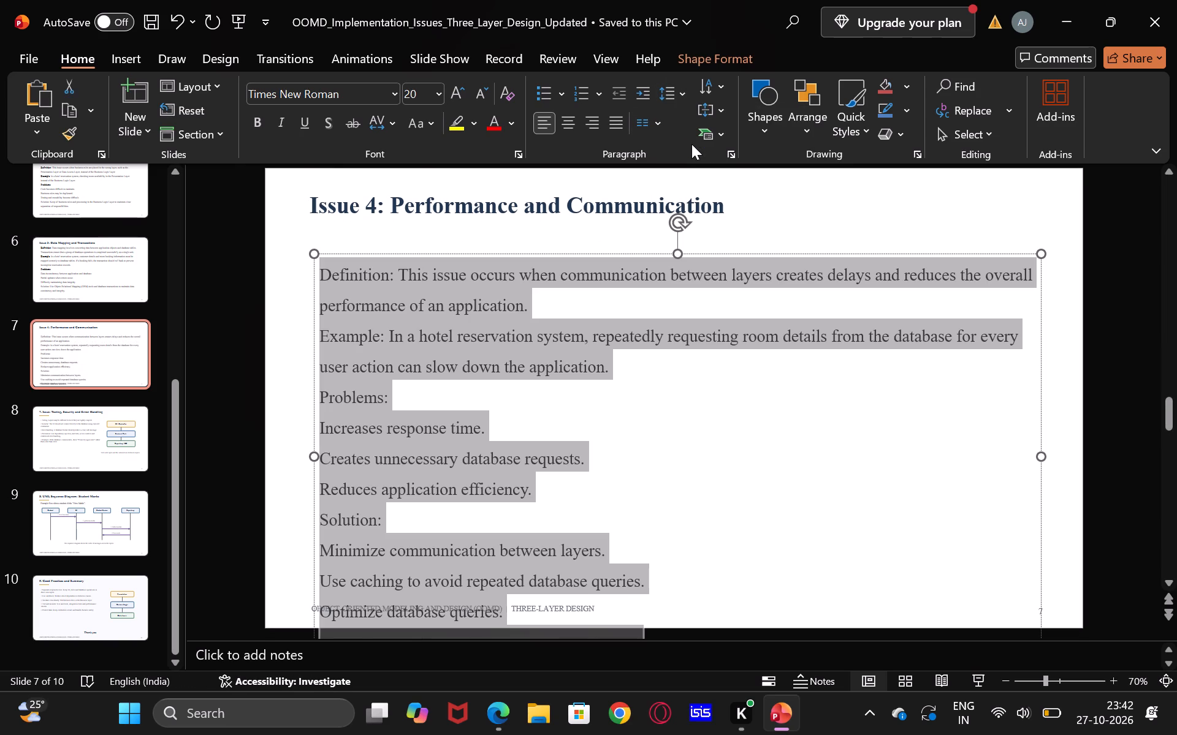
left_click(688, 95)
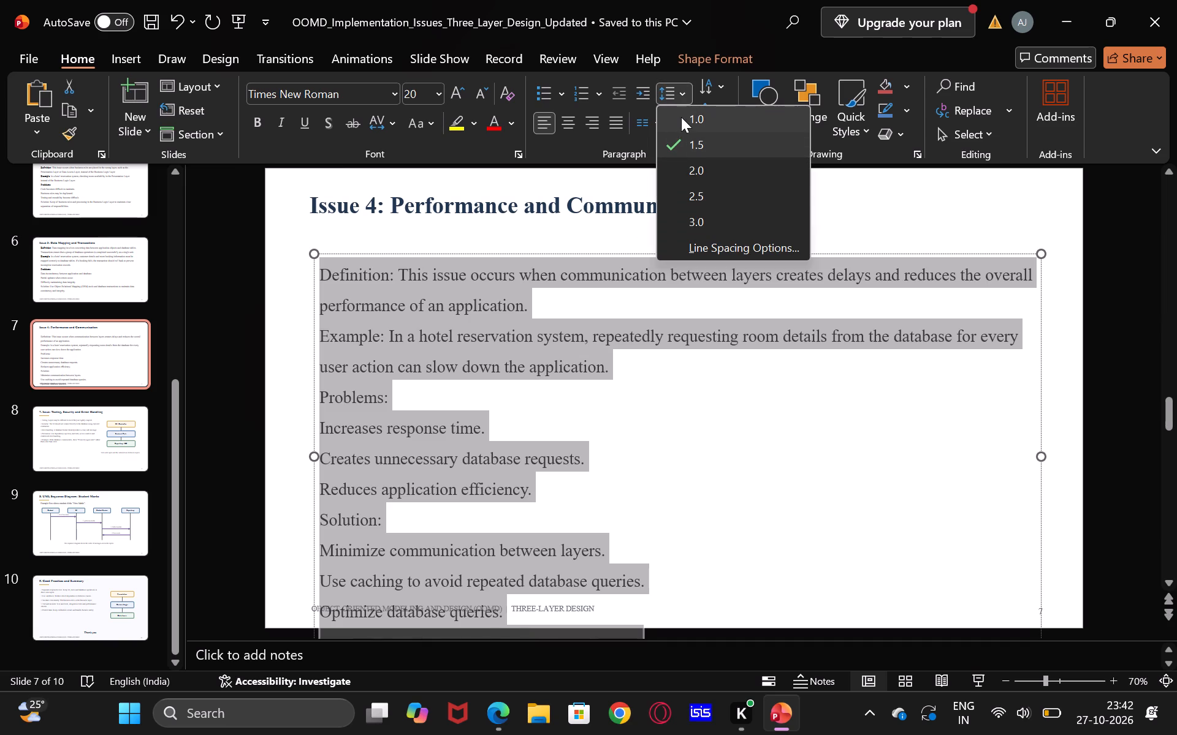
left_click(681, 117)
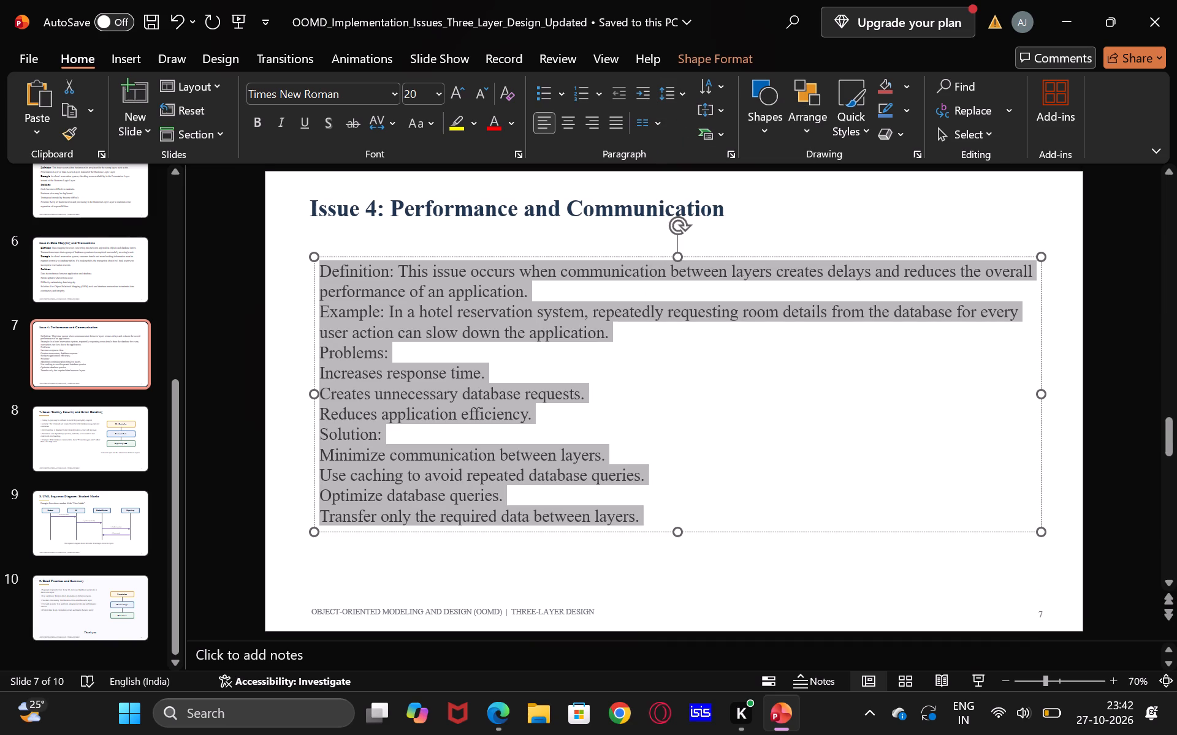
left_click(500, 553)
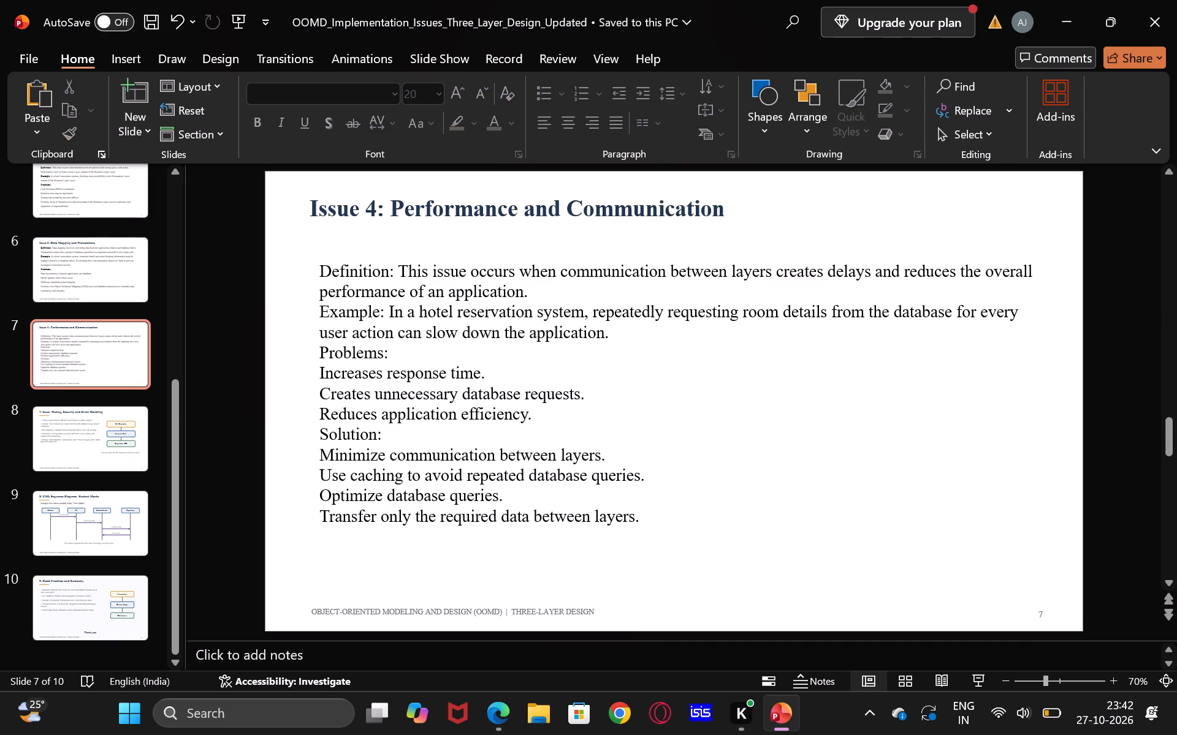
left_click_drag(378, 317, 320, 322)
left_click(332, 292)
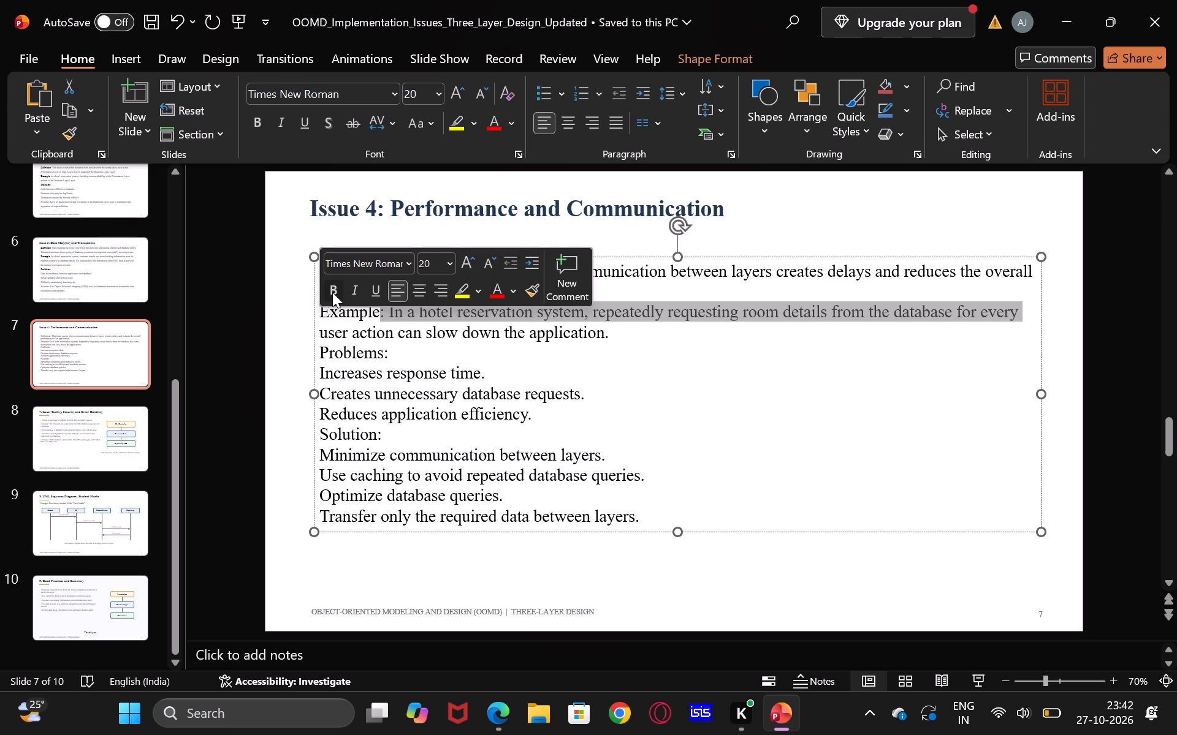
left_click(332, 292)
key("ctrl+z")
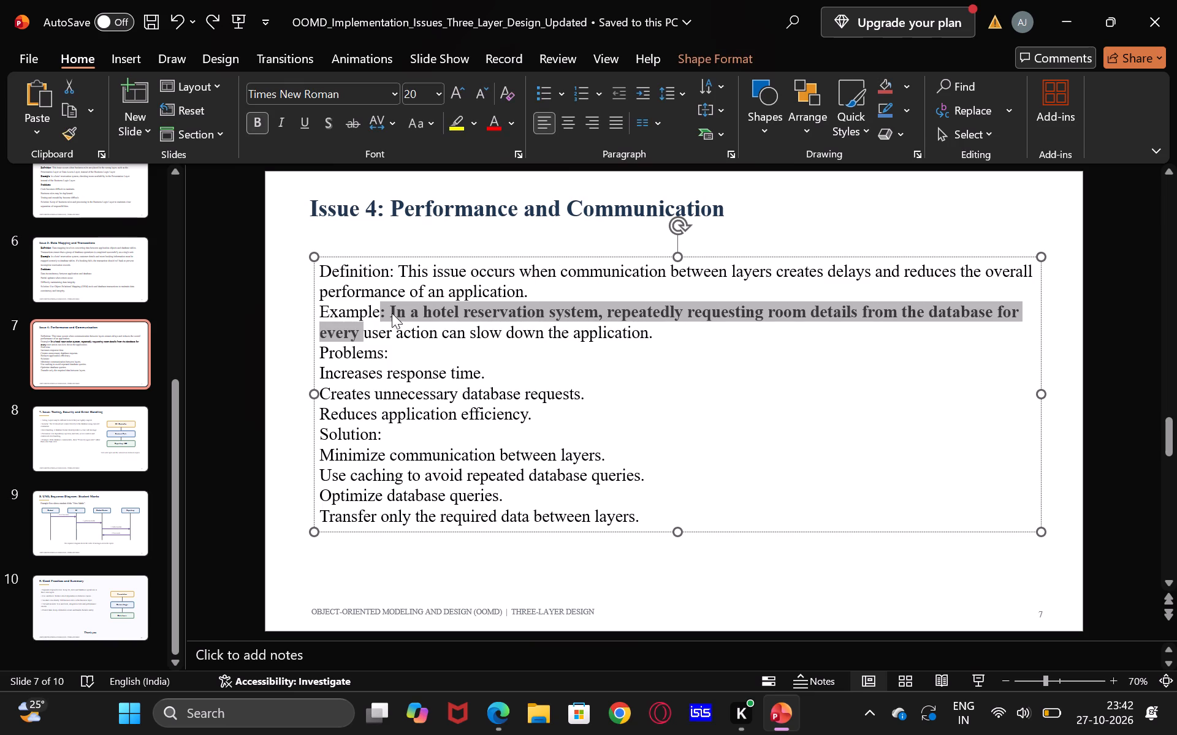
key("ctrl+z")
Bold the Example, Definition, Solution and Problems labels in the slide 7 body text.
left_click_drag(378, 313, 319, 311)
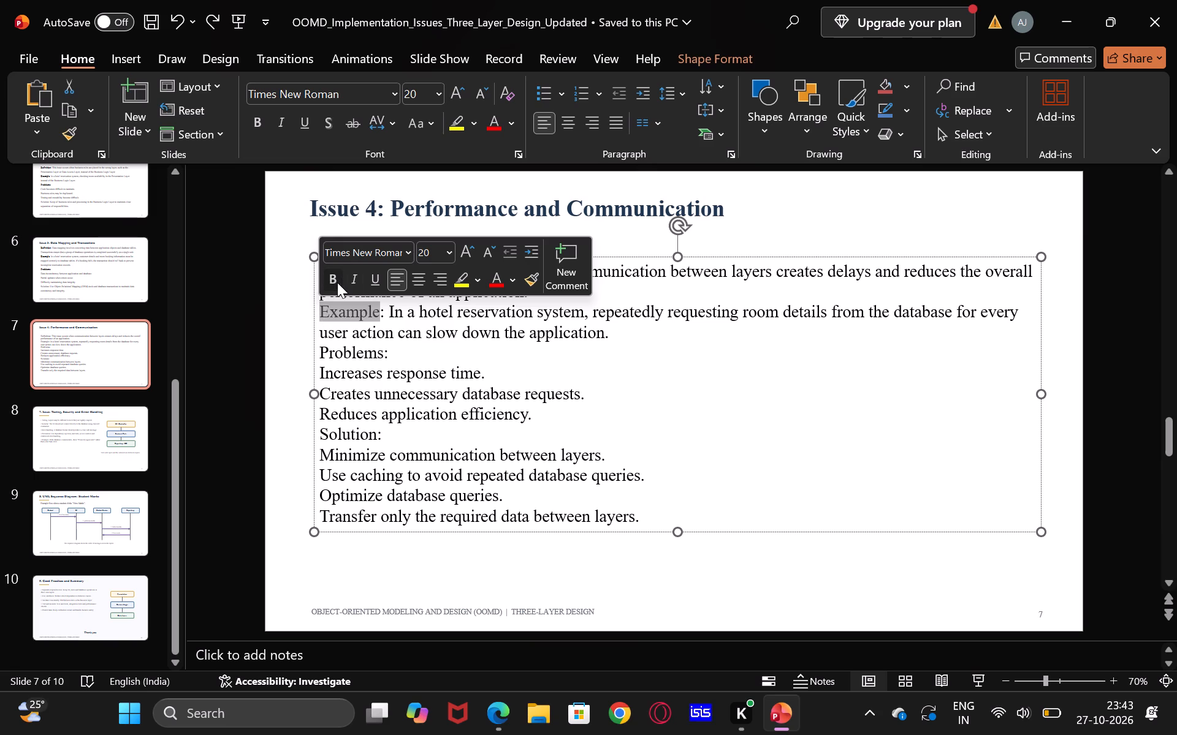
left_click(337, 282)
left_click(279, 282)
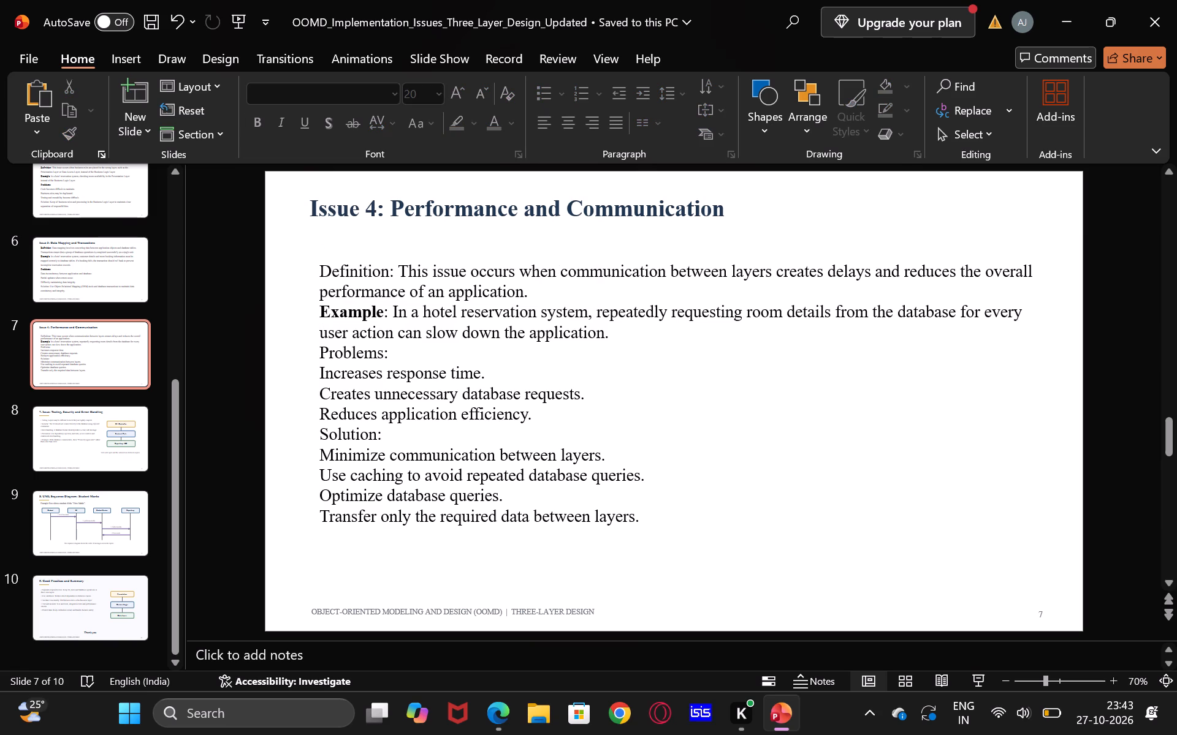
left_click_drag(387, 272, 318, 274)
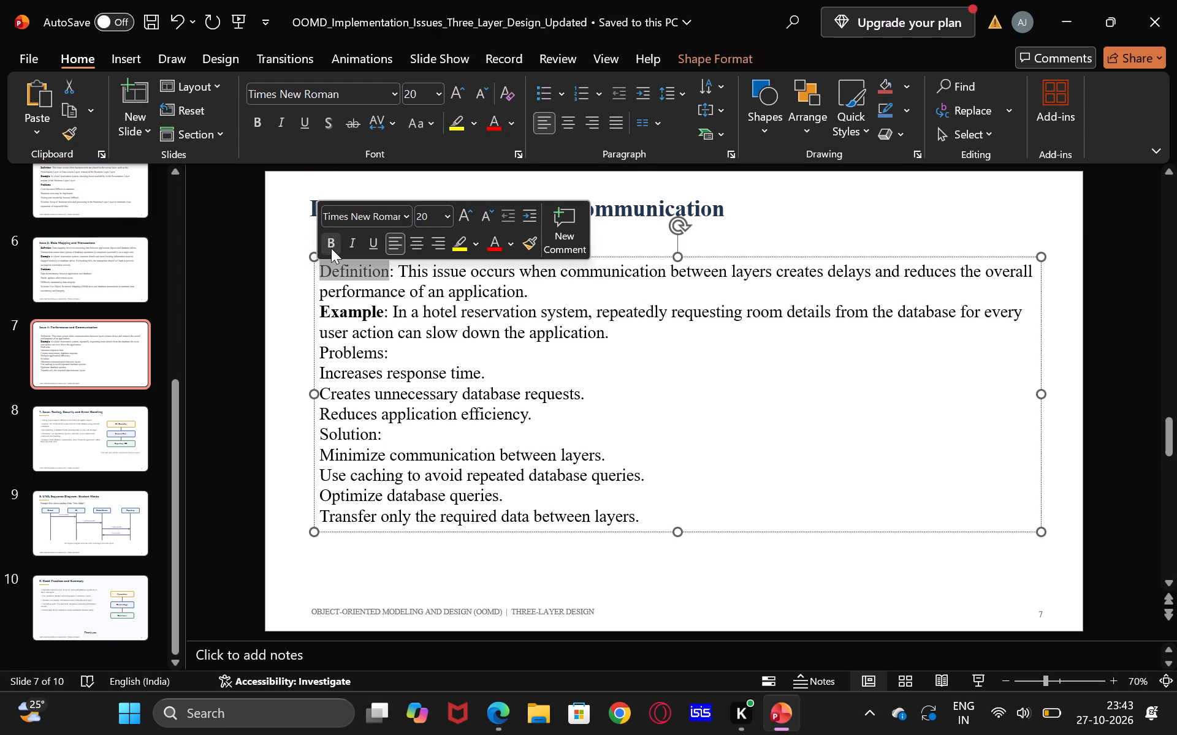
left_click(331, 248)
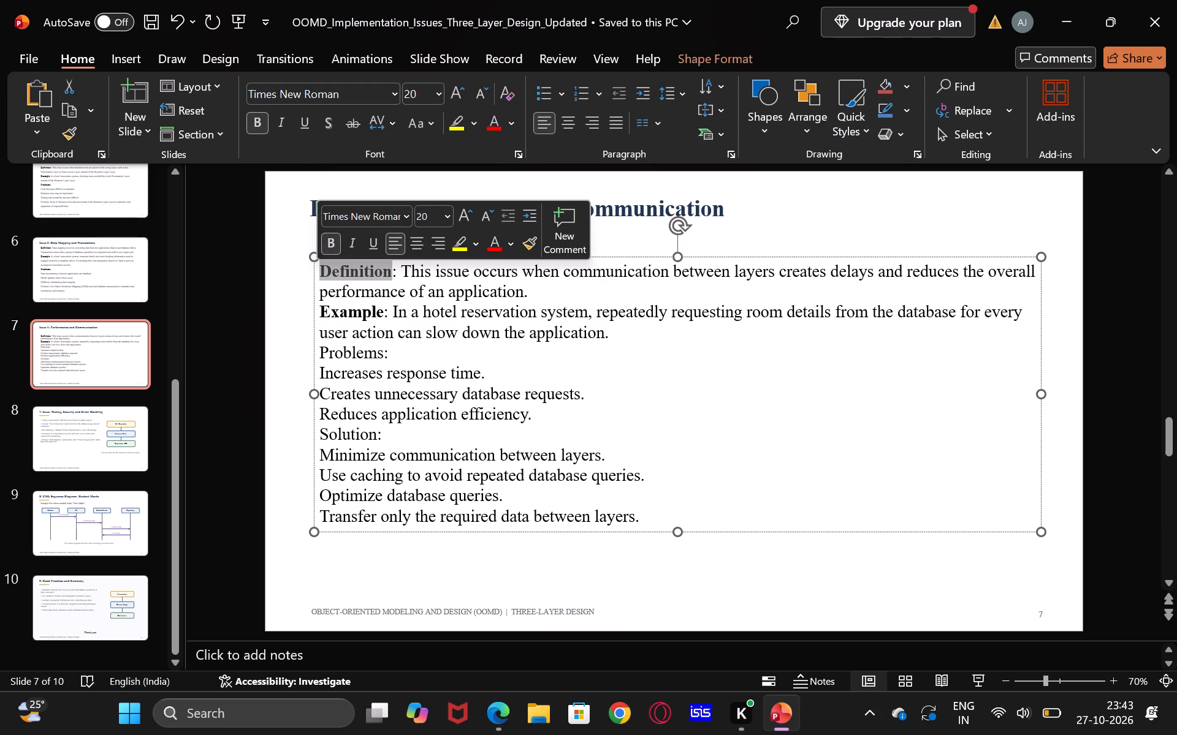
left_click_drag(375, 438, 314, 444)
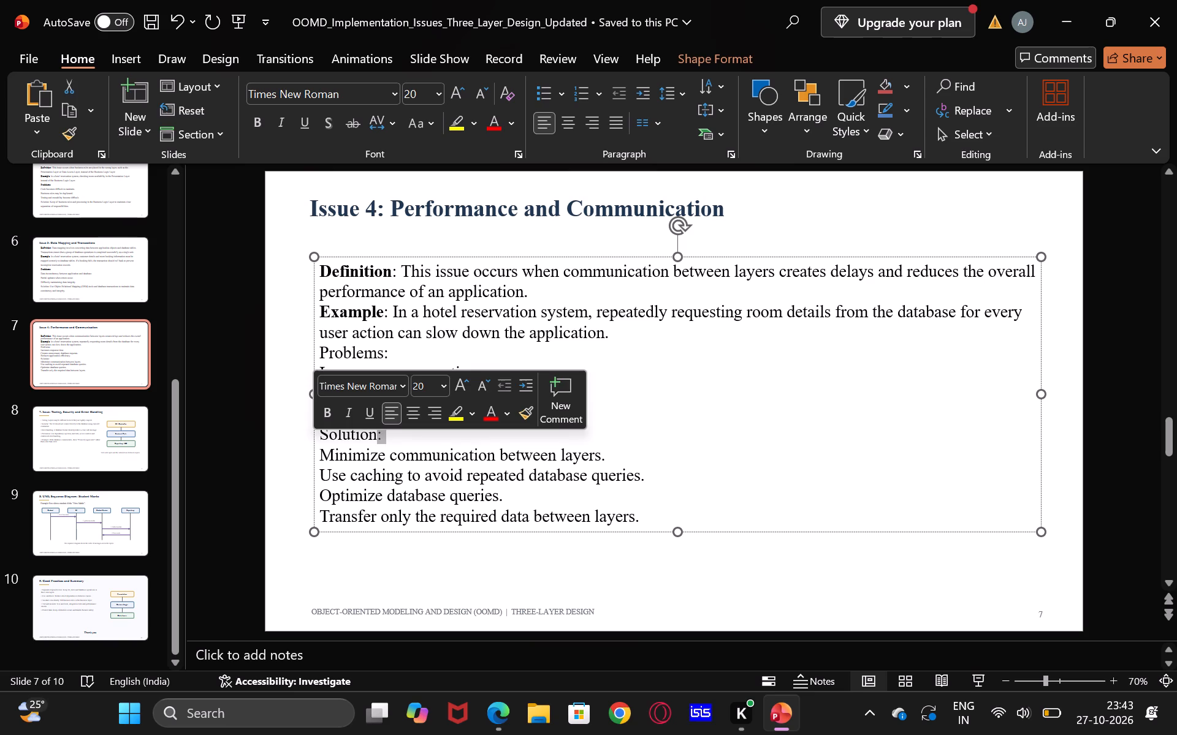
left_click_drag(319, 439, 370, 437)
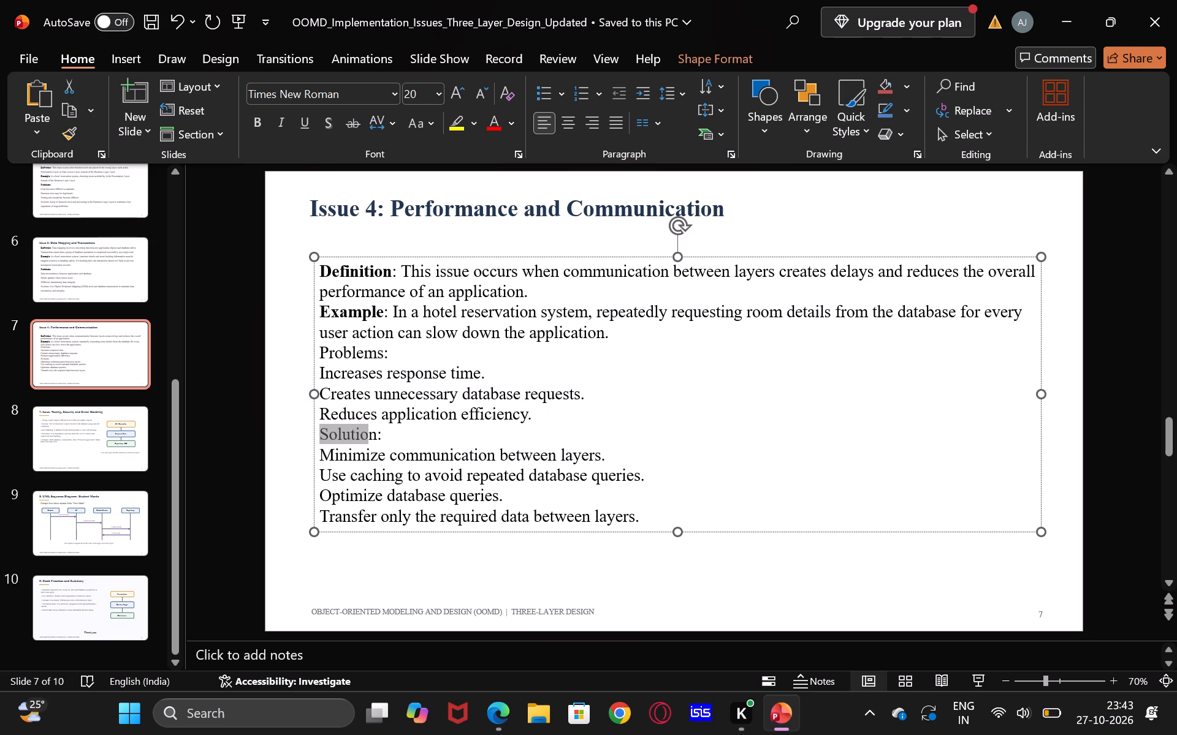
left_click_drag(370, 437, 375, 437)
left_click(384, 404)
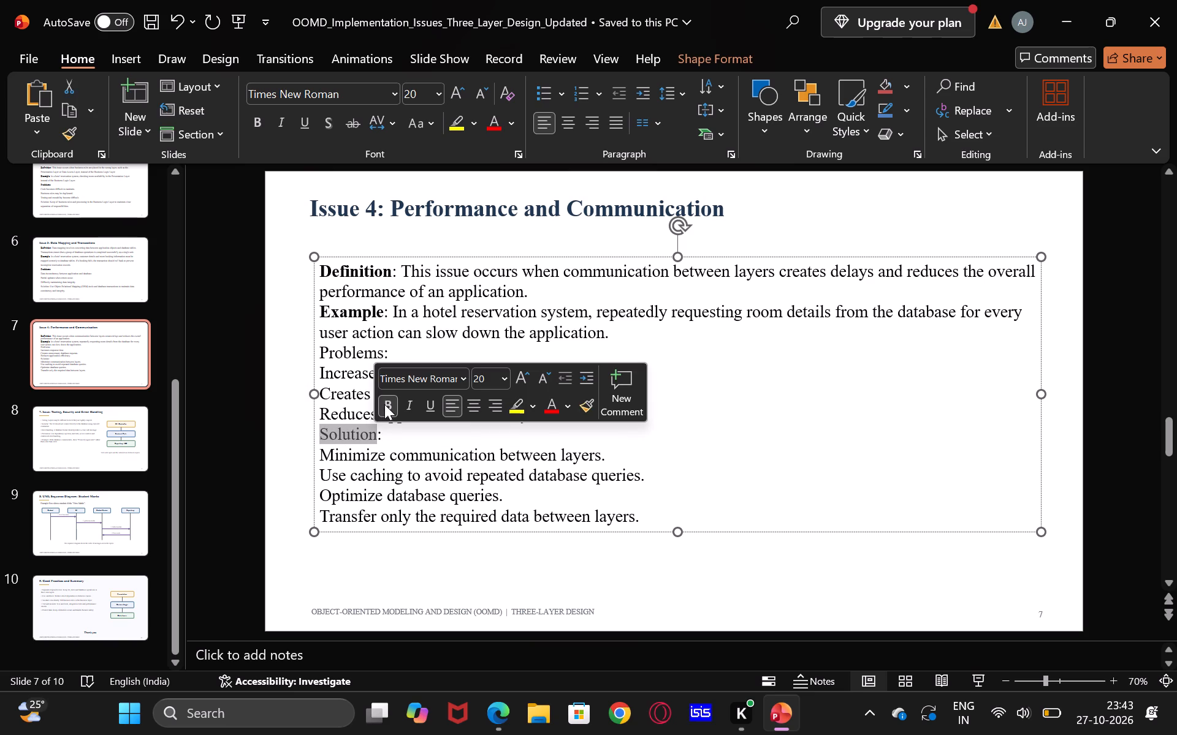
left_click_drag(383, 353, 324, 360)
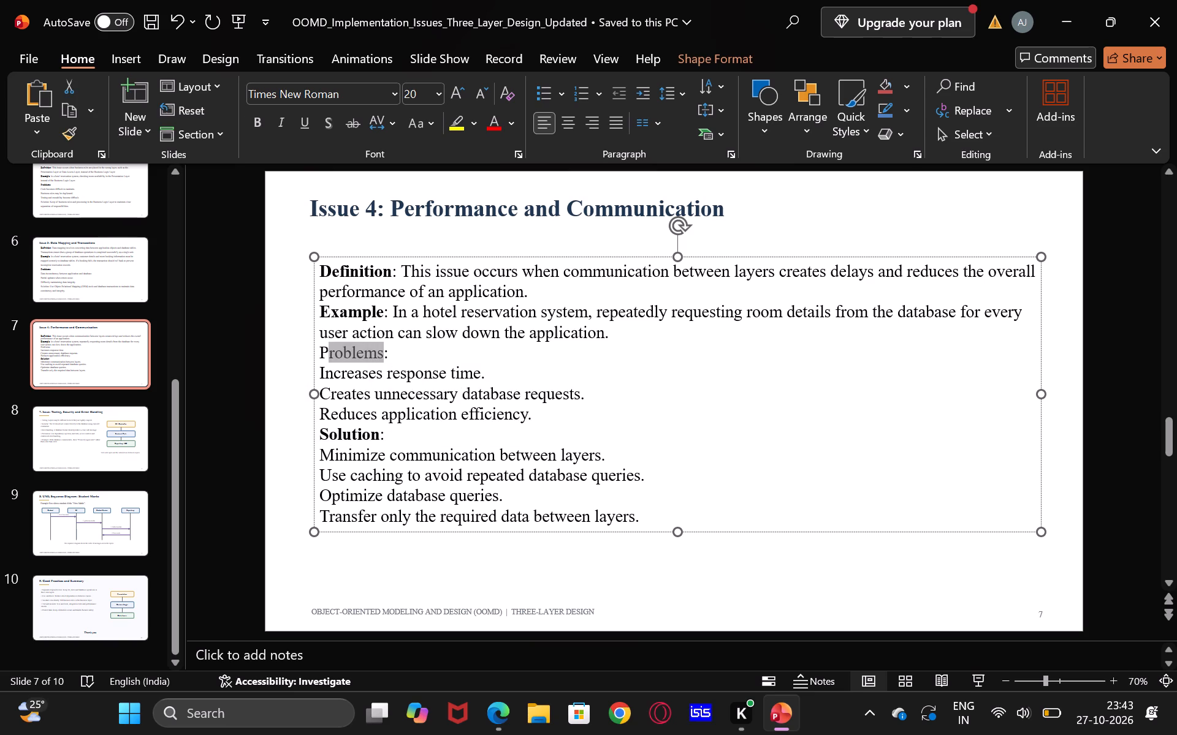
left_click_drag(324, 360, 318, 360)
left_click(333, 323)
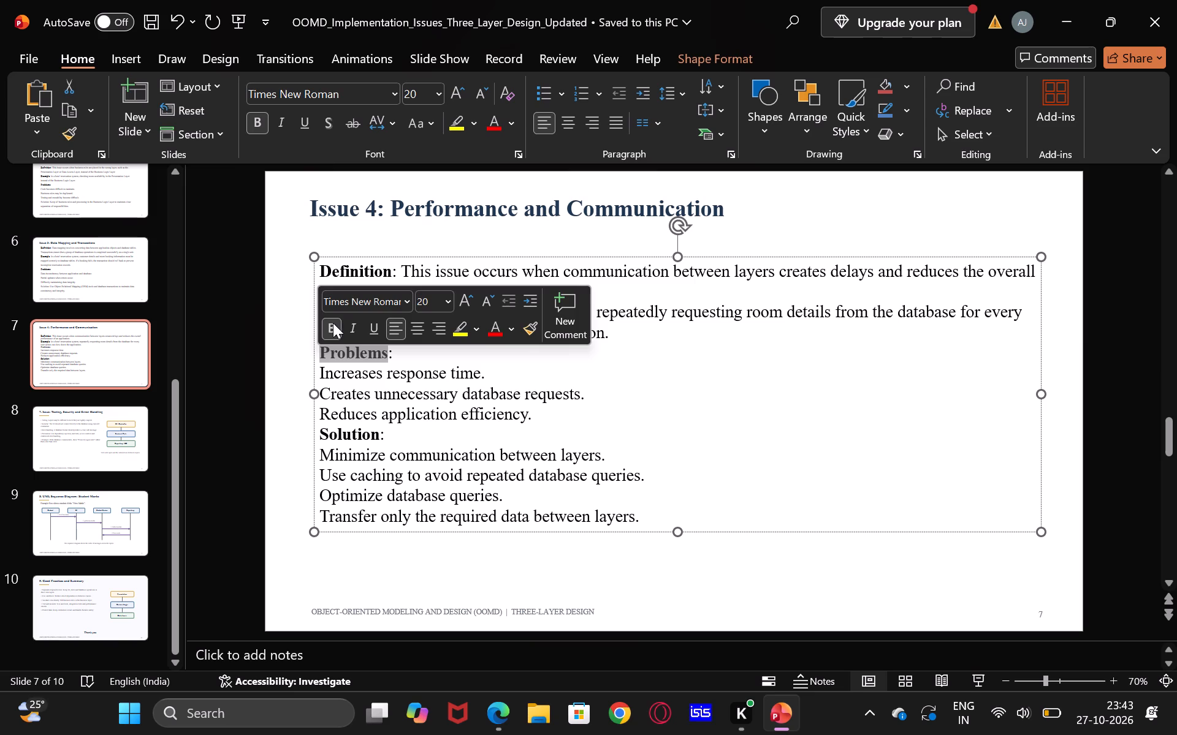
left_click(297, 357)
Apply font size 20 to all of the slide 7 body text.
left_click_drag(319, 271, 671, 583)
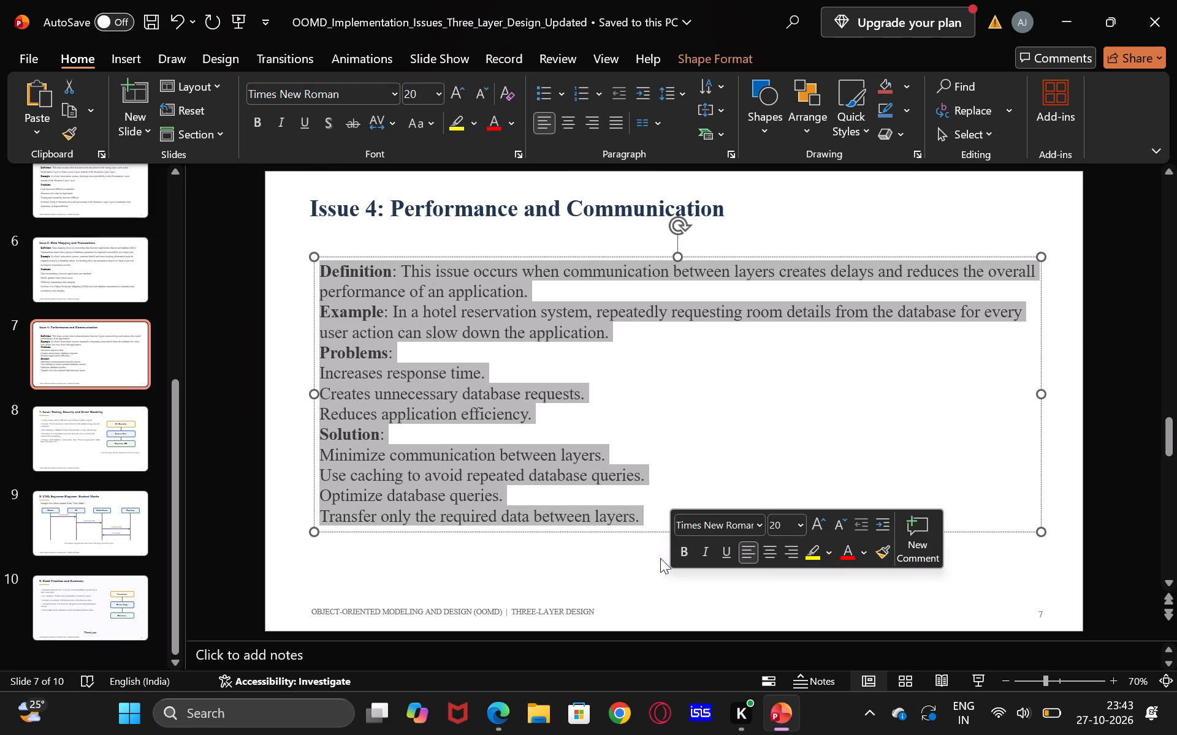
left_click(398, 94)
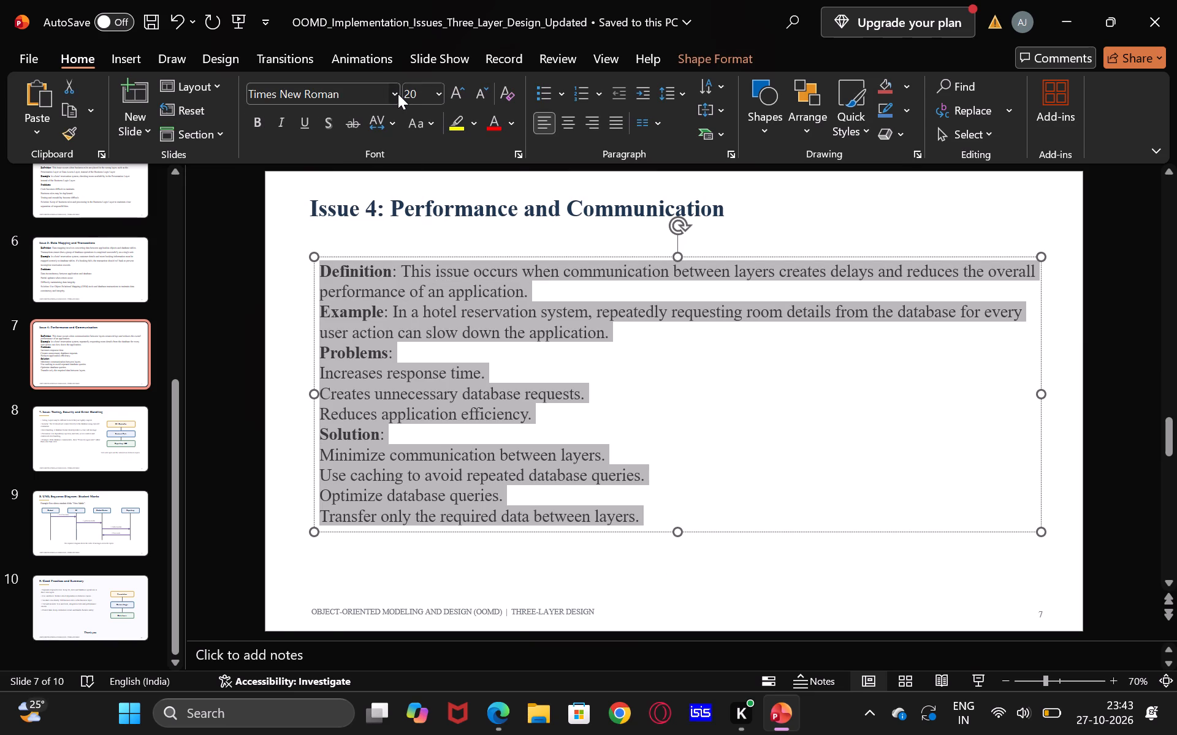
left_click(437, 97)
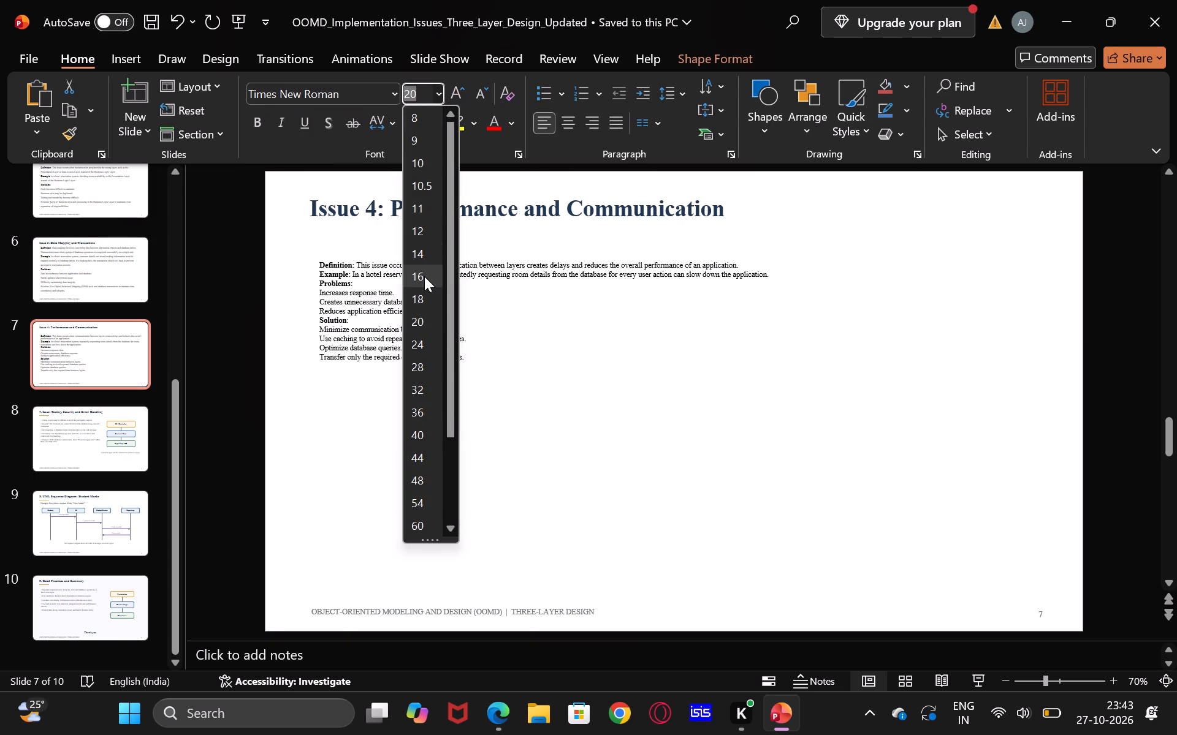
left_click(427, 322)
left_click(665, 408)
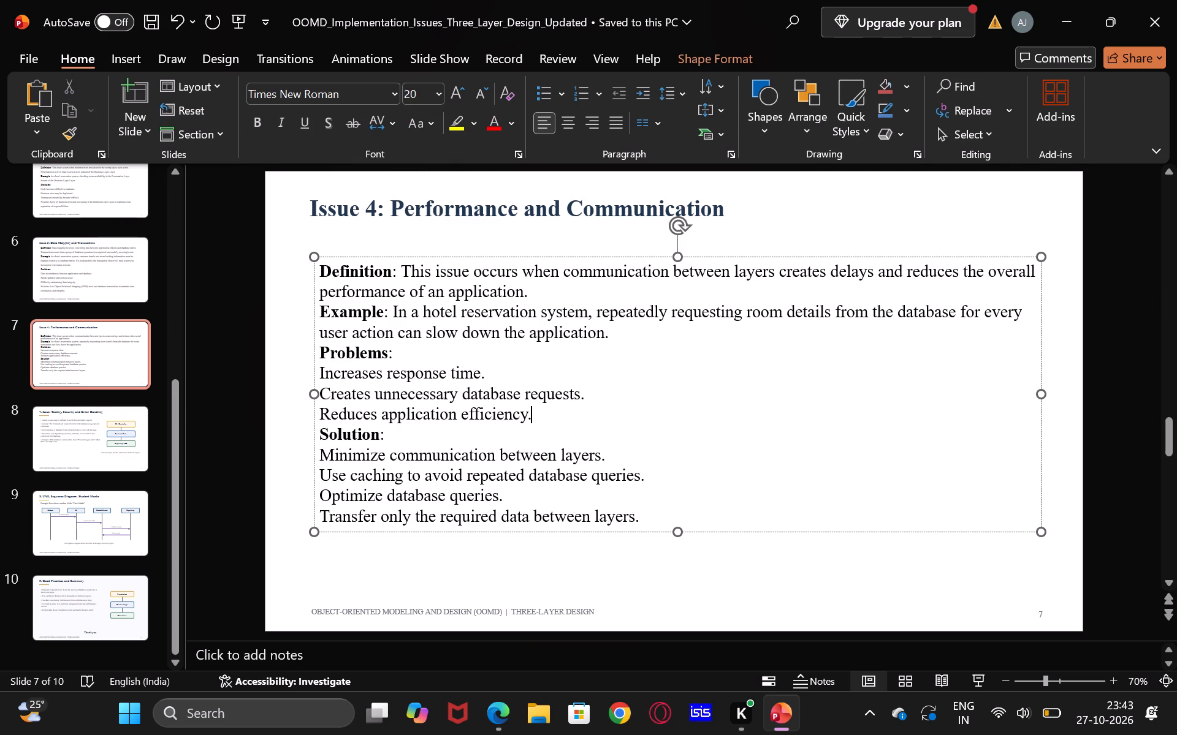
left_click(706, 576)
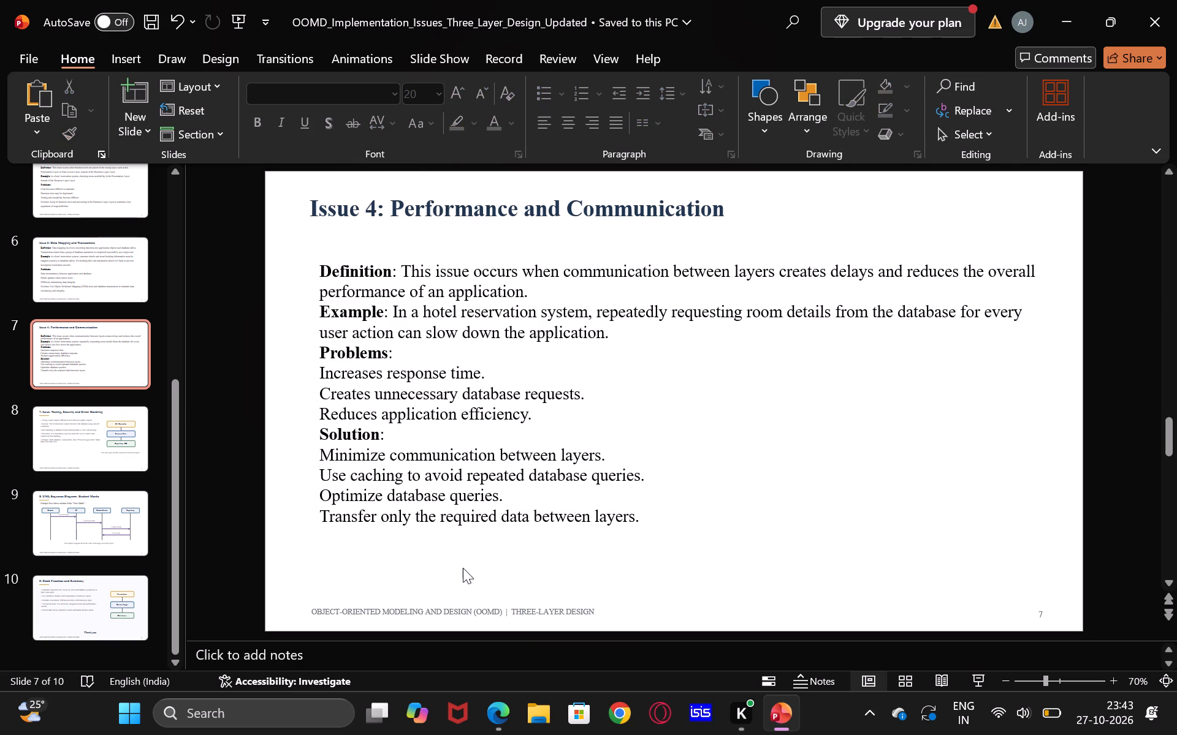
left_click(66, 447)
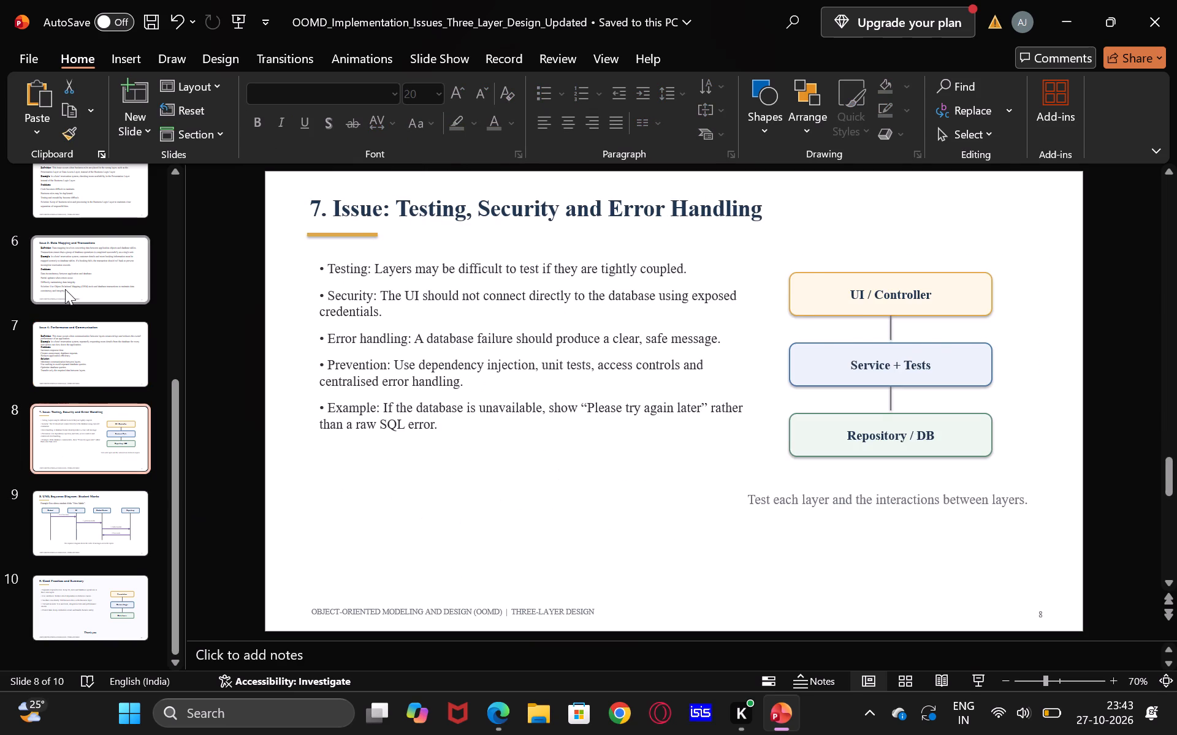
left_click(65, 289)
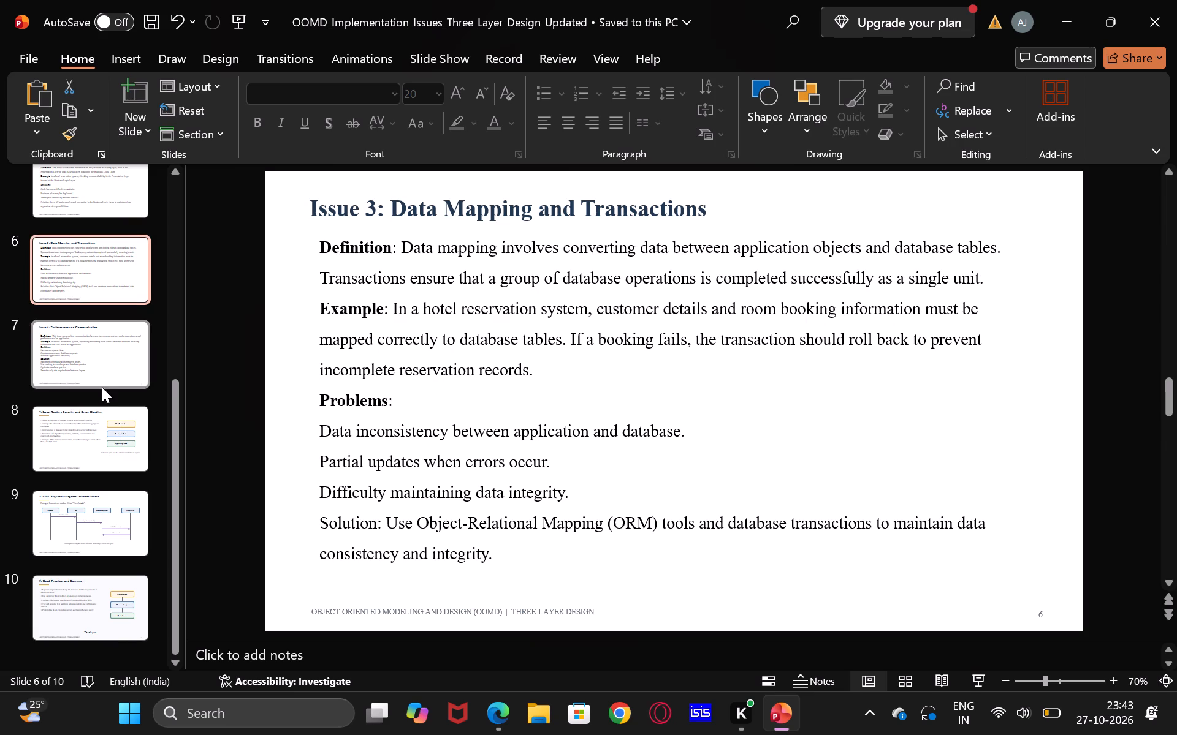
left_click(87, 428)
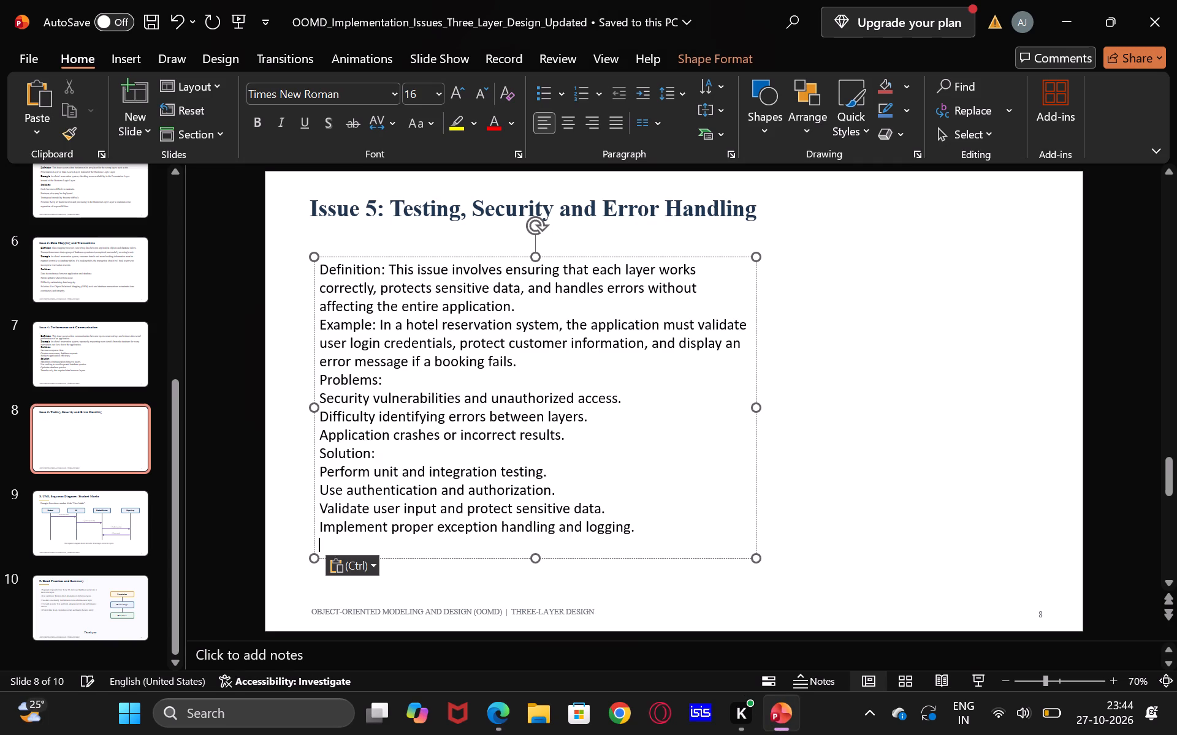
Widen the slide 8 body text box so it spans nearly the full width of the slide.
left_click_drag(757, 406, 837, 429)
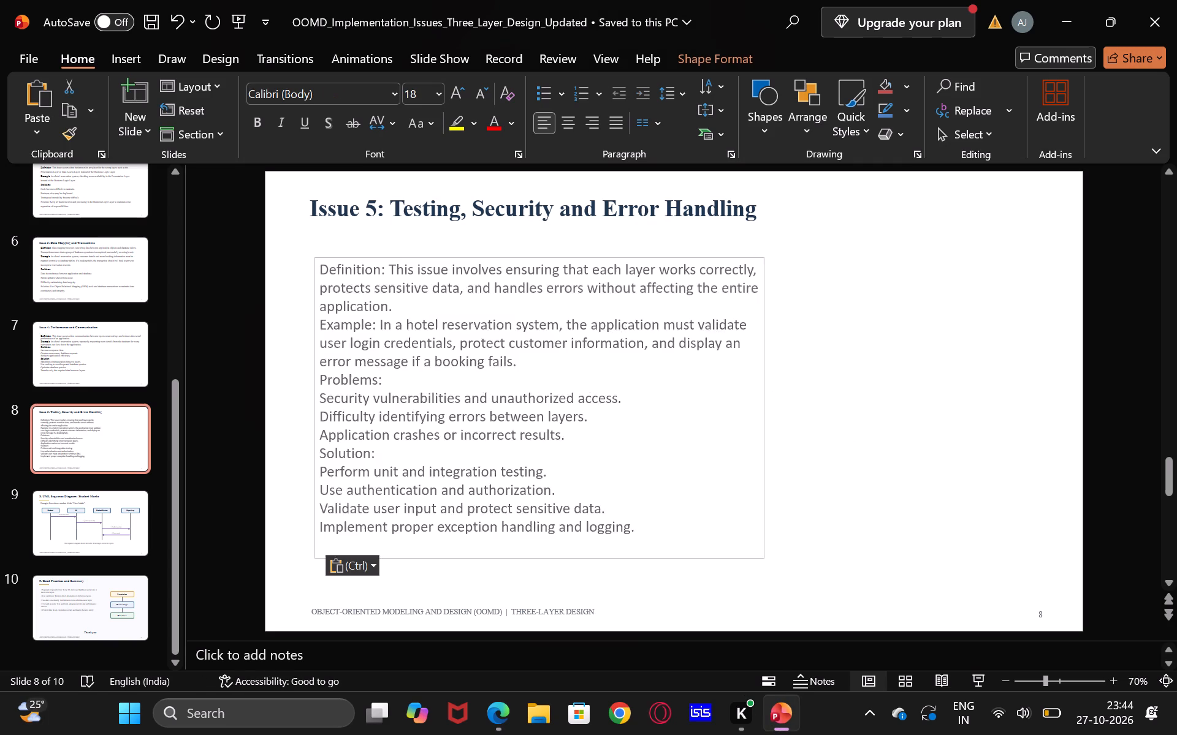
left_click_drag(837, 429, 1036, 476)
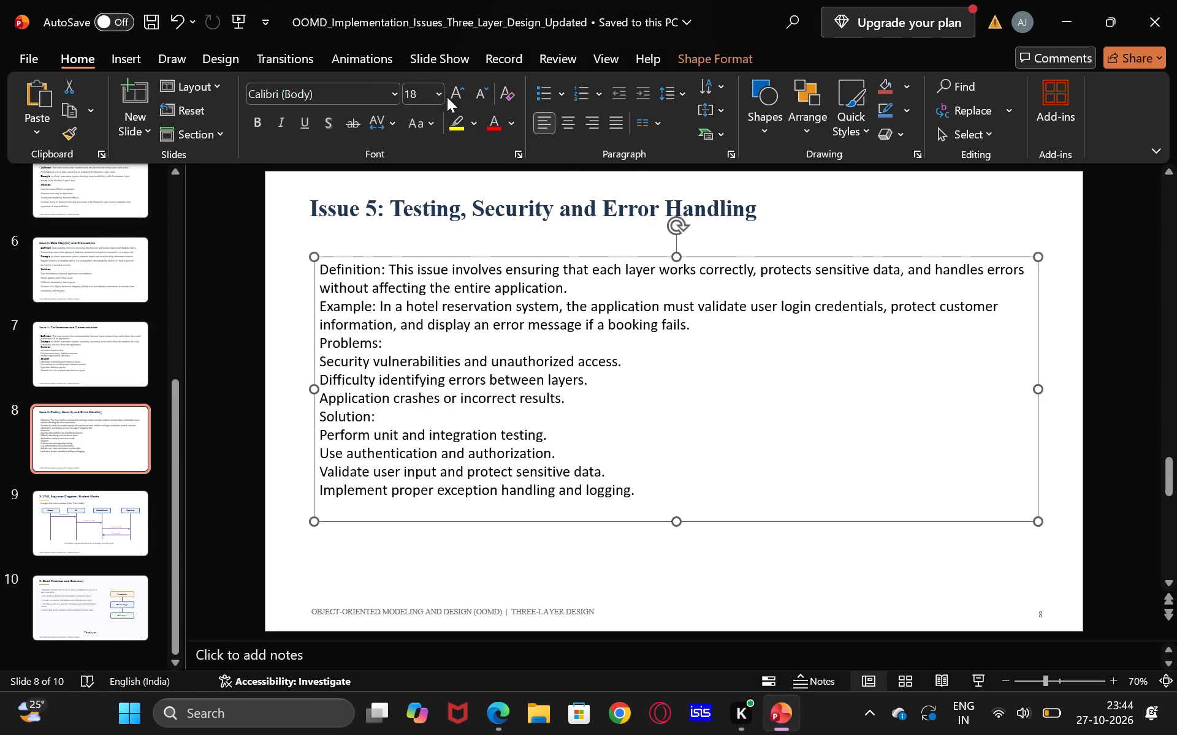
Format the slide 8 body text as 20 pt Times New Roman.
left_click_drag(447, 97, 441, 97)
left_click(441, 97)
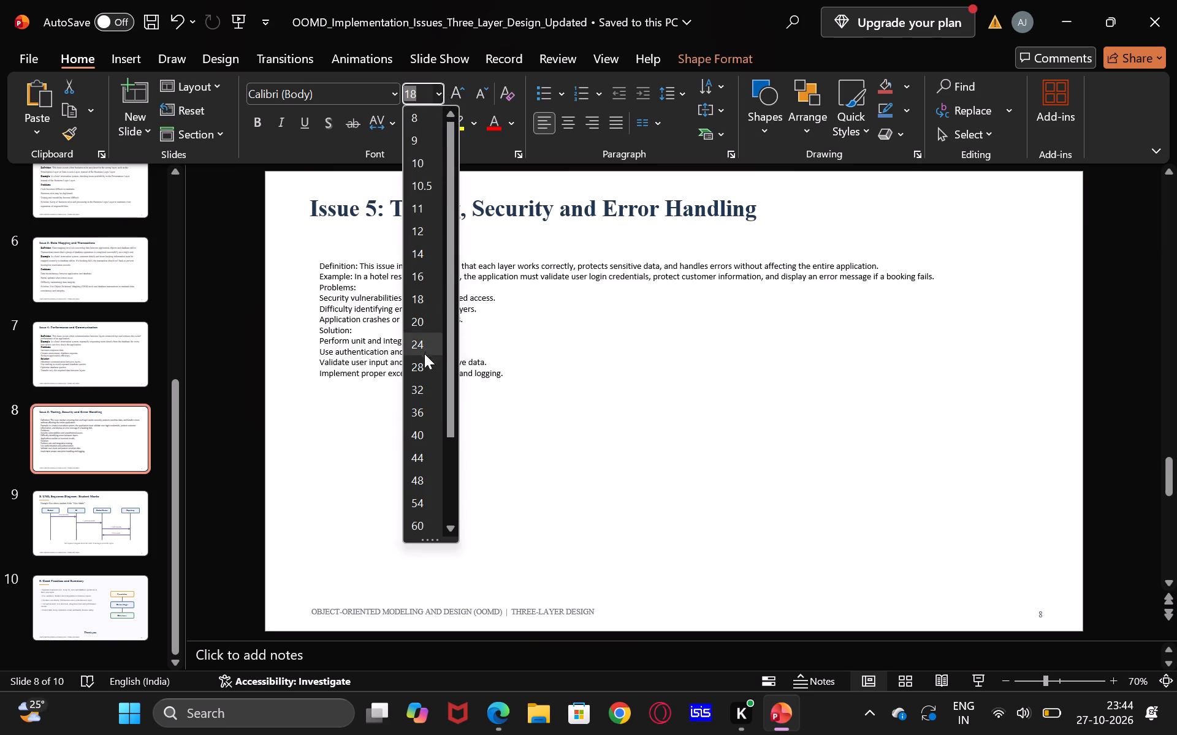
left_click(423, 320)
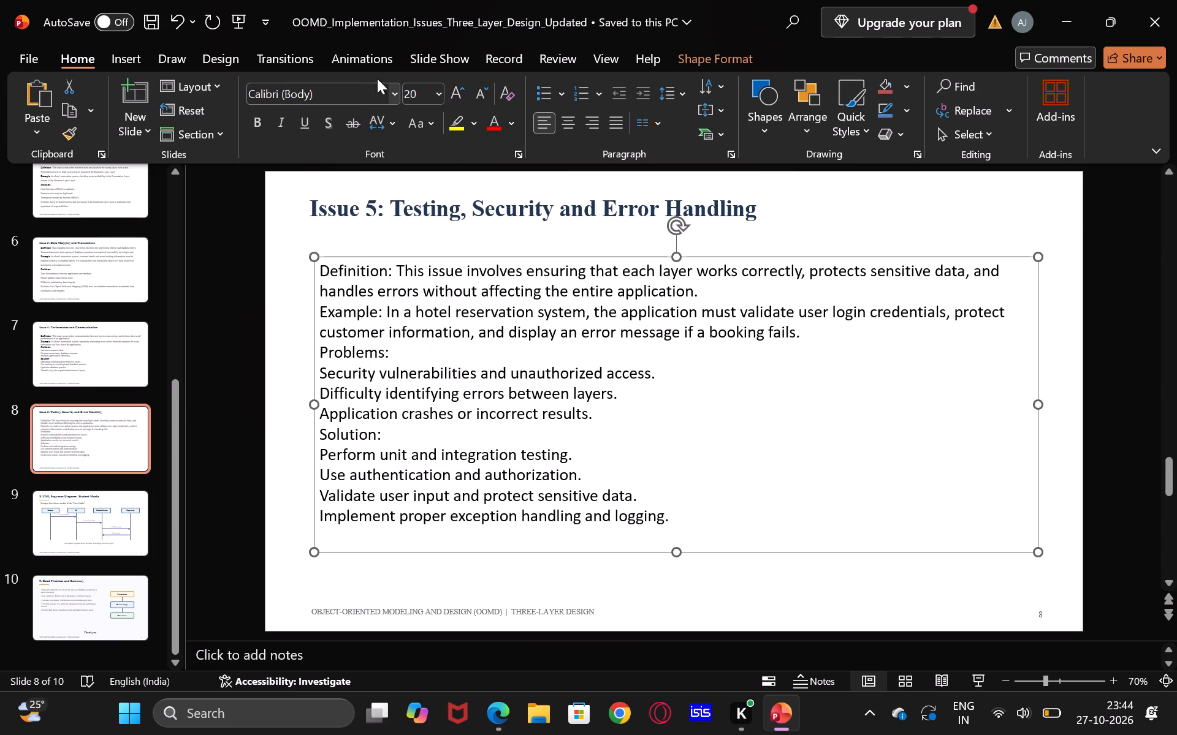
left_click(396, 91)
left_click(346, 227)
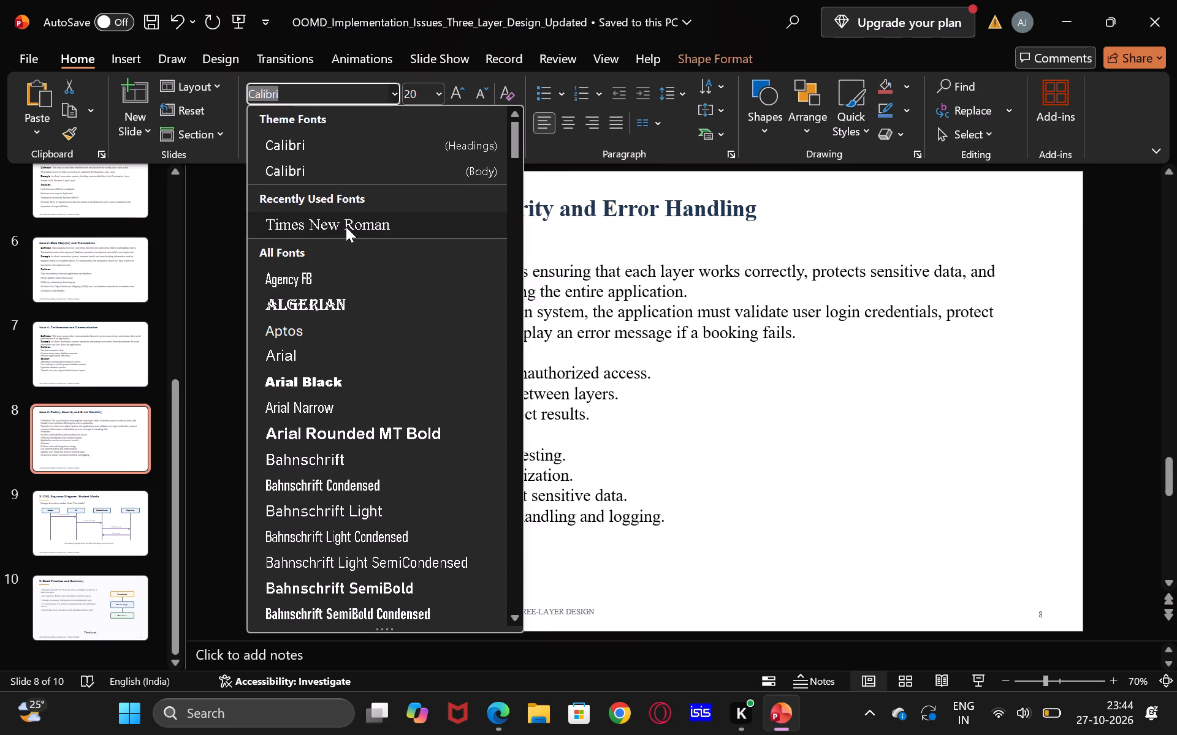
Make the labels Definition, Example, Problems and Solution bold in the slide 8 body text.
left_click_drag(390, 275, 314, 274)
left_click(332, 241)
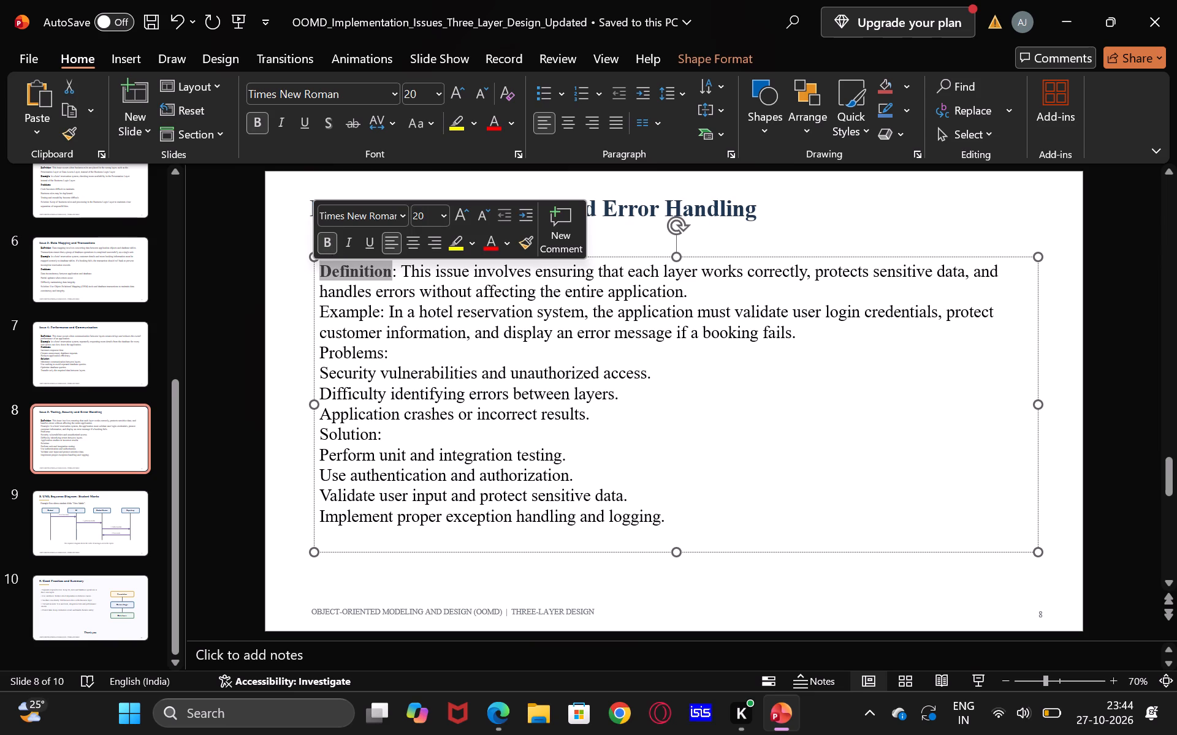
left_click_drag(378, 314, 308, 307)
left_click(327, 282)
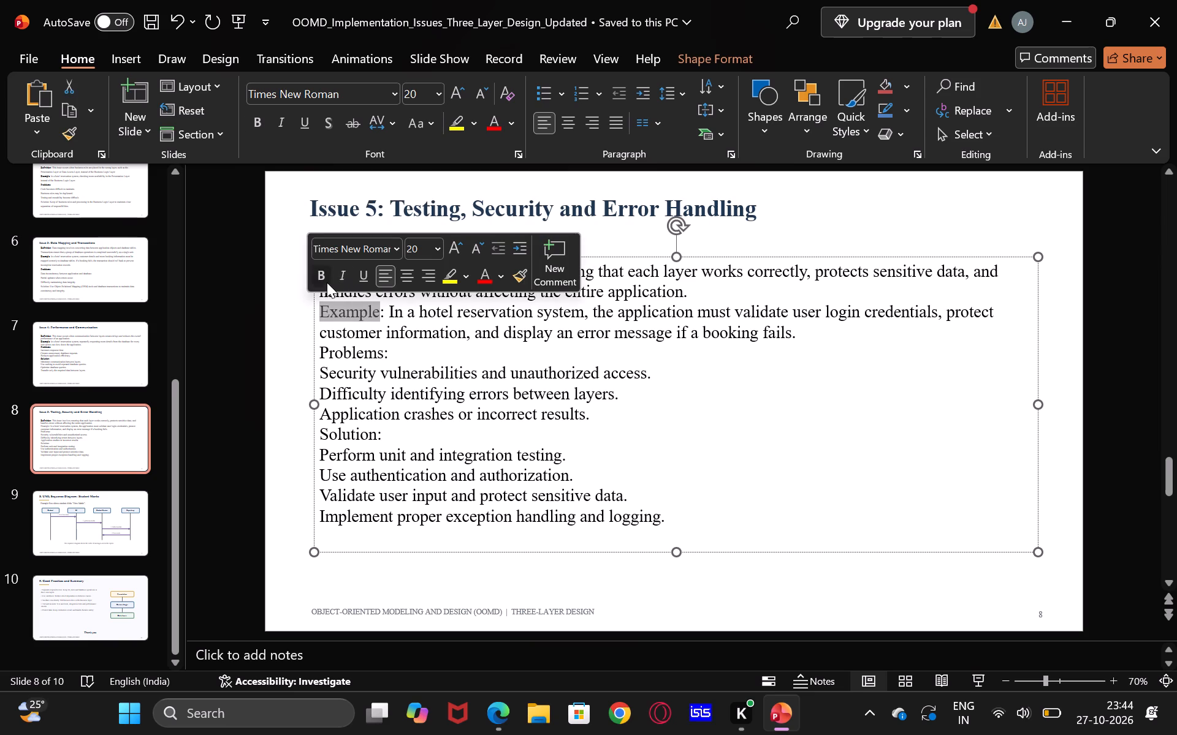
left_click_drag(381, 356, 335, 355)
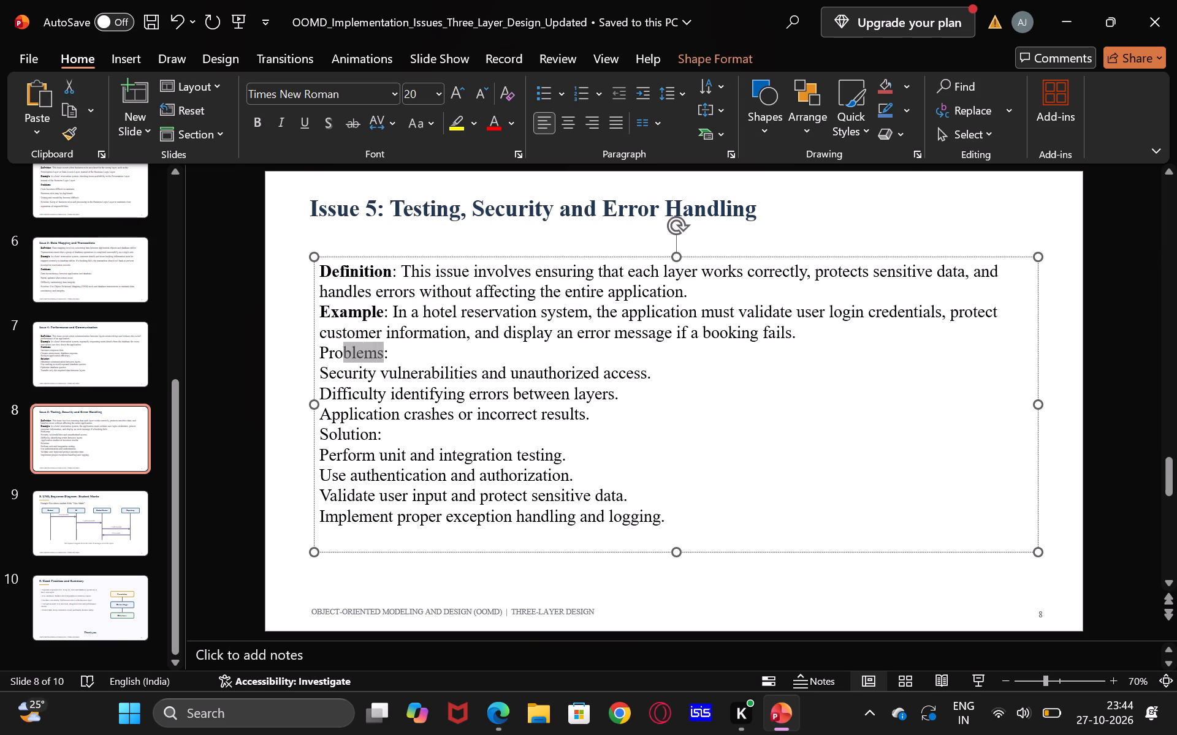
left_click_drag(335, 355, 316, 355)
left_click(338, 324)
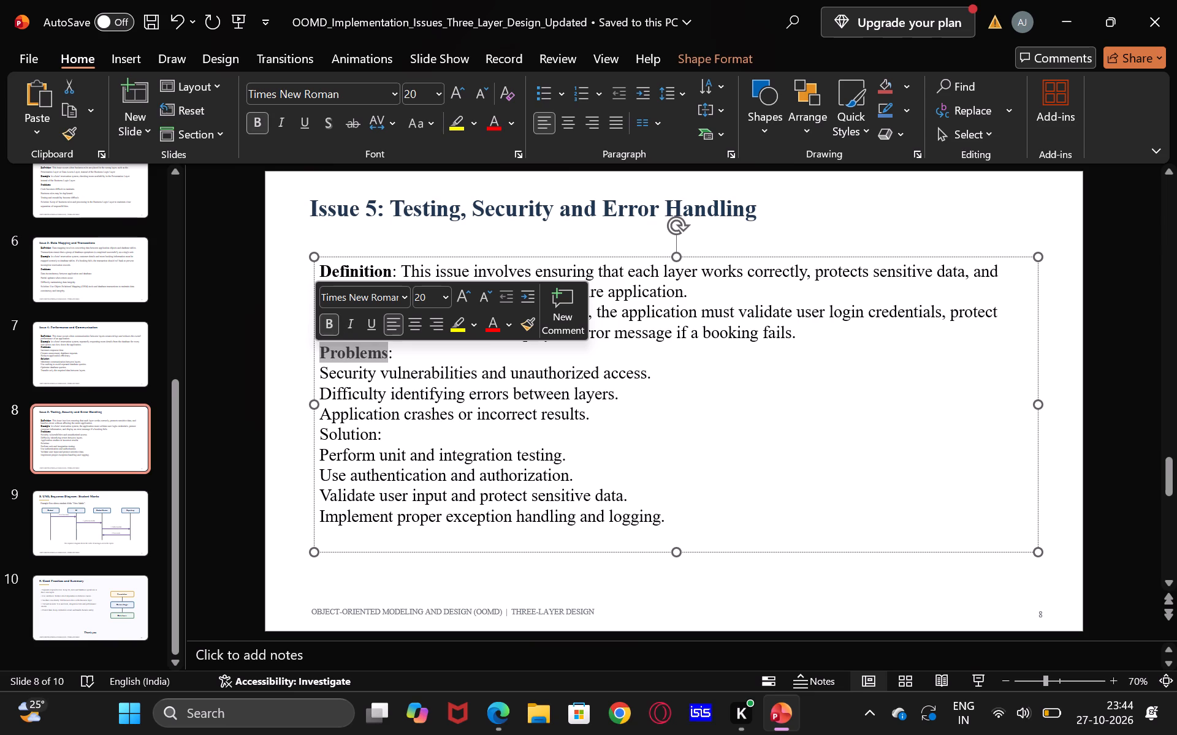
left_click_drag(374, 434, 319, 431)
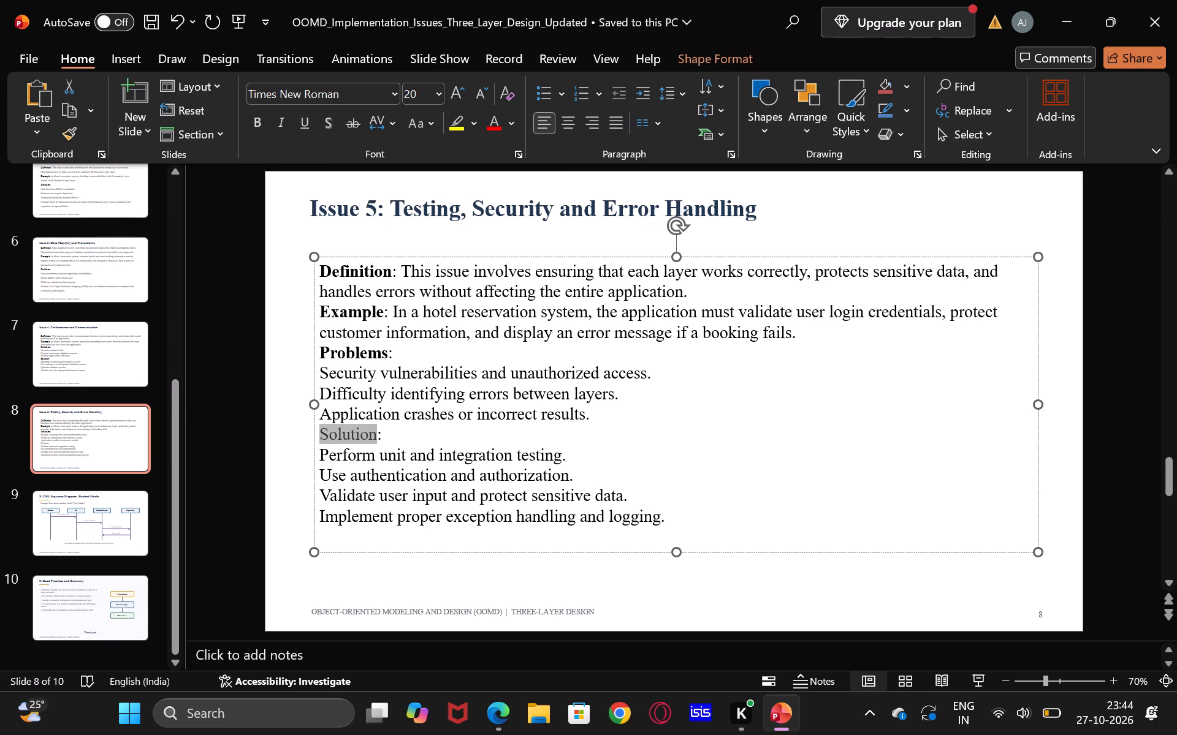
left_click_drag(319, 431, 319, 431)
left_click(323, 400)
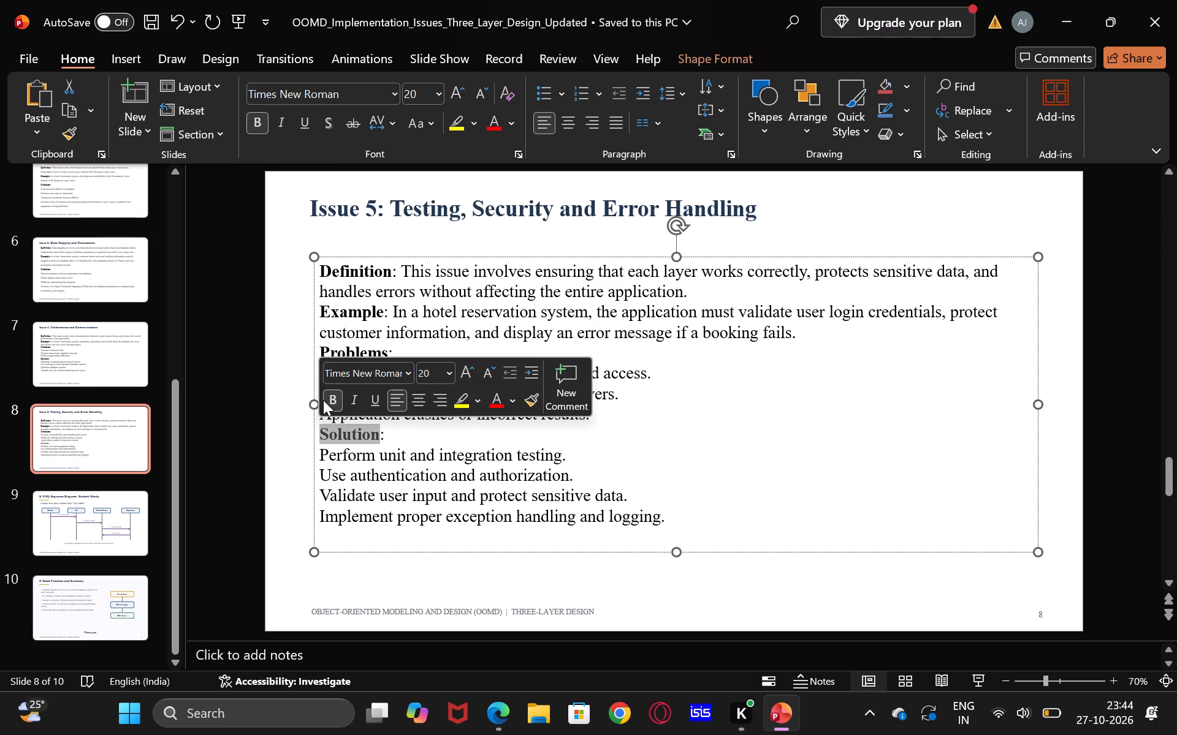
left_click(421, 439)
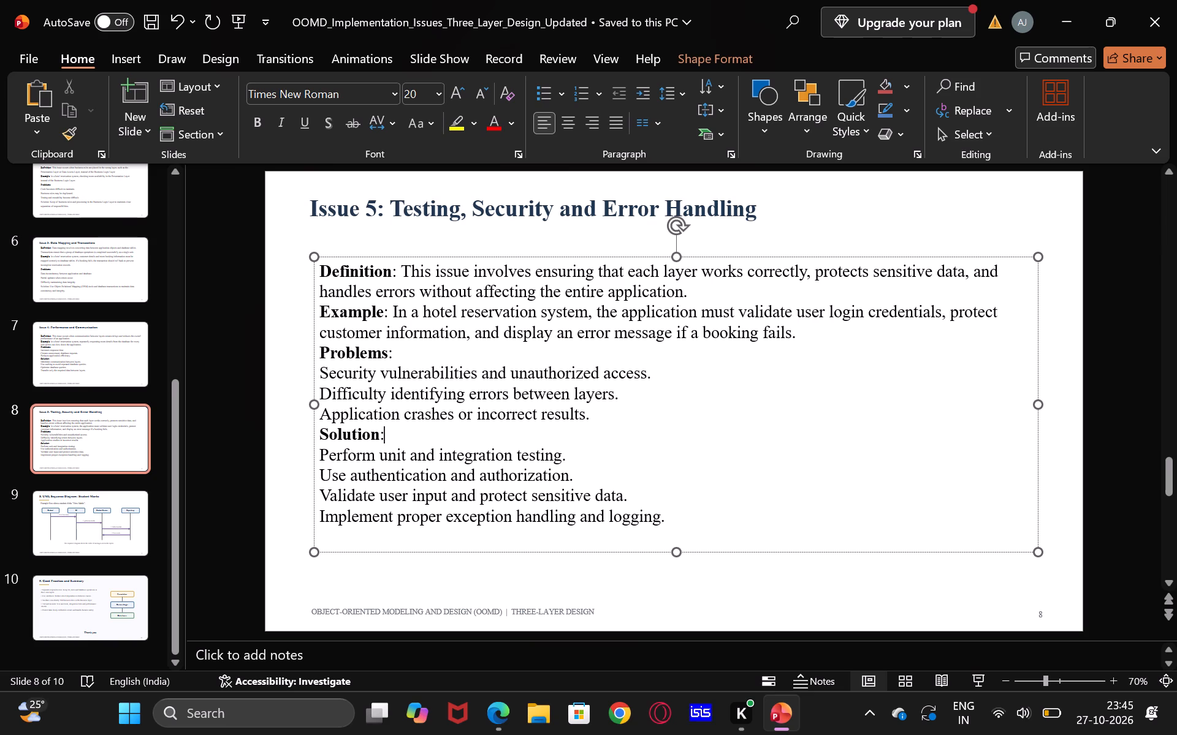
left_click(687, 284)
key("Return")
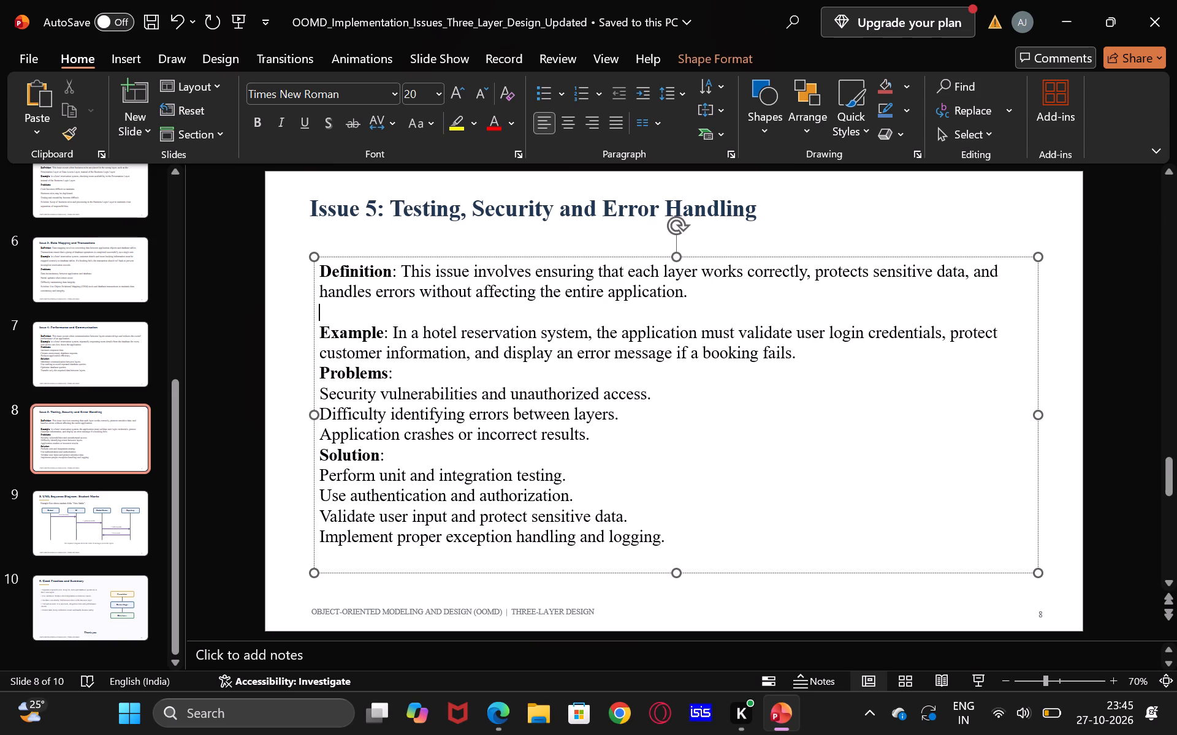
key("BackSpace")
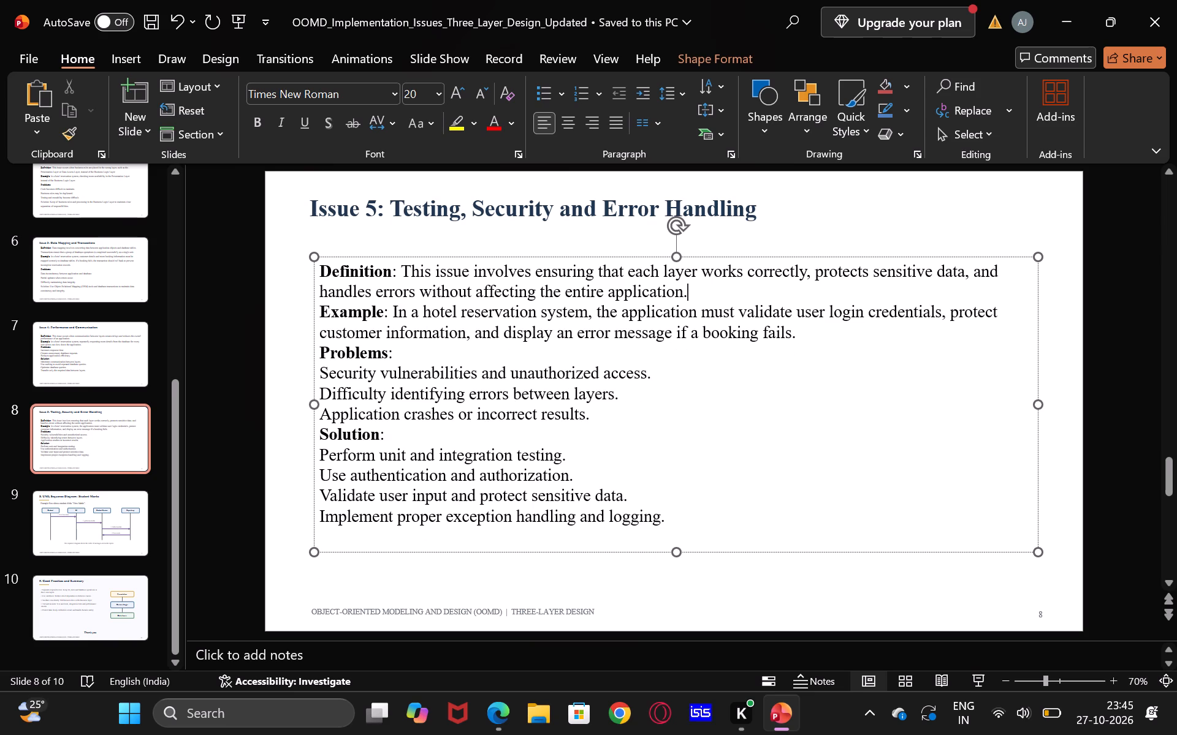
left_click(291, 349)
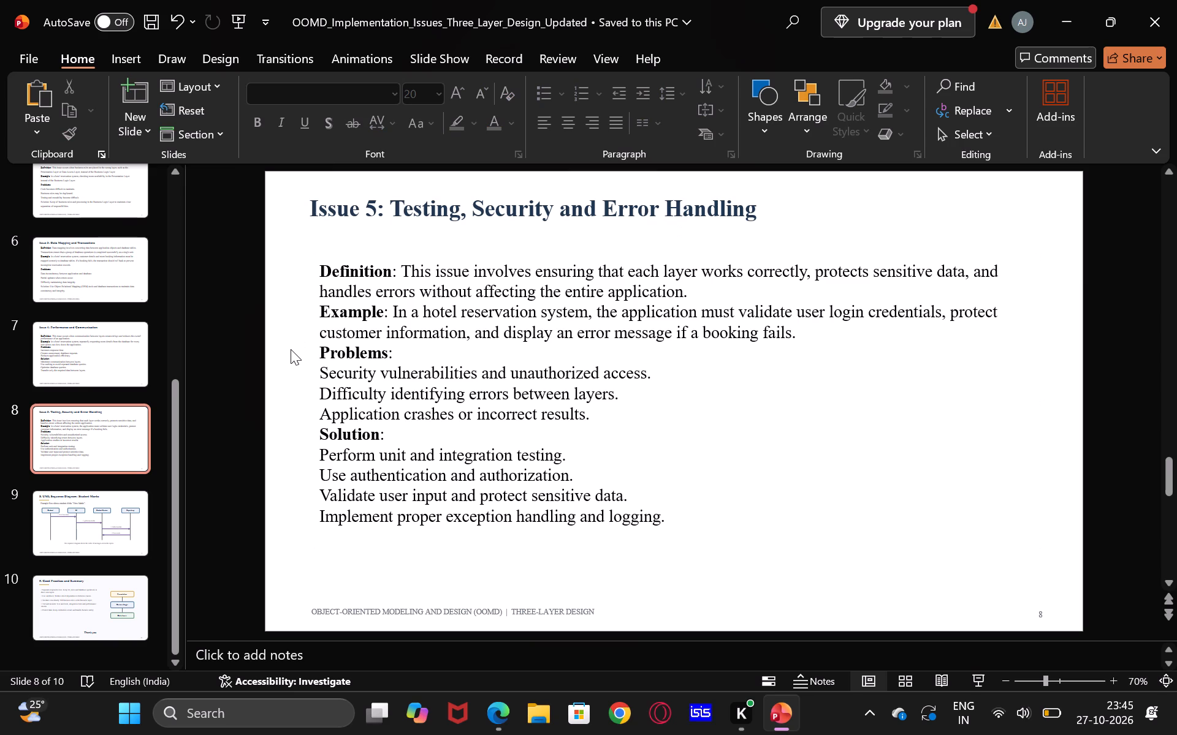
On slide 9, delete the orange line under the title and clear the "Example flow when a student clicks" sentence.
left_click(85, 529)
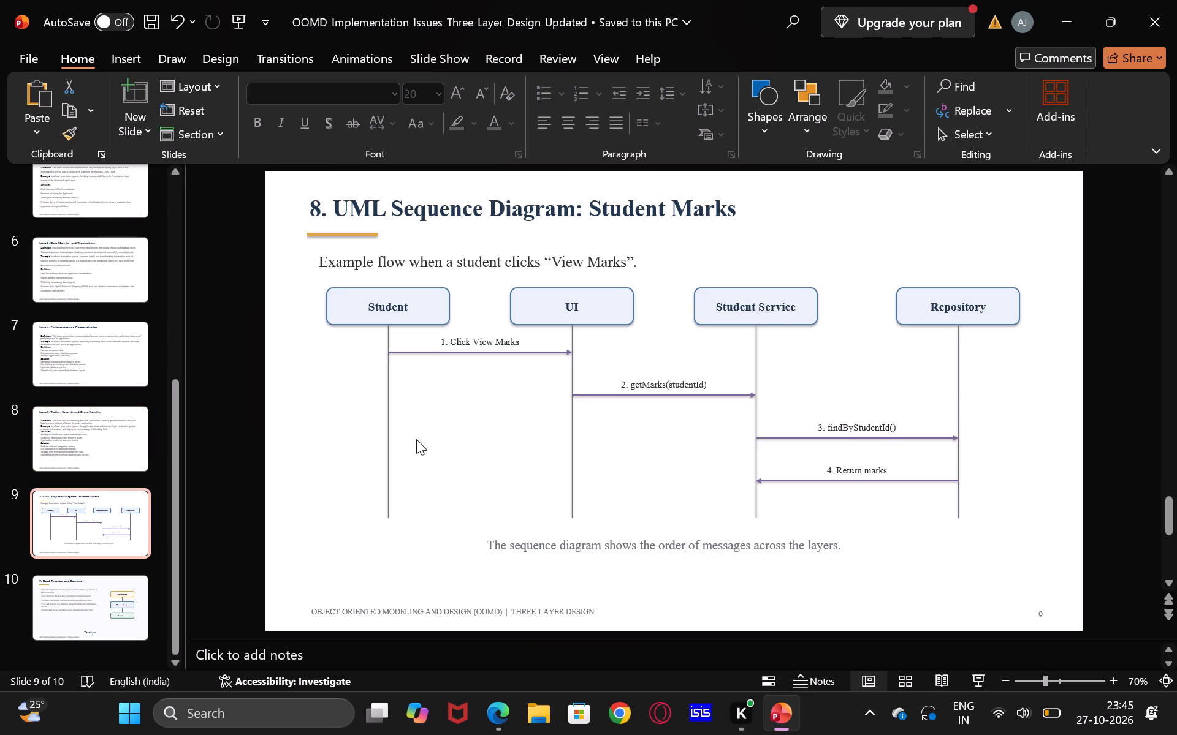
left_click(350, 238)
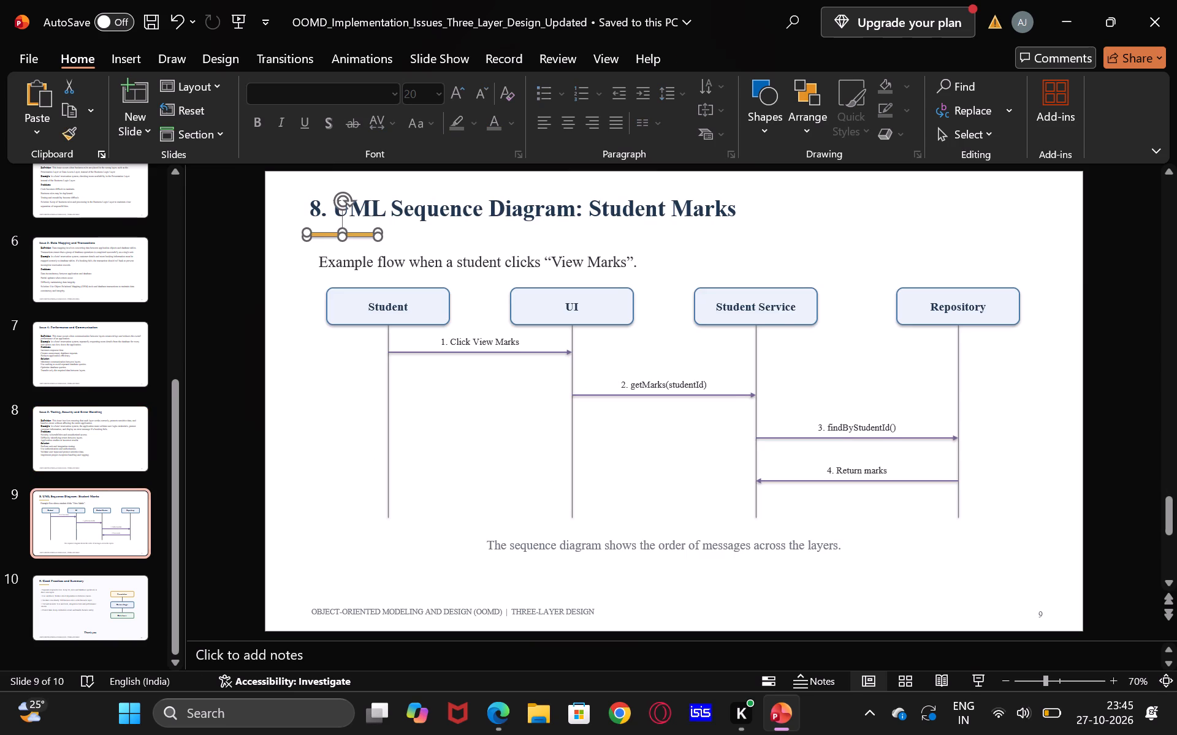
key("Delete")
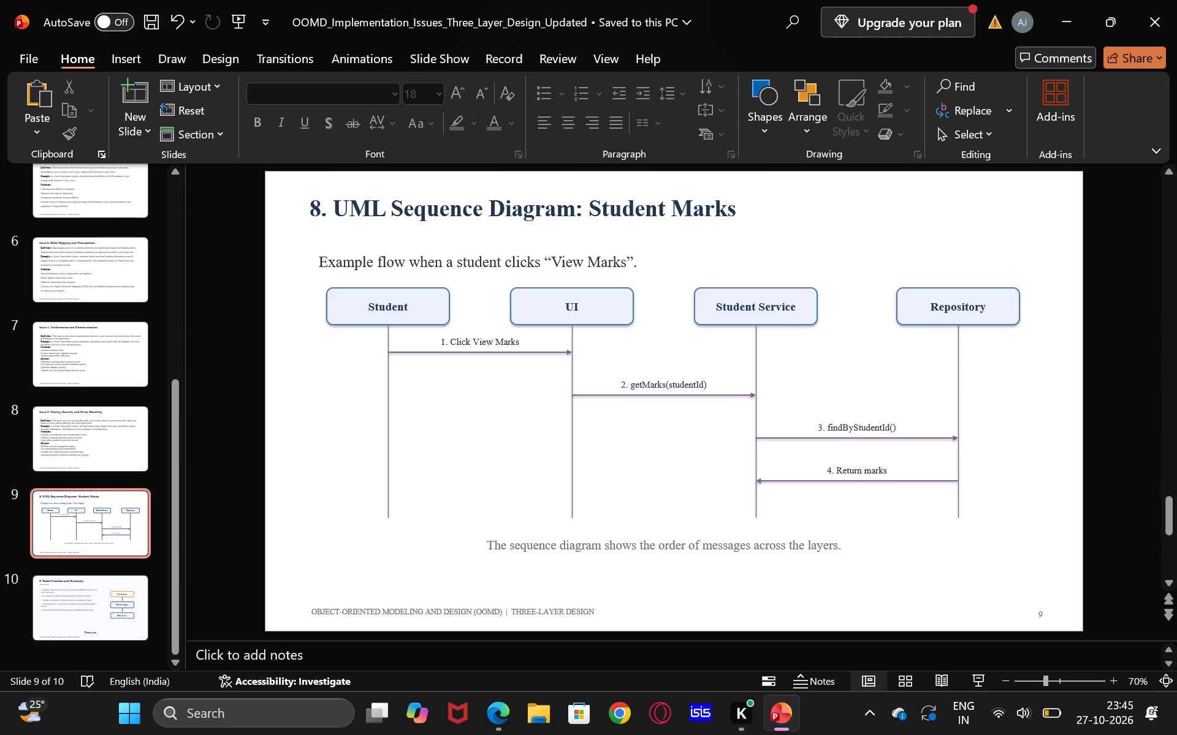
left_click(522, 263)
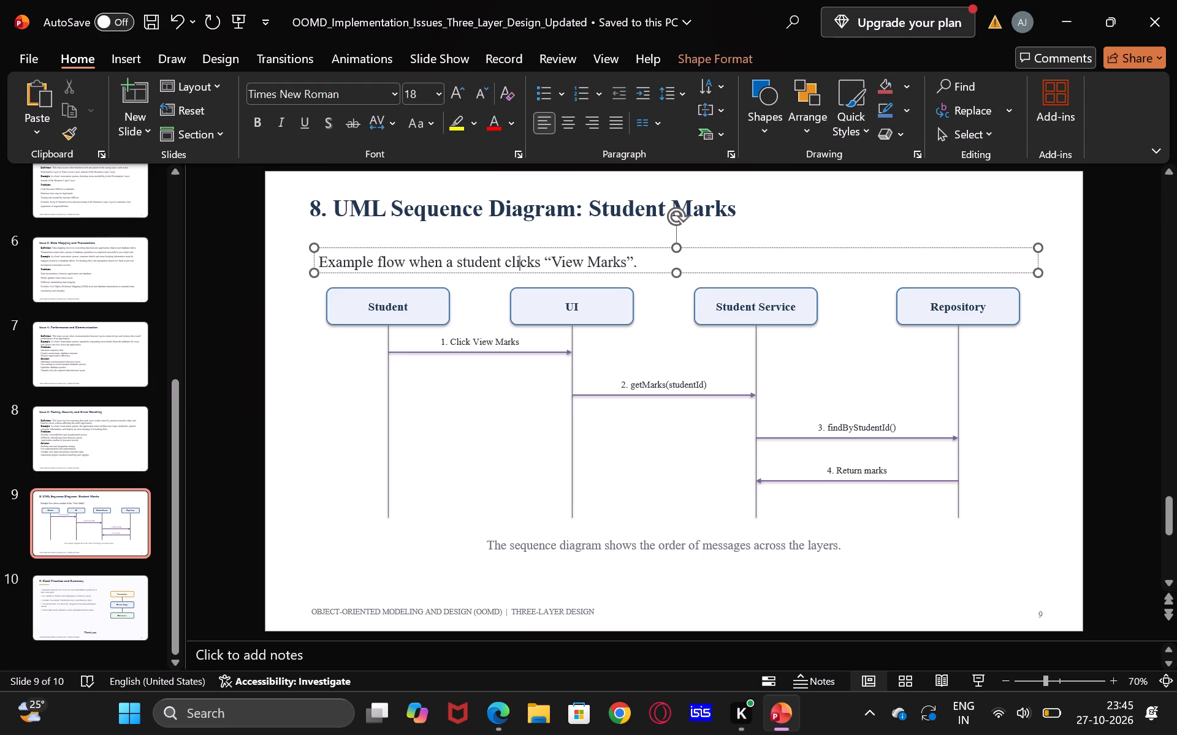
key("ctrl+a")
key("BackSpace")
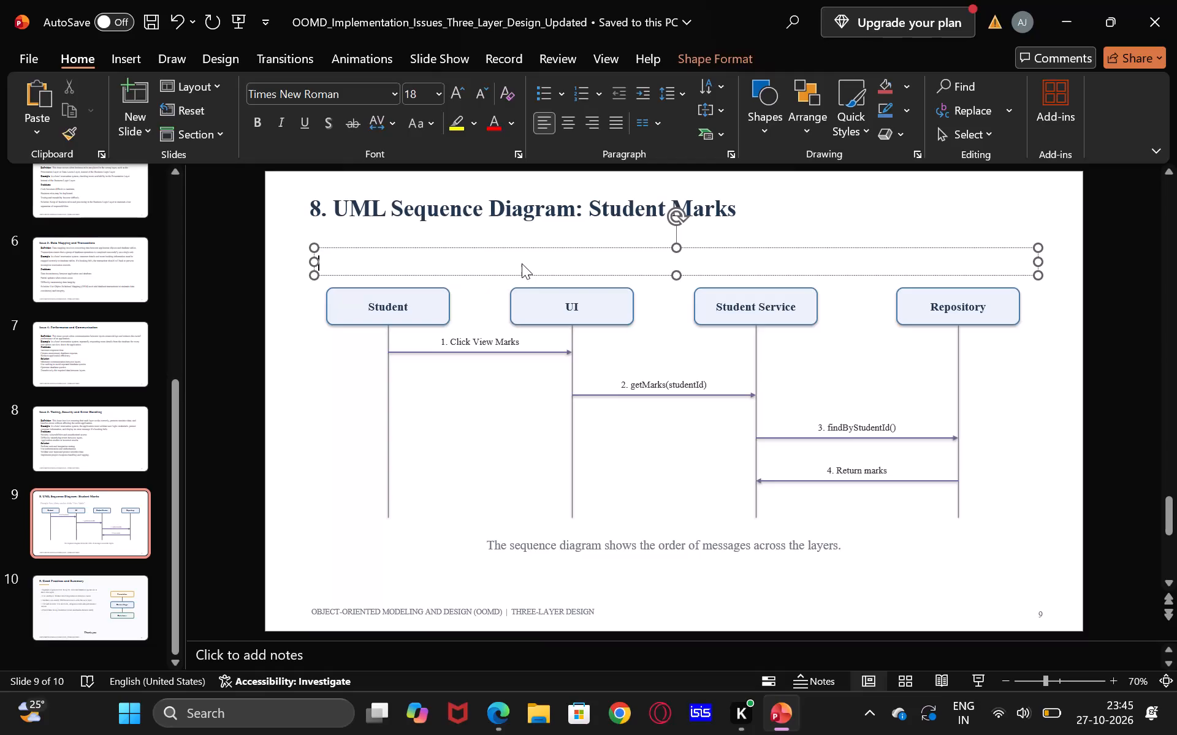
Delete the whole sequence diagram on slide 9: the Student, UI, Student Service and Repository boxes, lifelines, arrows and message labels.
left_click(364, 322)
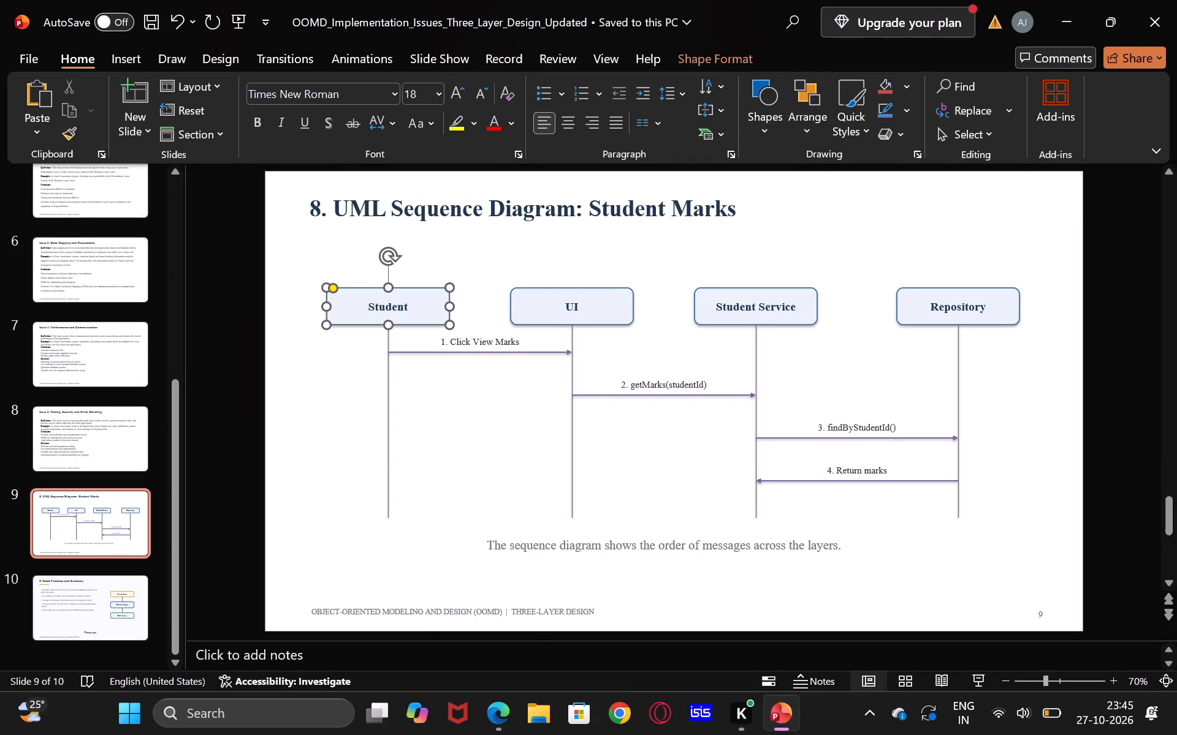
key("Delete")
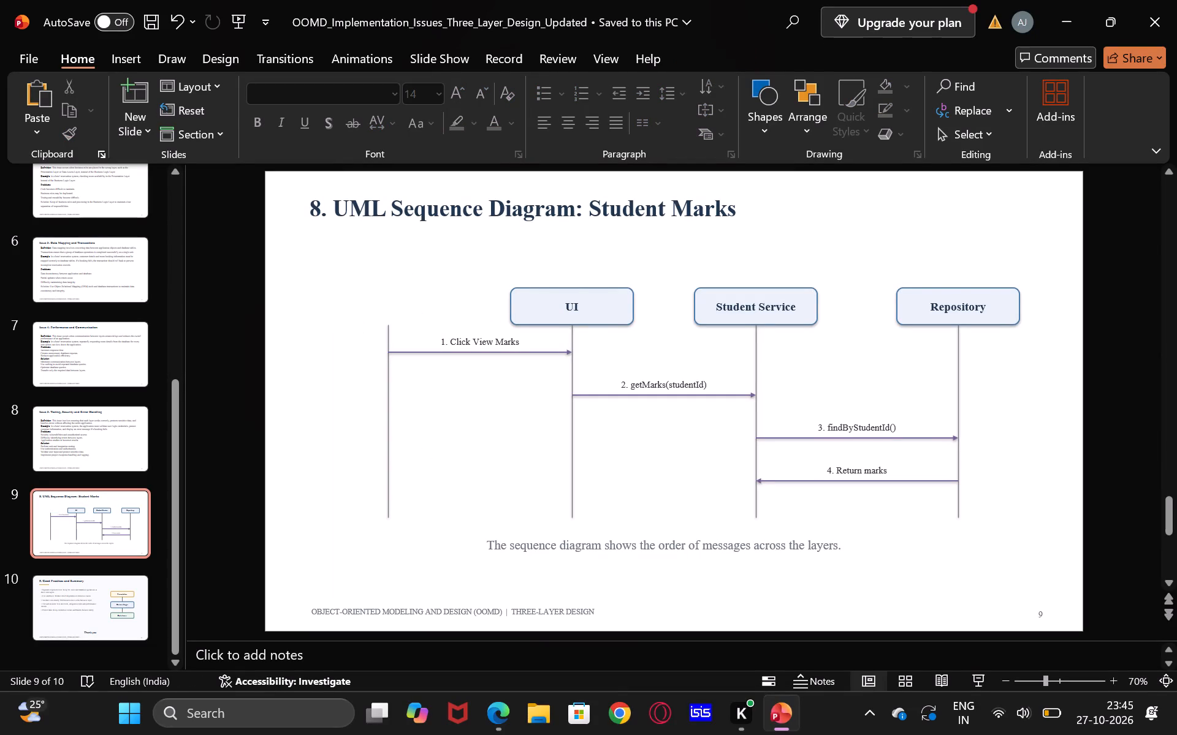
left_click(526, 311)
left_click_drag(346, 266, 352, 270)
left_click_drag(352, 270, 989, 556)
scroll(715, 442, "right", 1)
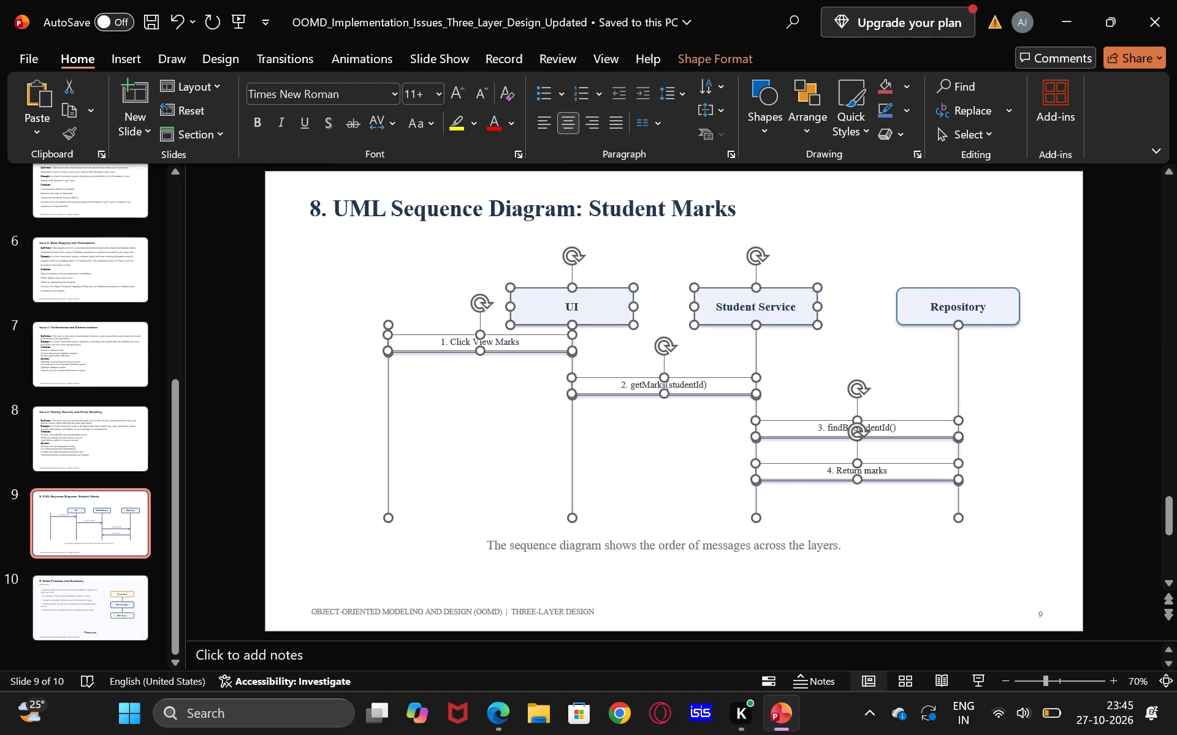
key("Delete")
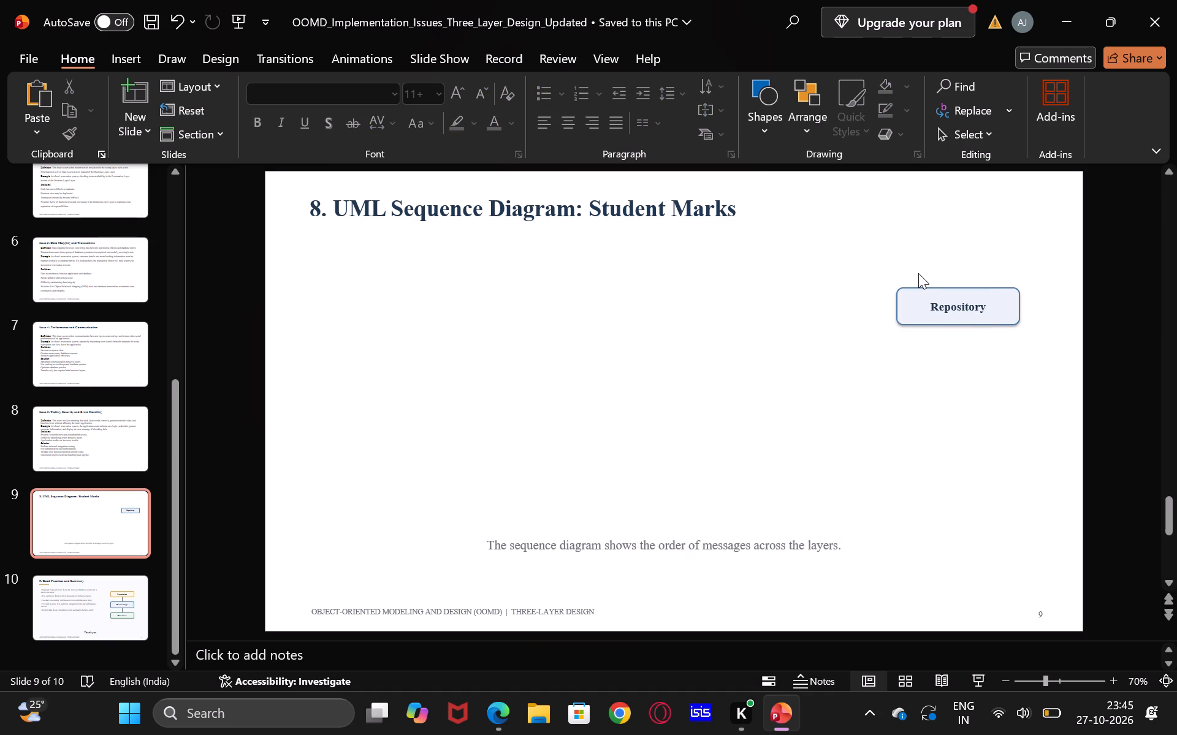
left_click(907, 290)
key("Delete")
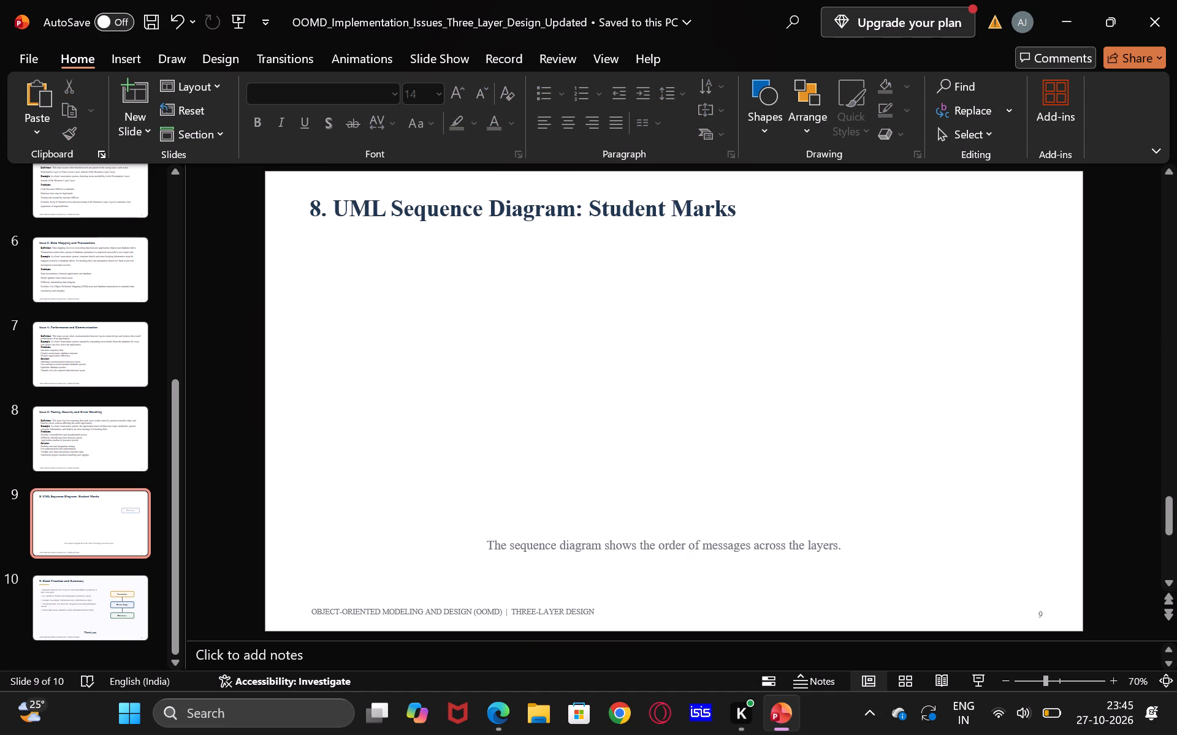
Delete the caption text about the order of messages across the layers from slide 9.
left_click_drag(487, 543, 708, 514)
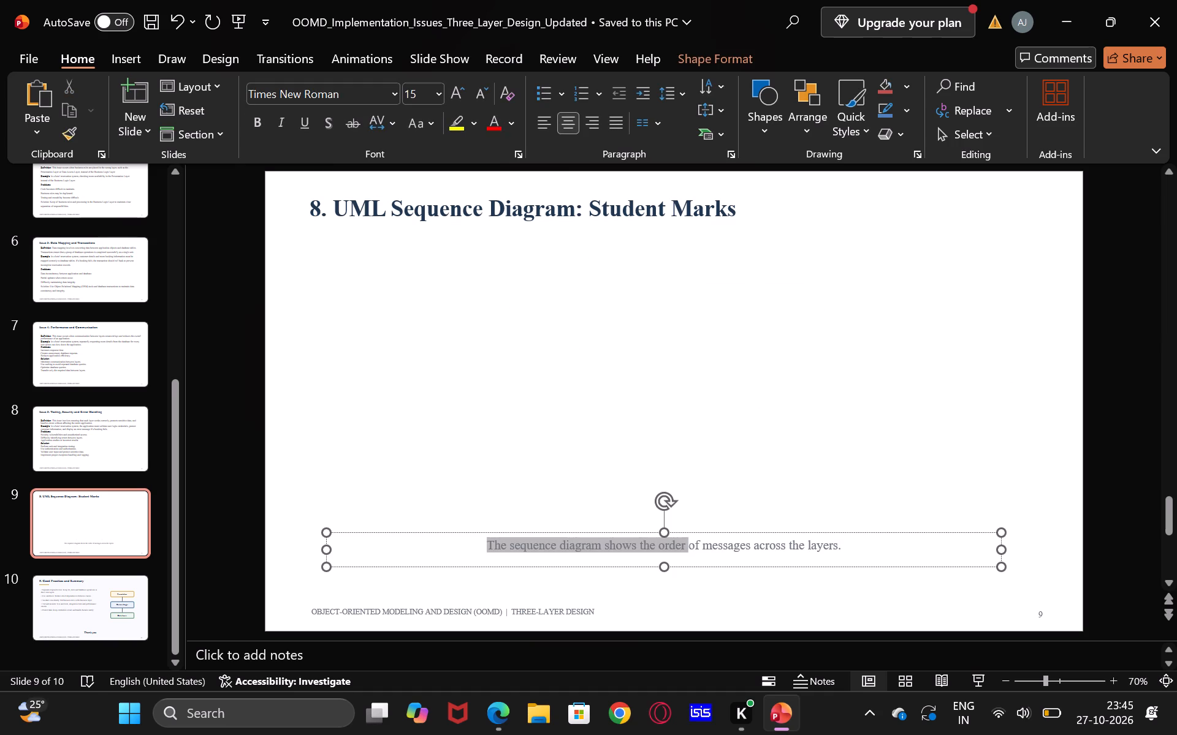
left_click_drag(708, 514, 901, 539)
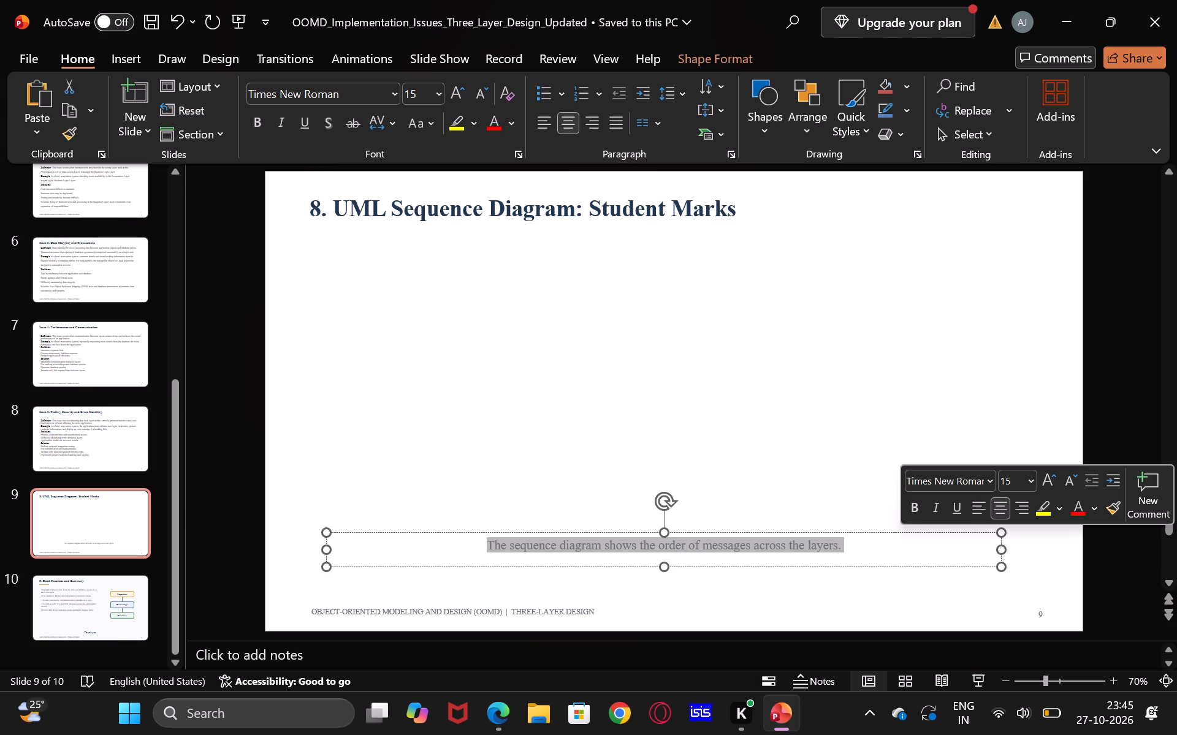
key("Delete")
scroll(901, 539, "left", 1)
left_click(638, 468)
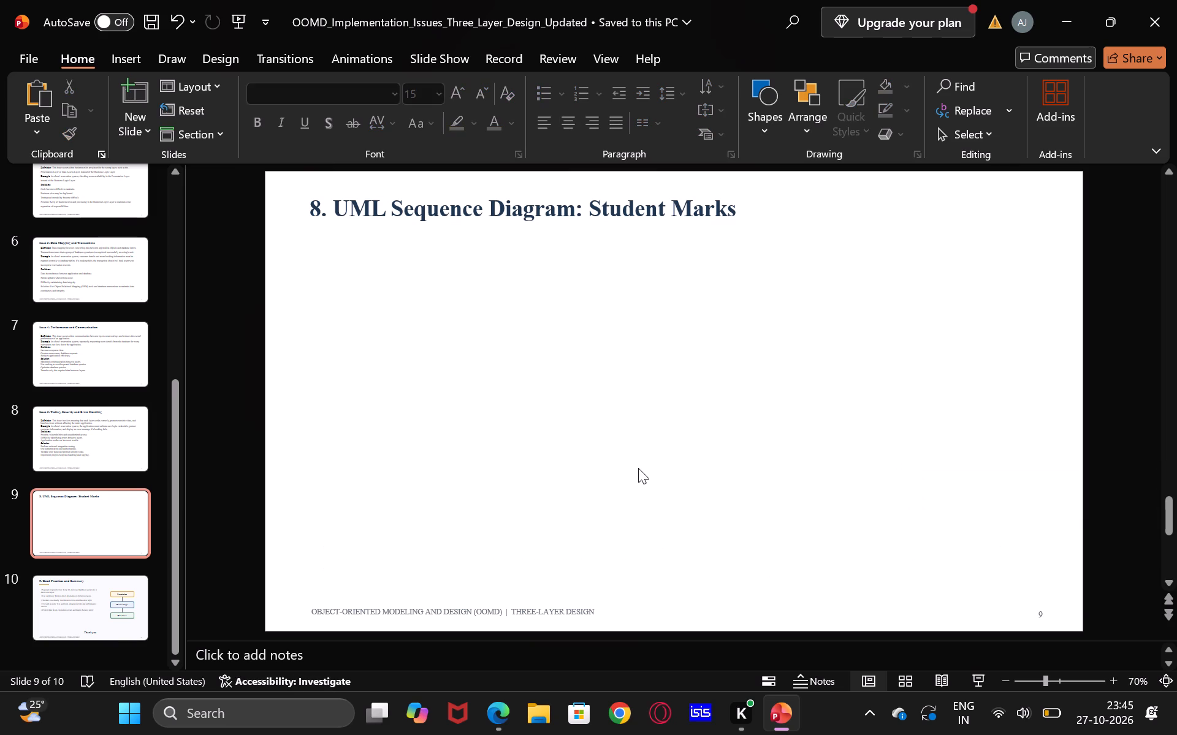
Remove the number "8." and its space from the slide 9 title, leaving "UML Sequence Diagram: Student Marks".
left_click(73, 606)
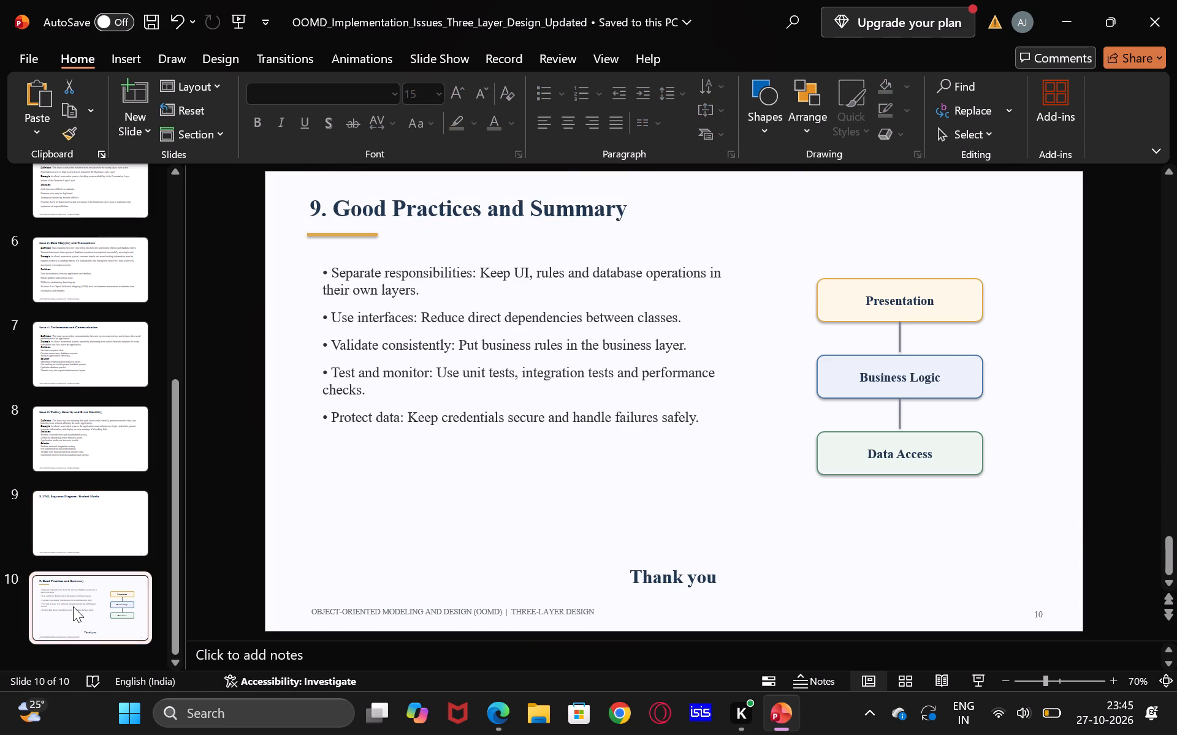
left_click(82, 560)
left_click(93, 527)
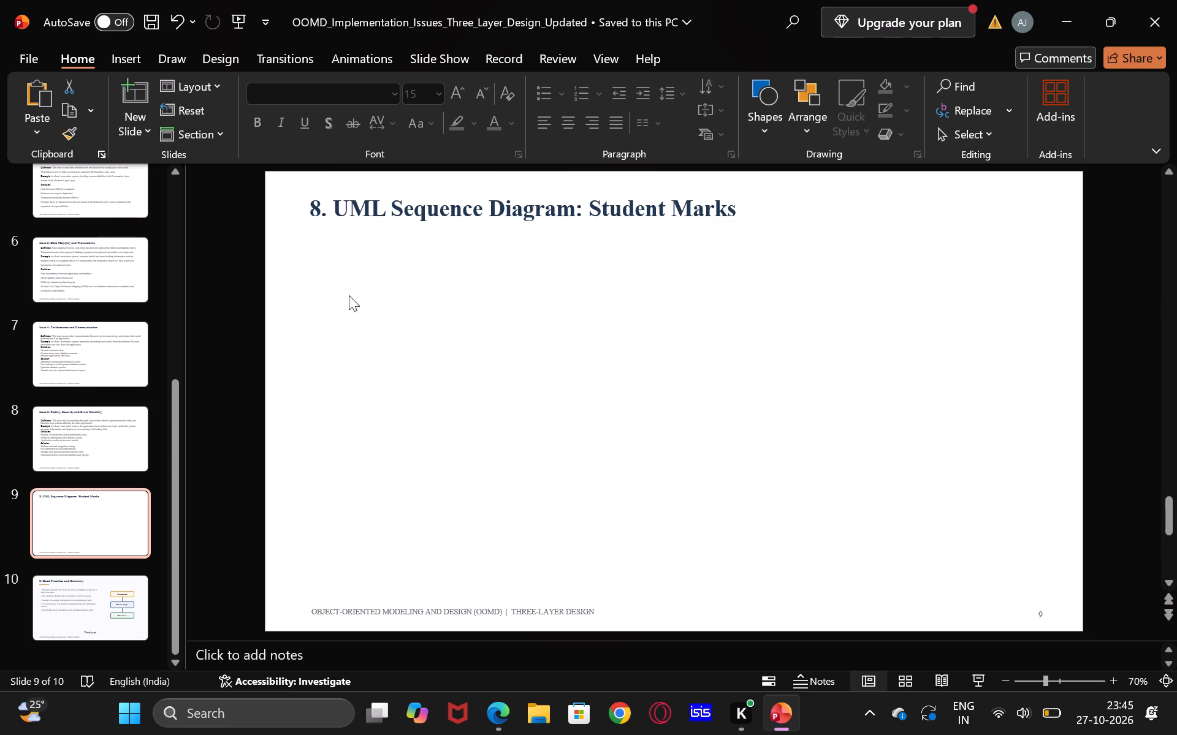
left_click(332, 209)
key("BackSpace")
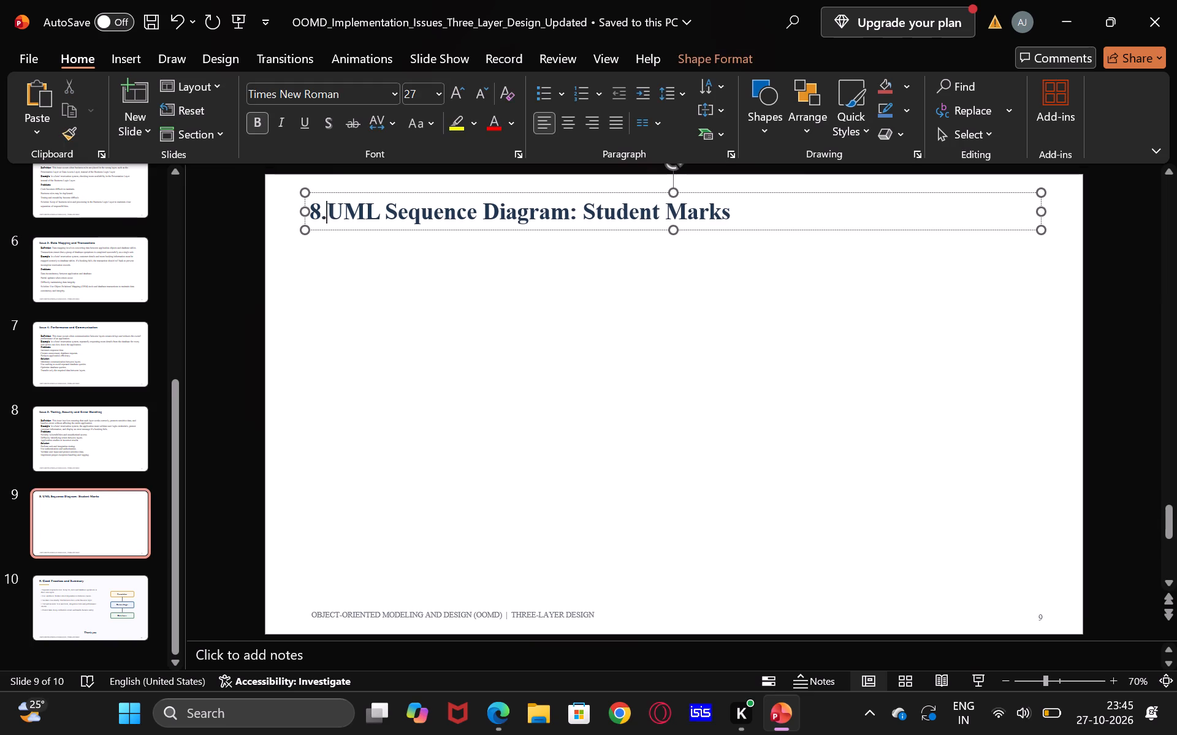
key("BackSpace")
key("BackSpace")
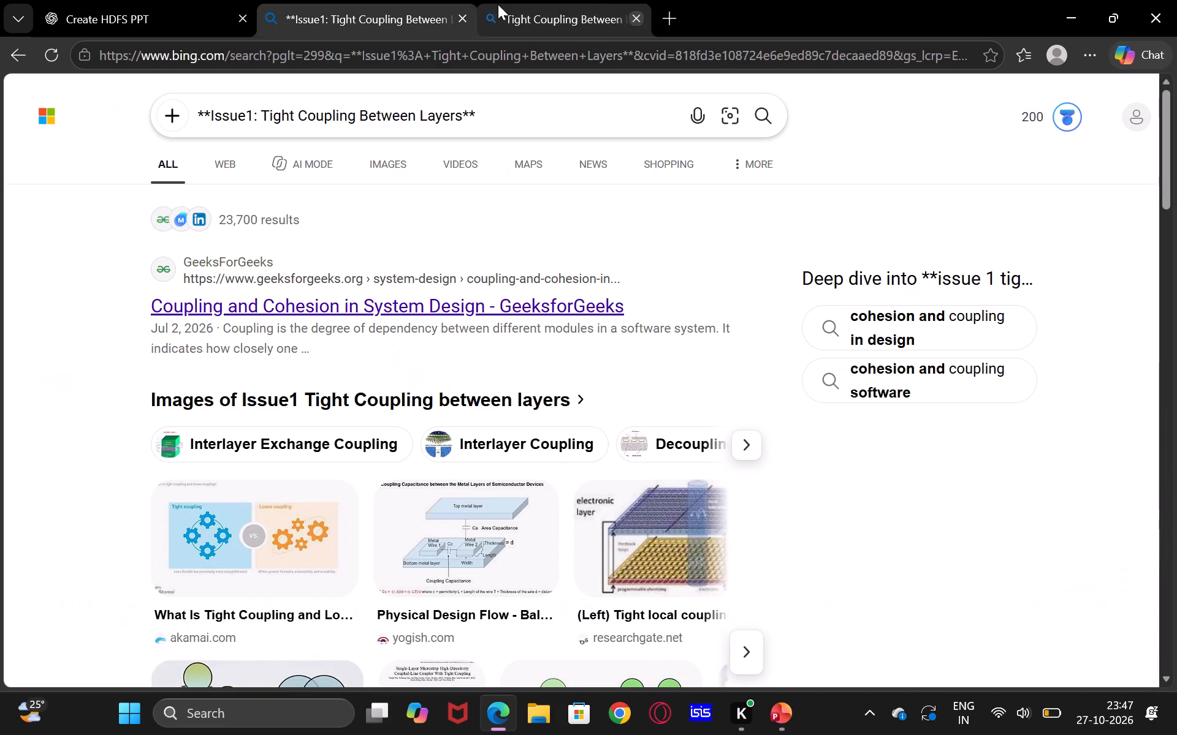
left_click(468, 21)
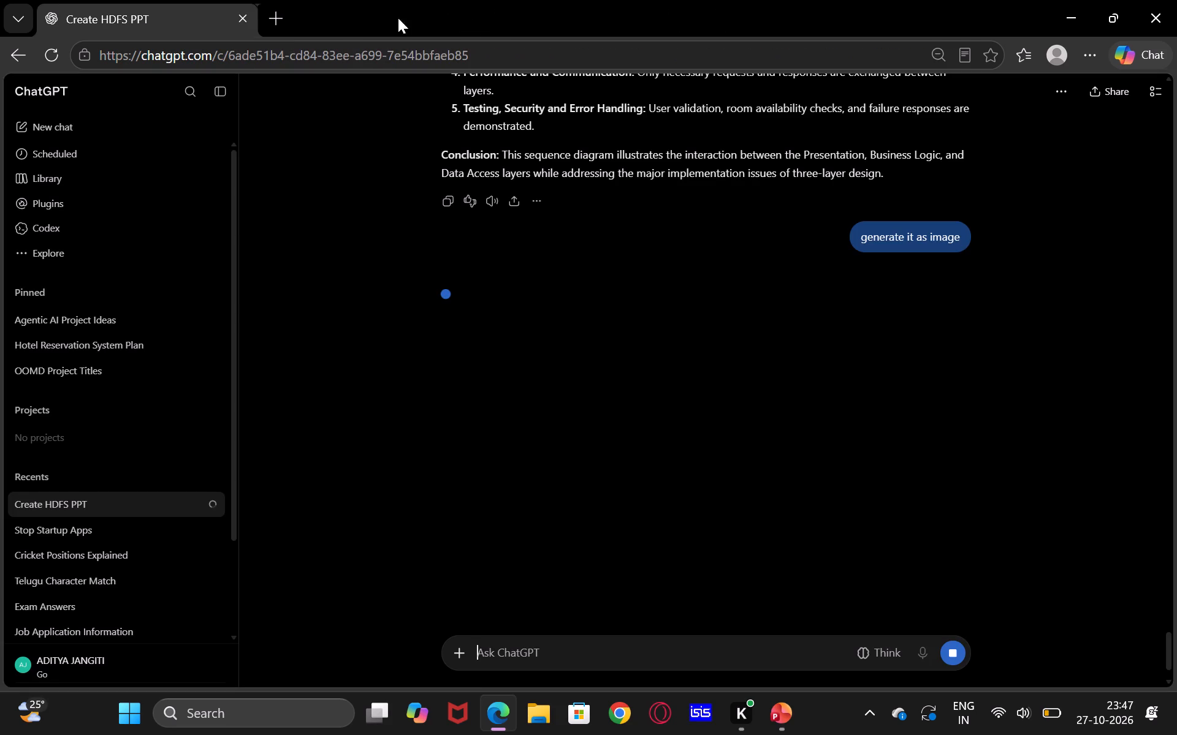
Search the web in a new tab for "hotel resevation system sequence daigram" and show the image results.
left_click(278, 19)
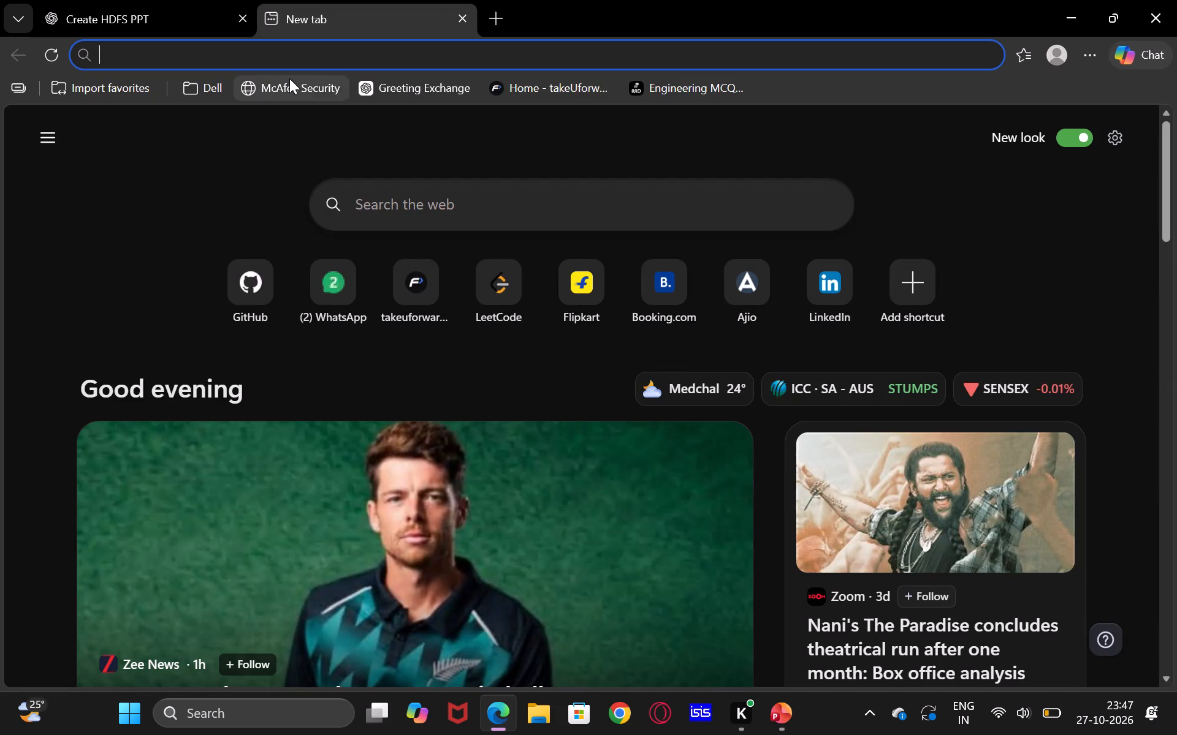
type("hotel reseb")
key("BackSpace")
type("vation system")
key("space")
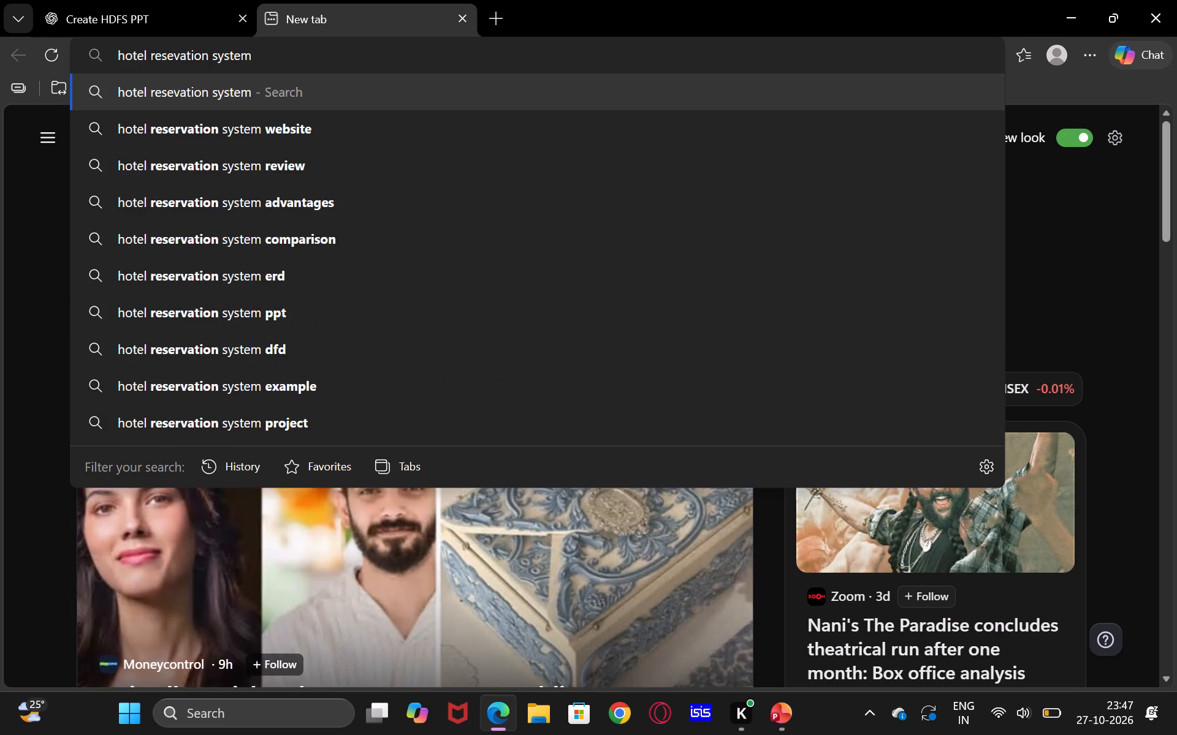
type("sequence")
key("space")
type("daigram")
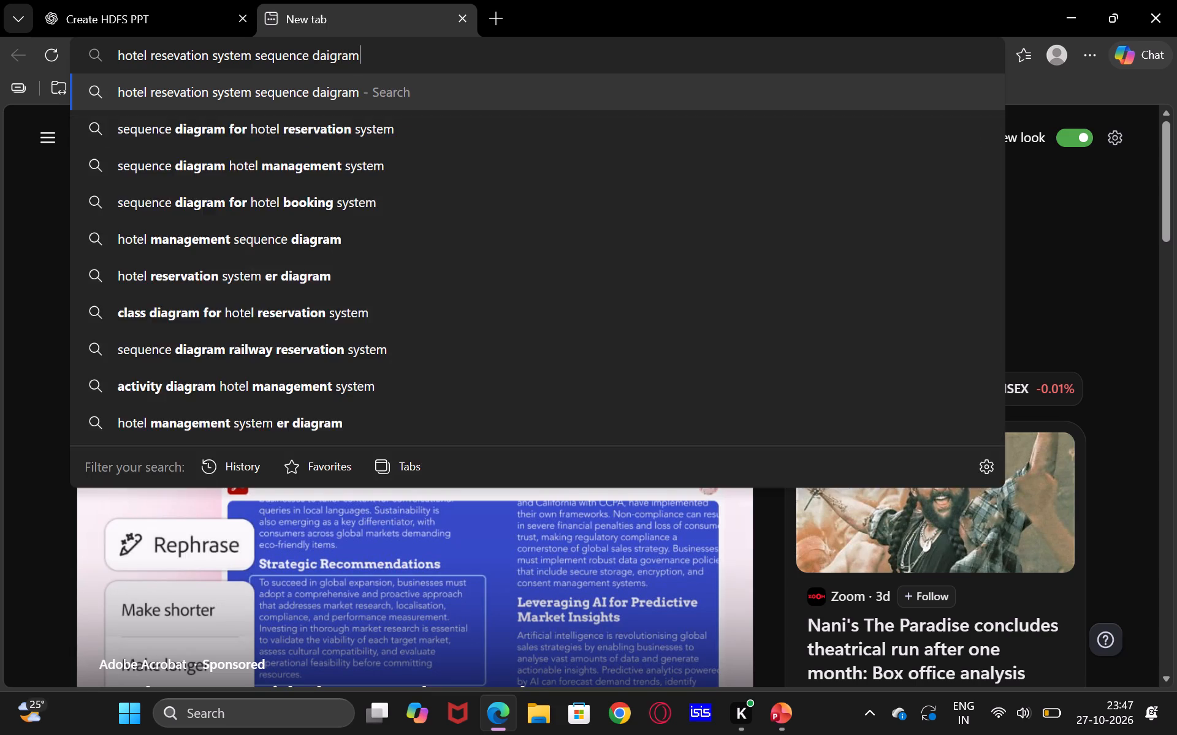
key("Return")
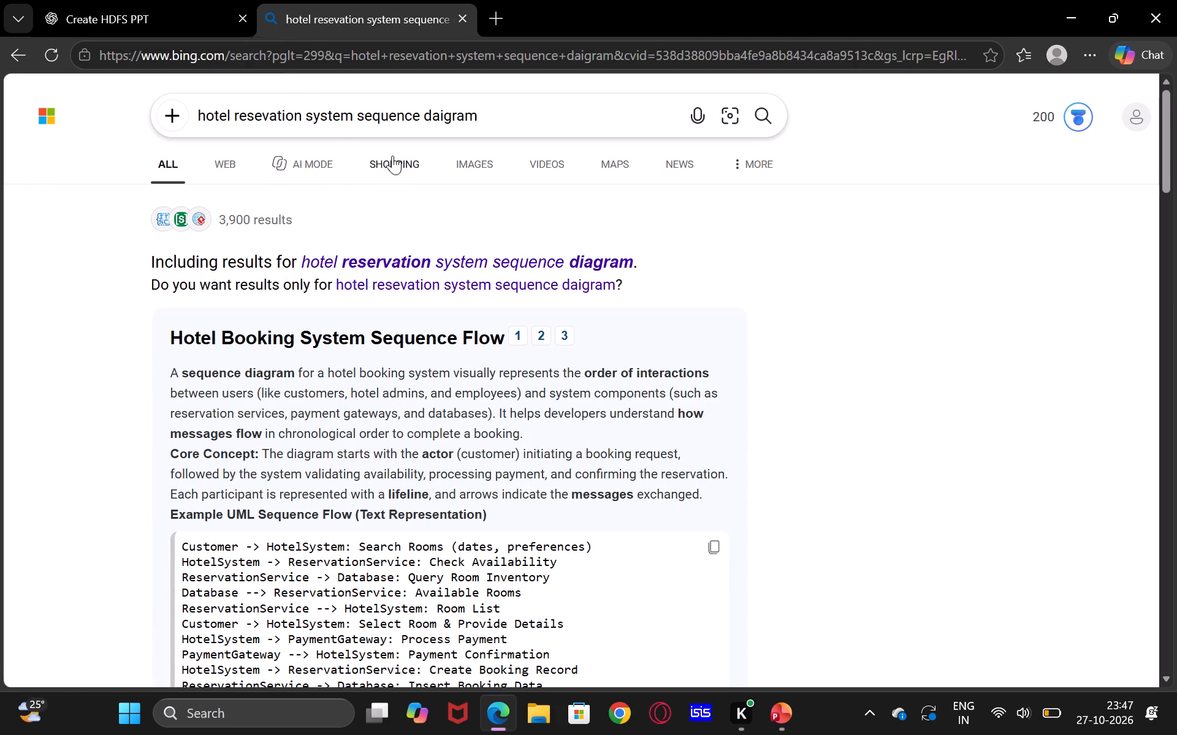
left_click(485, 167)
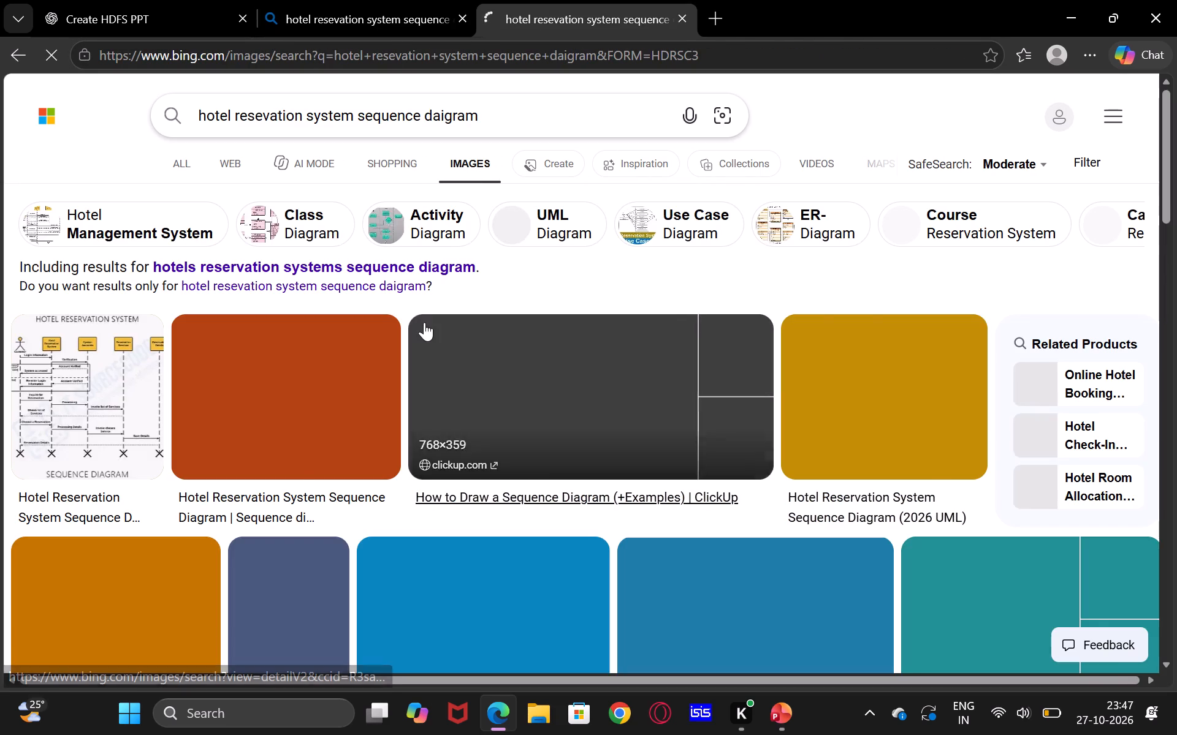
scroll(424, 322, "down", 1)
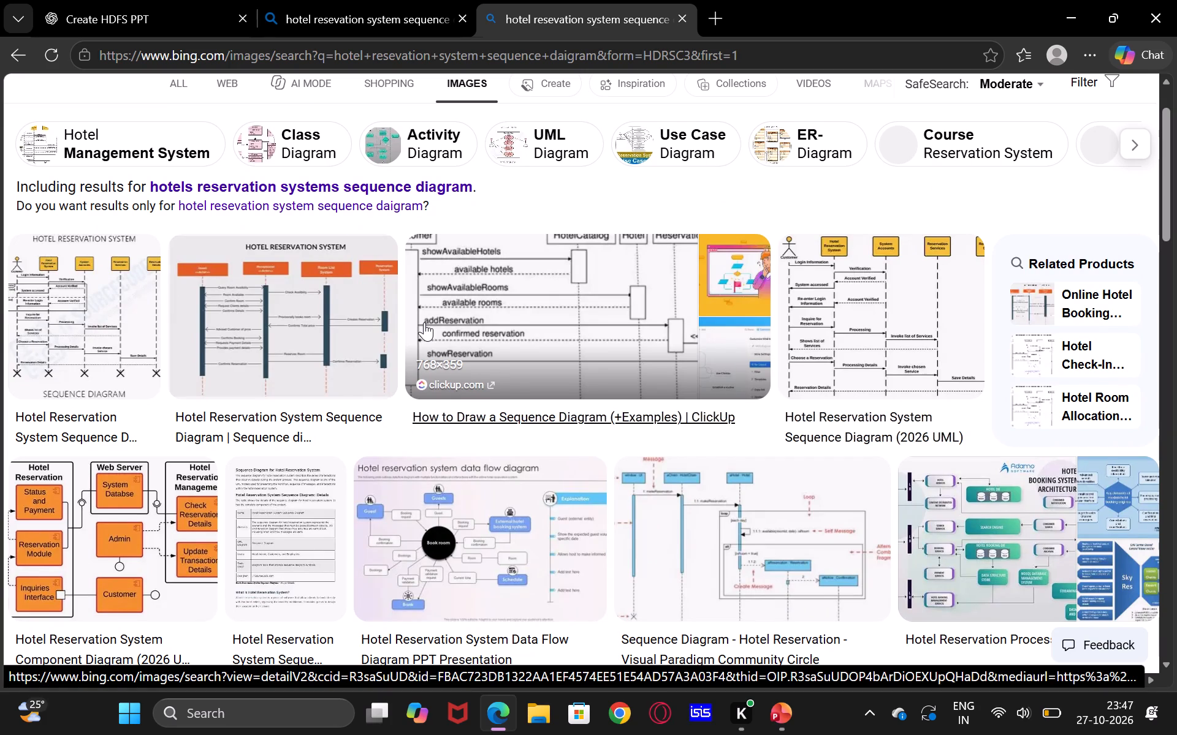
scroll(424, 322, "down", 1)
left_click(823, 292)
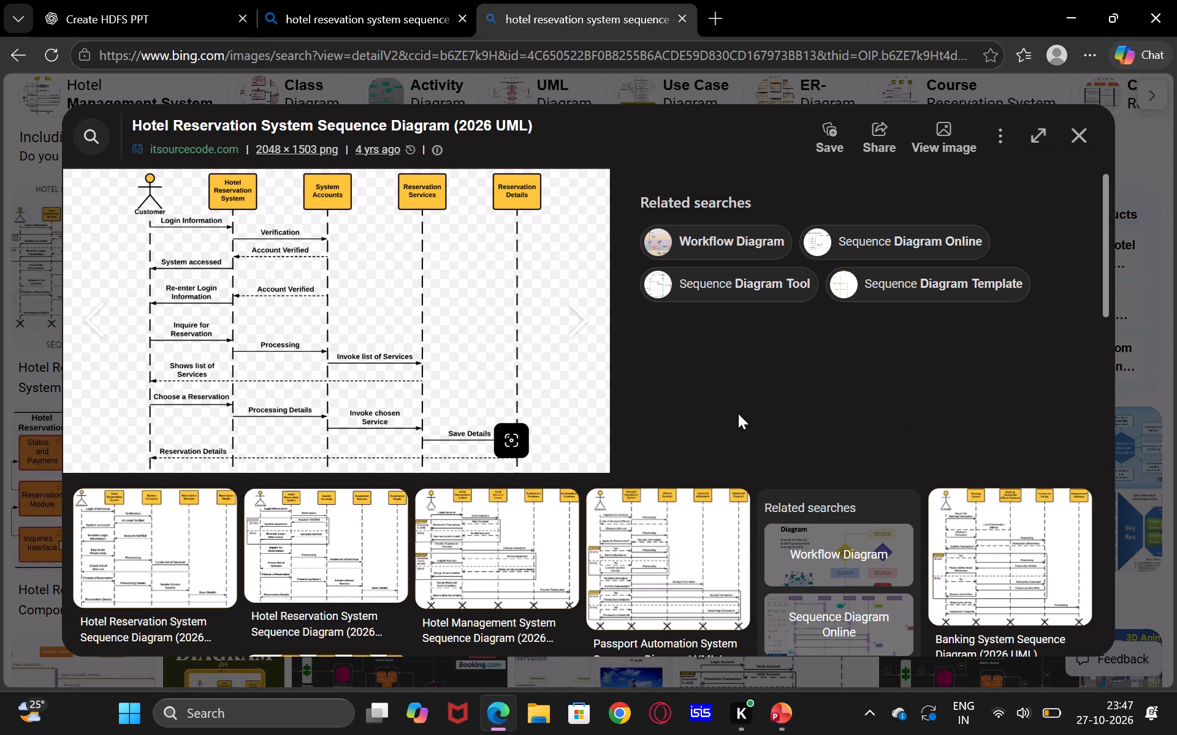
left_click(126, 539)
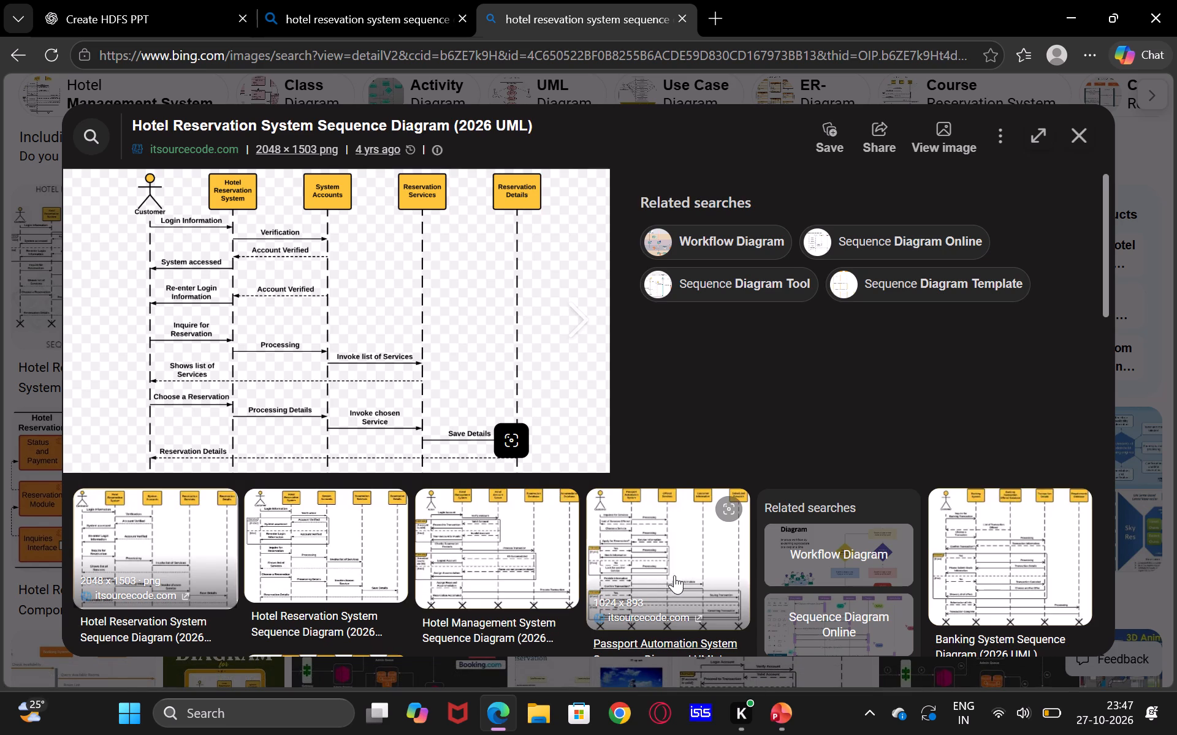
left_click(668, 546)
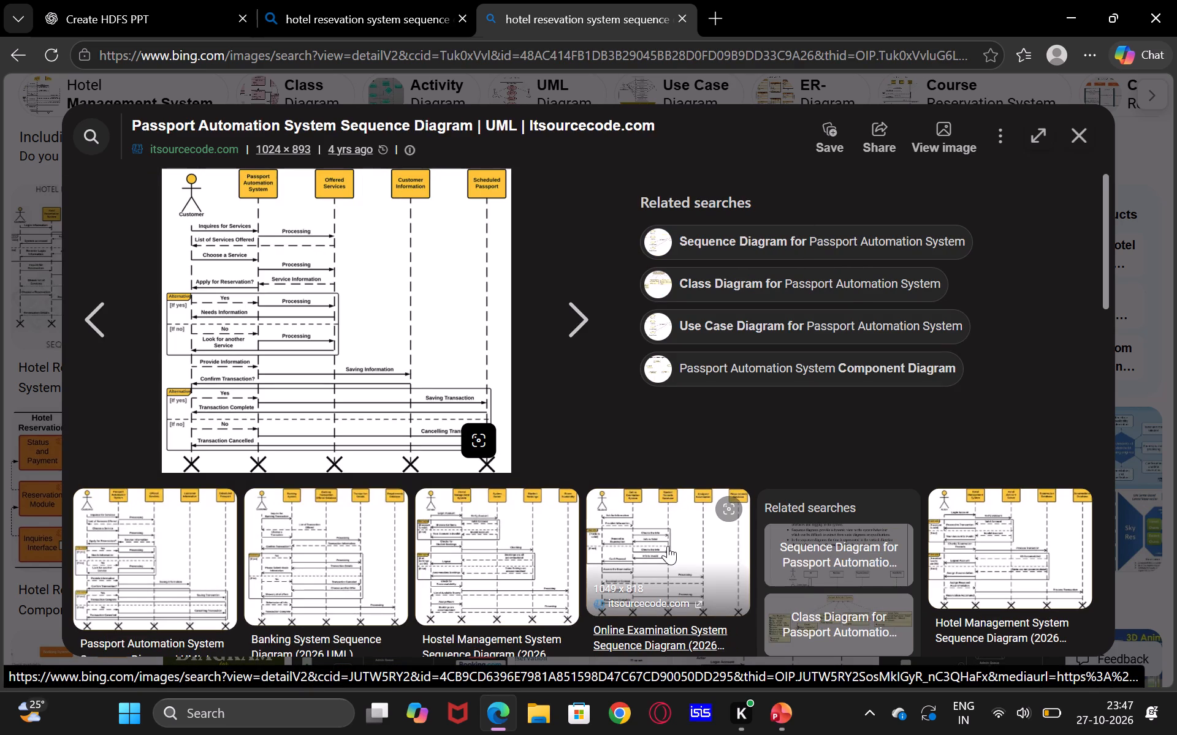
left_click(476, 558)
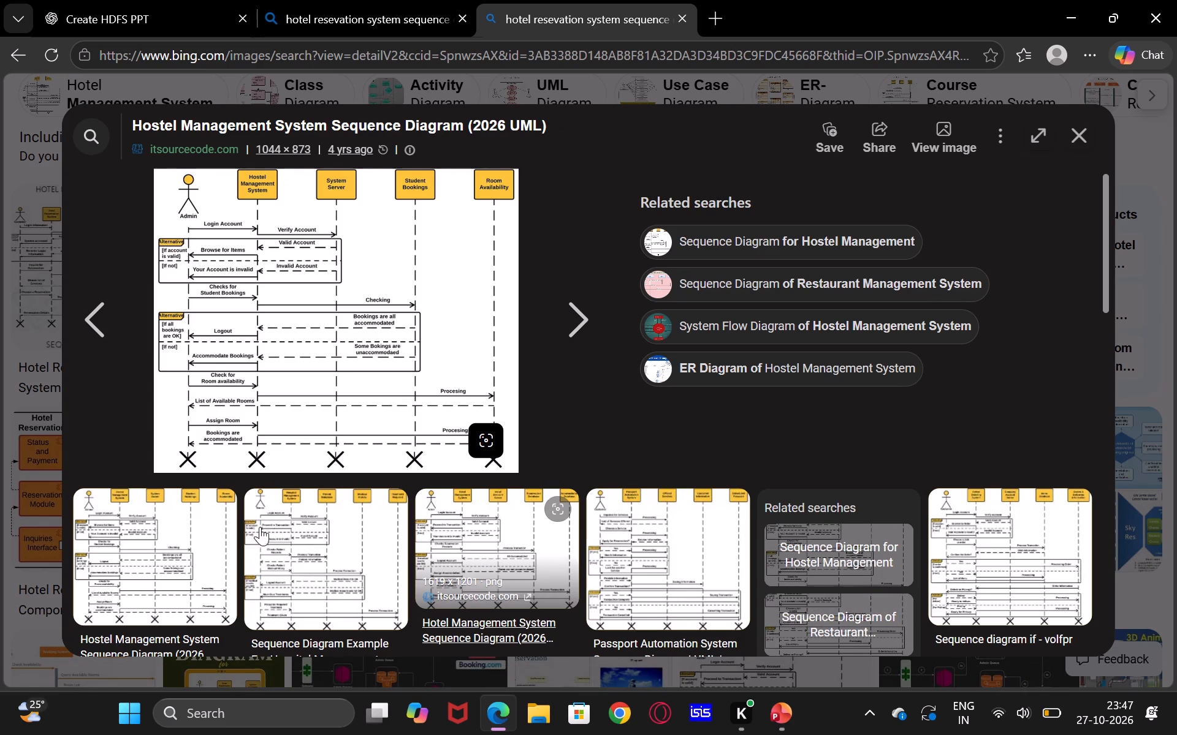
left_click(221, 527)
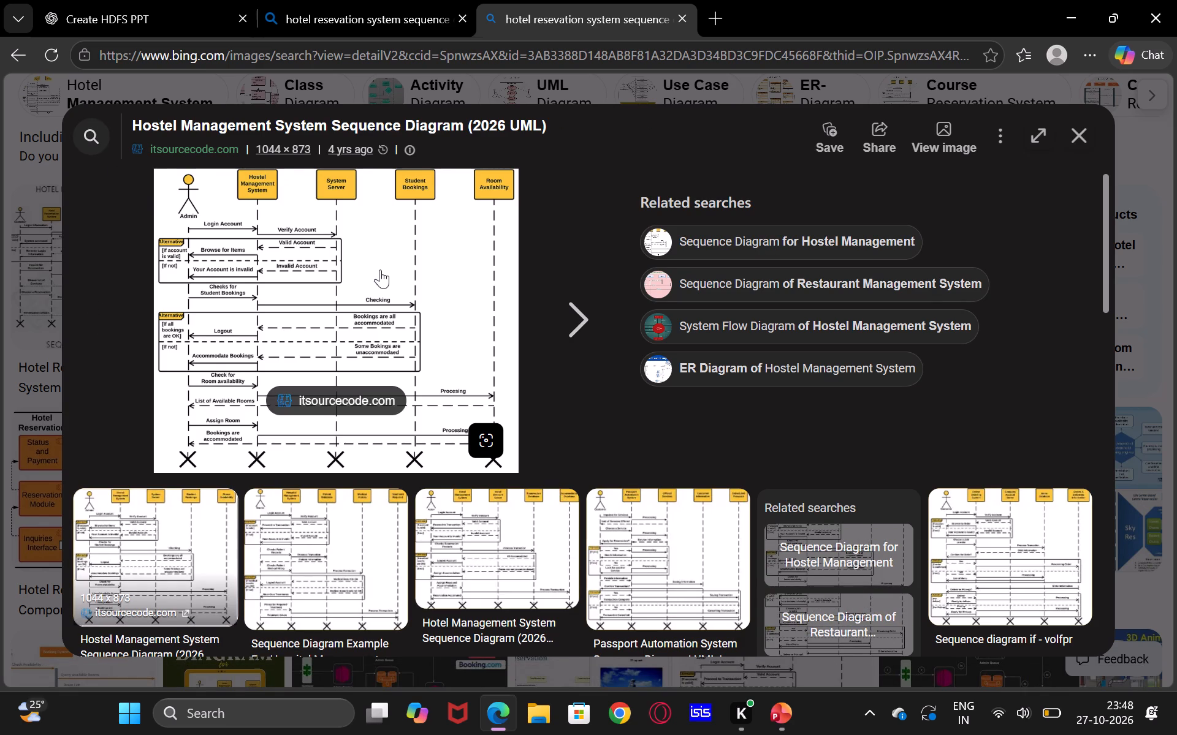
left_click(1081, 134)
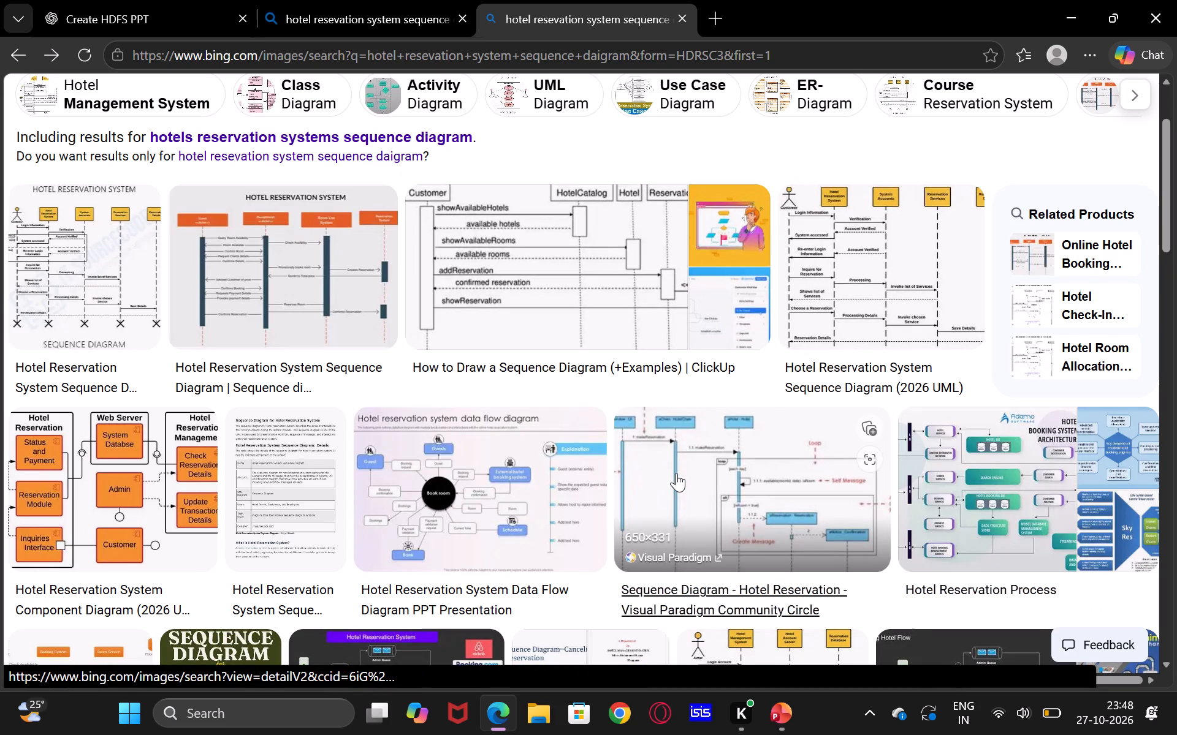
scroll(676, 473, "down", 3)
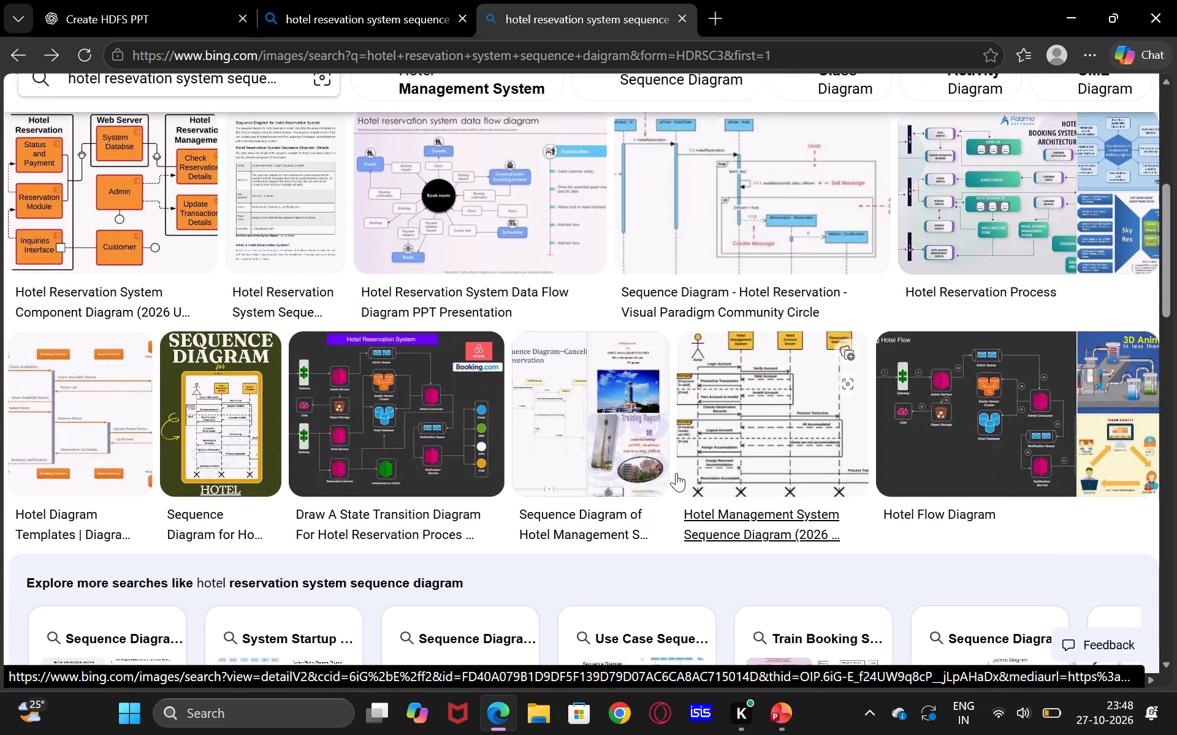
scroll(676, 473, "up", 4)
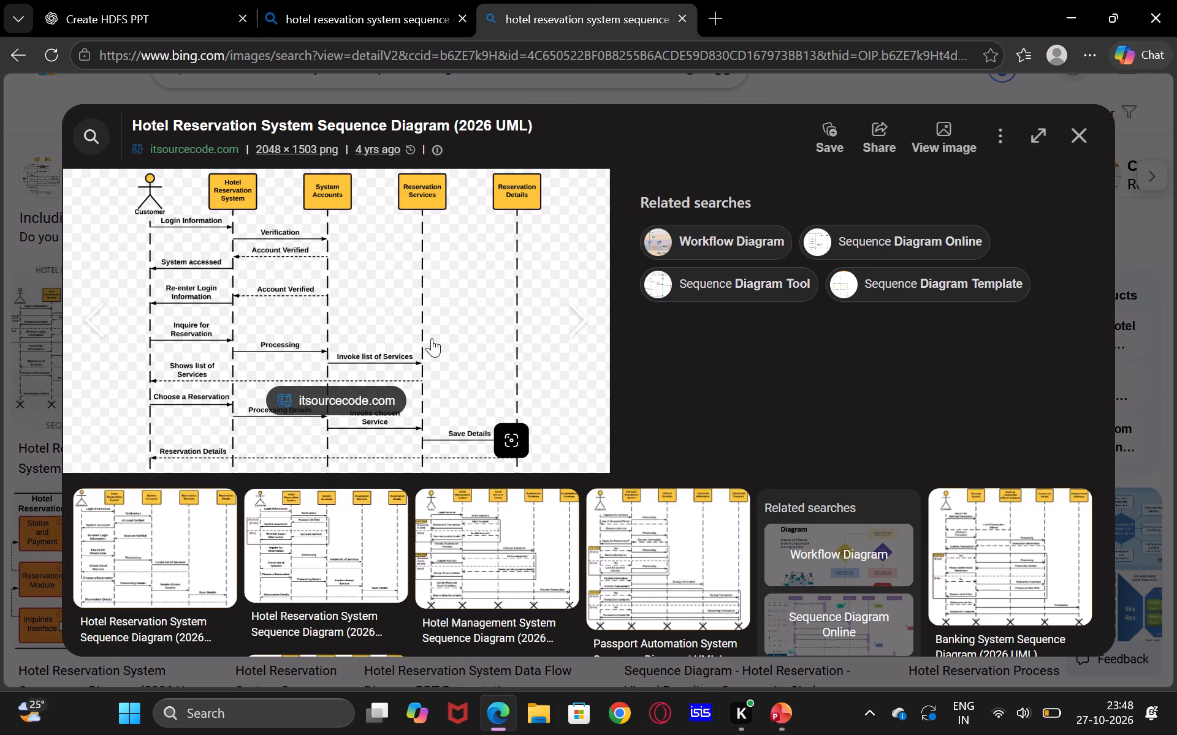
scroll(432, 338, "down", 1)
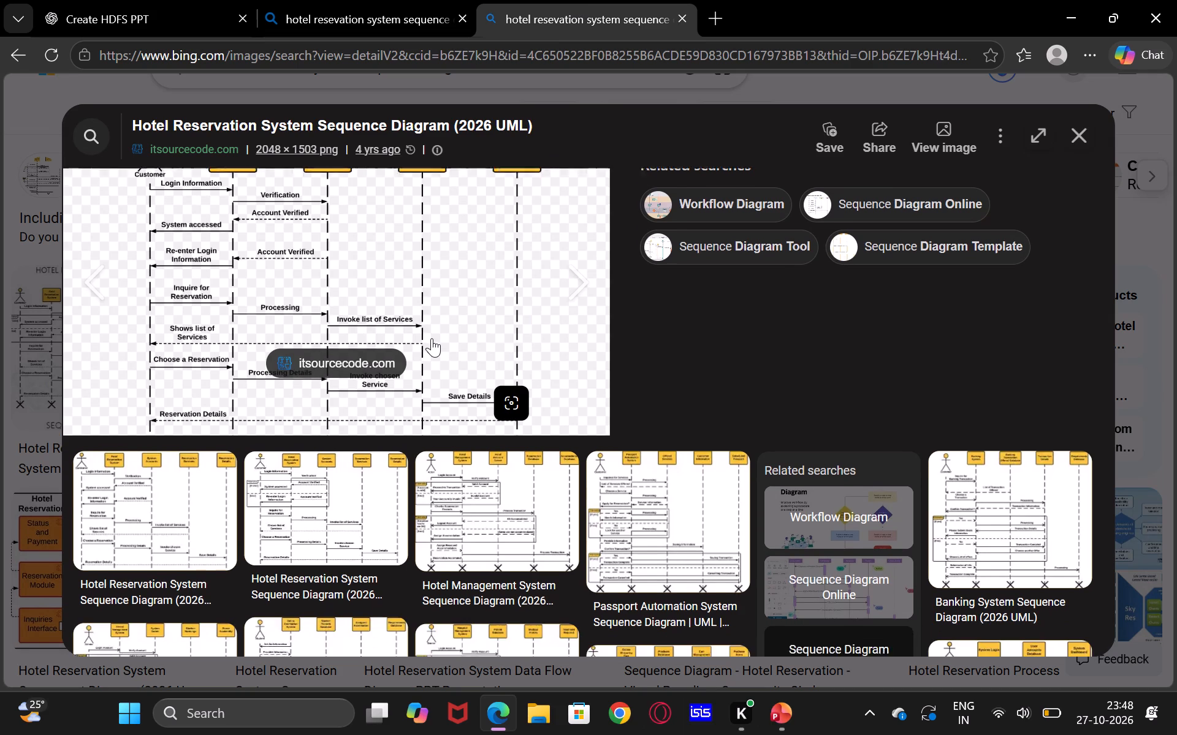
scroll(432, 338, "down", 5)
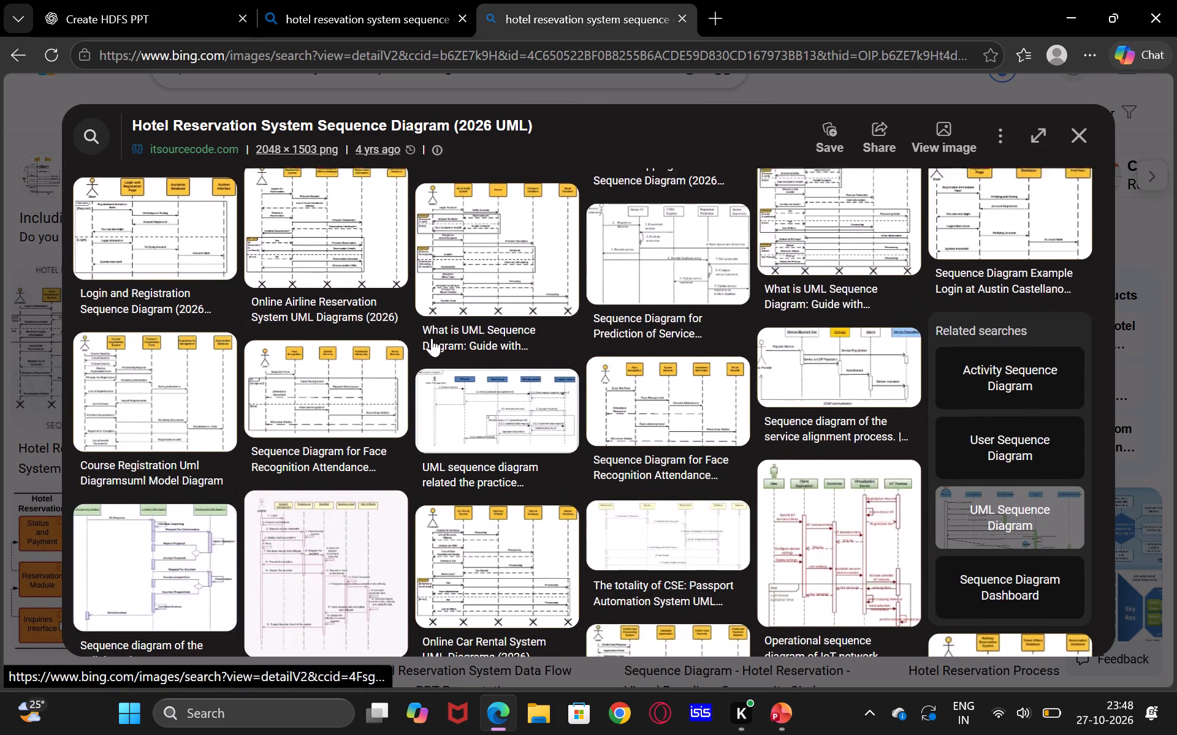
scroll(432, 338, "down", 3)
left_click(296, 354)
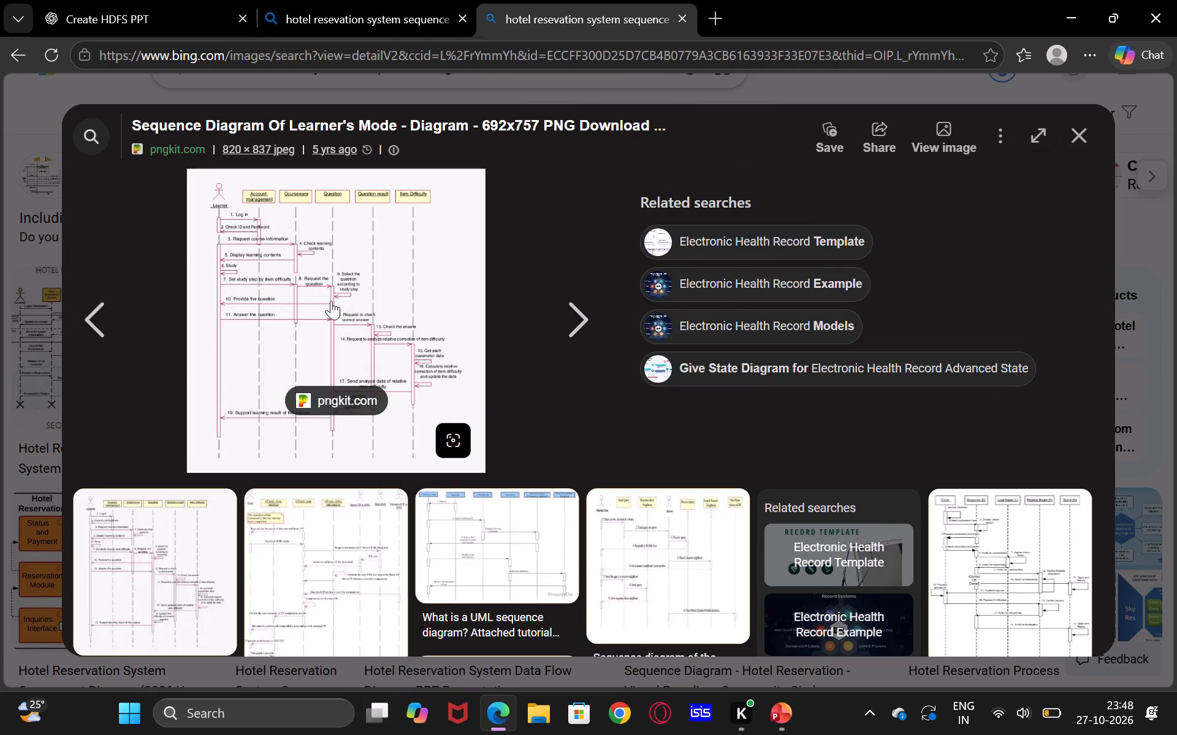
left_click(1095, 140)
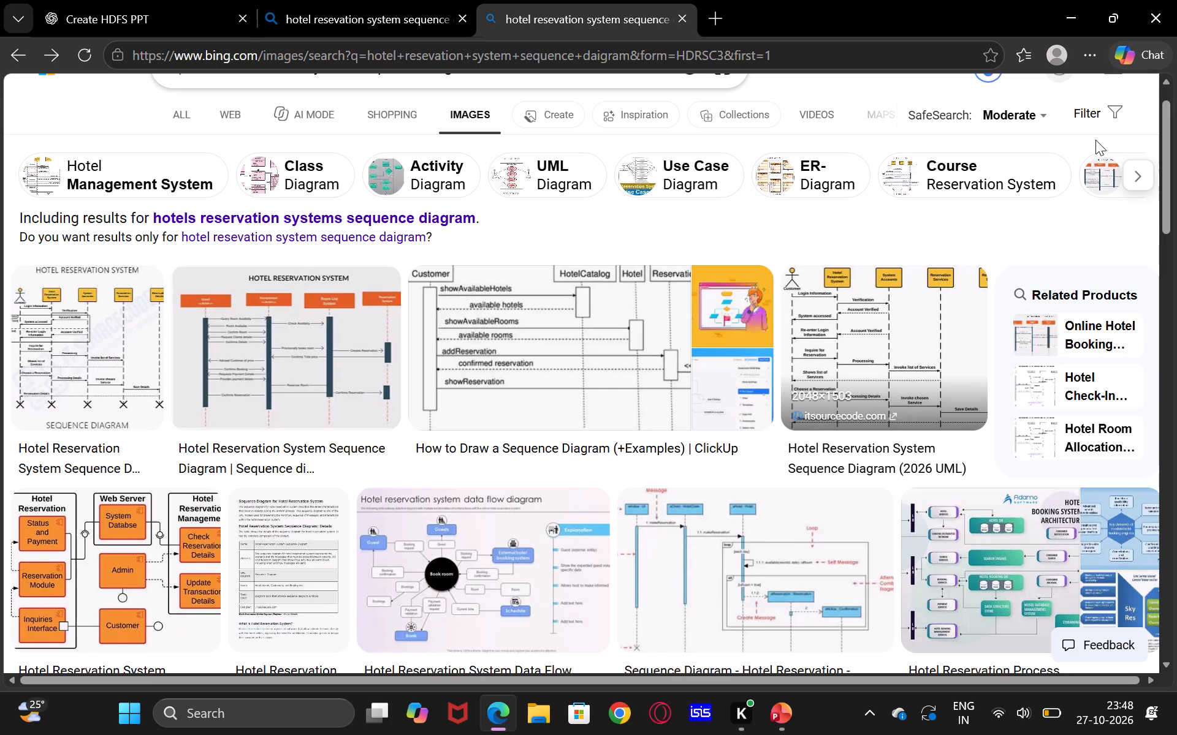
left_click(943, 350)
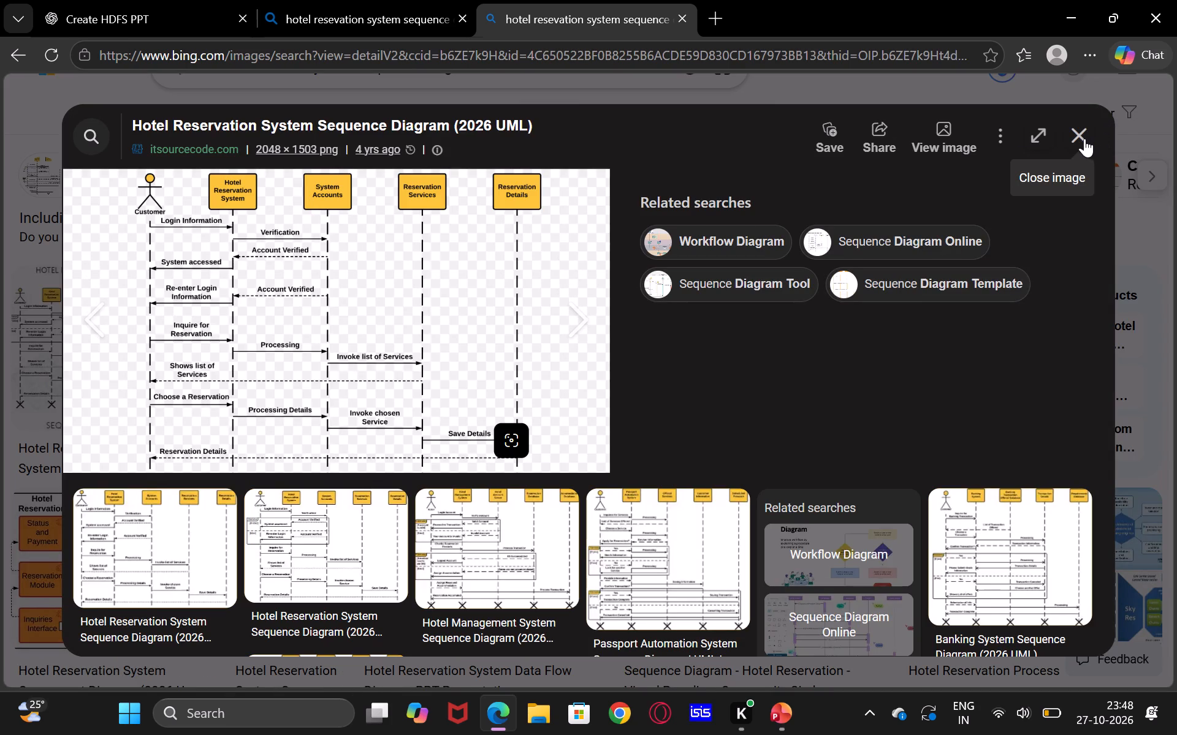
left_click(1082, 137)
Look through more image results and the suggested search "Sequence Diagram Railway Ticket Reservation System", and return to the hotel reservation results.
scroll(742, 428, "down", 4)
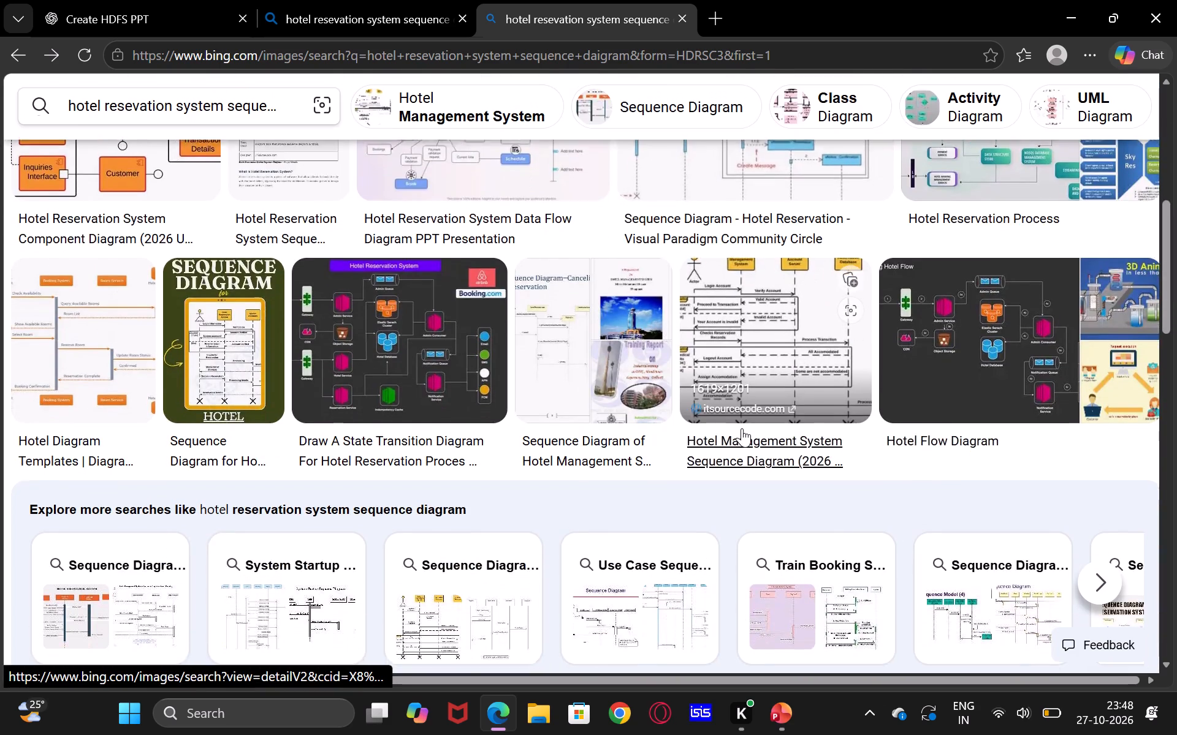
scroll(742, 428, "down", 4)
scroll(558, 361, "up", 1)
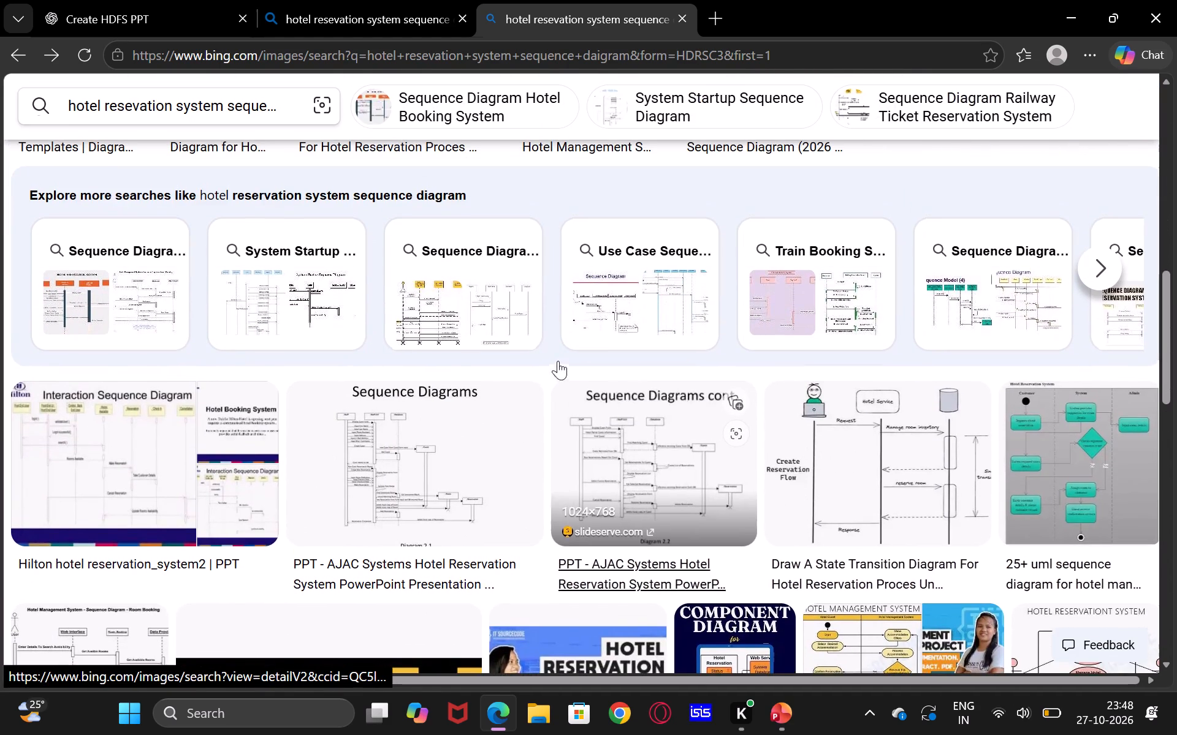
left_click(442, 302)
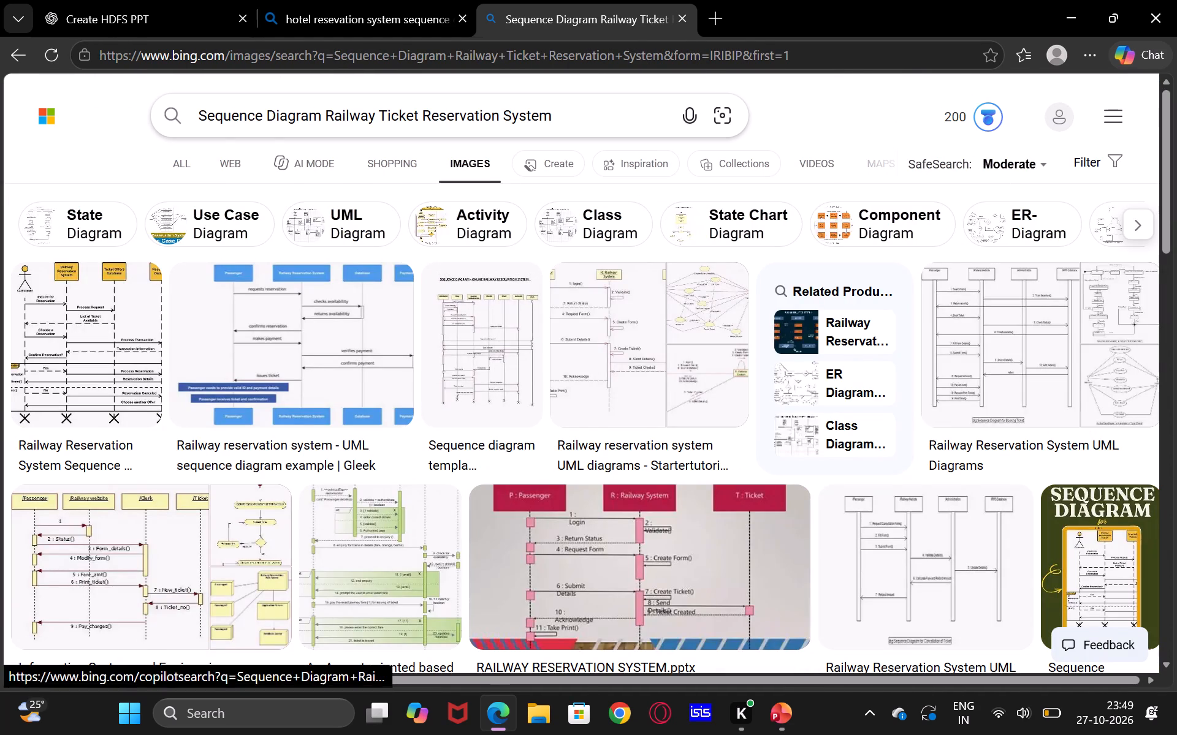
left_click(10, 54)
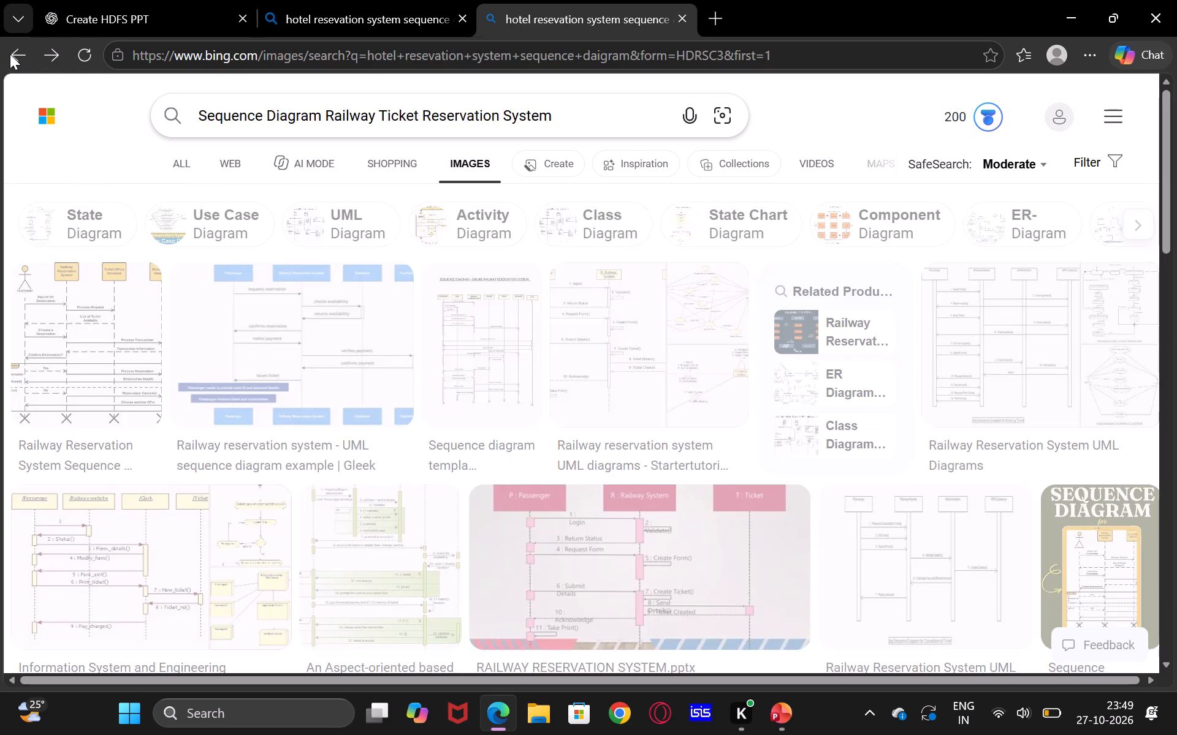
Examine the further hotel reservation image results, previewing the level 2 data flow diagram and the Pinterest sequence diagram with a Guest lifeline.
scroll(490, 363, "down", 8)
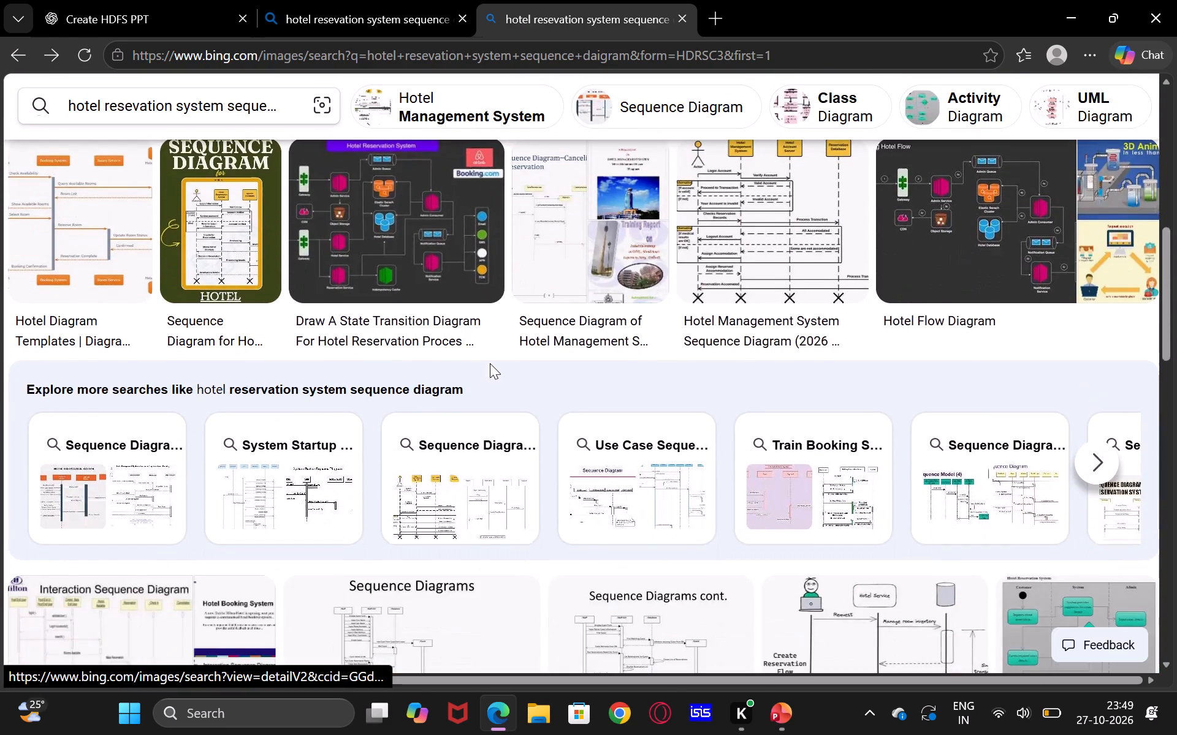
scroll(490, 363, "down", 3)
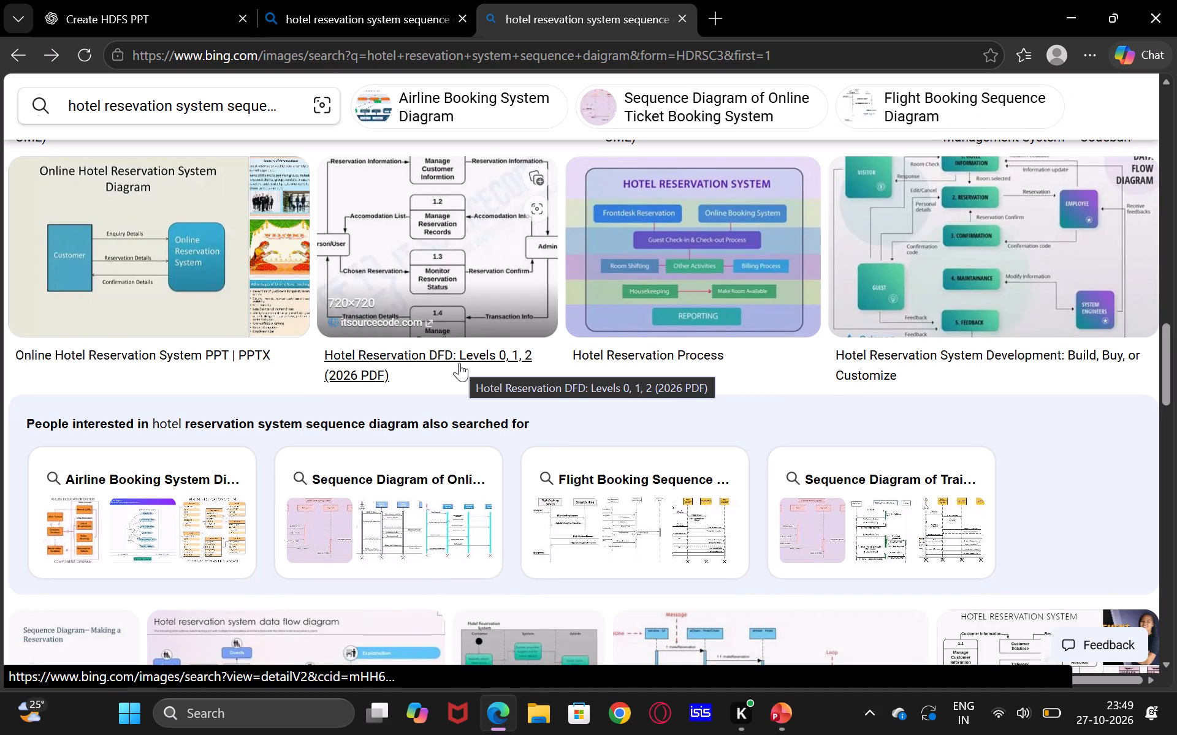
scroll(459, 363, "down", 3)
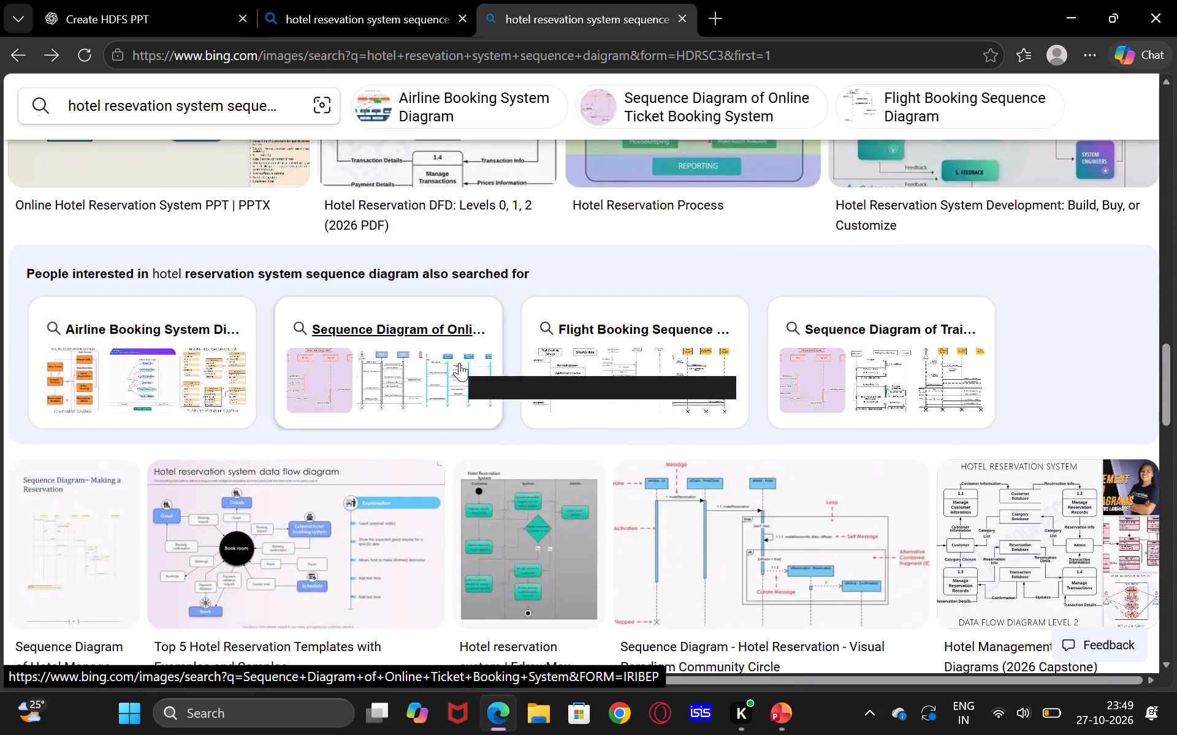
scroll(459, 363, "down", 2)
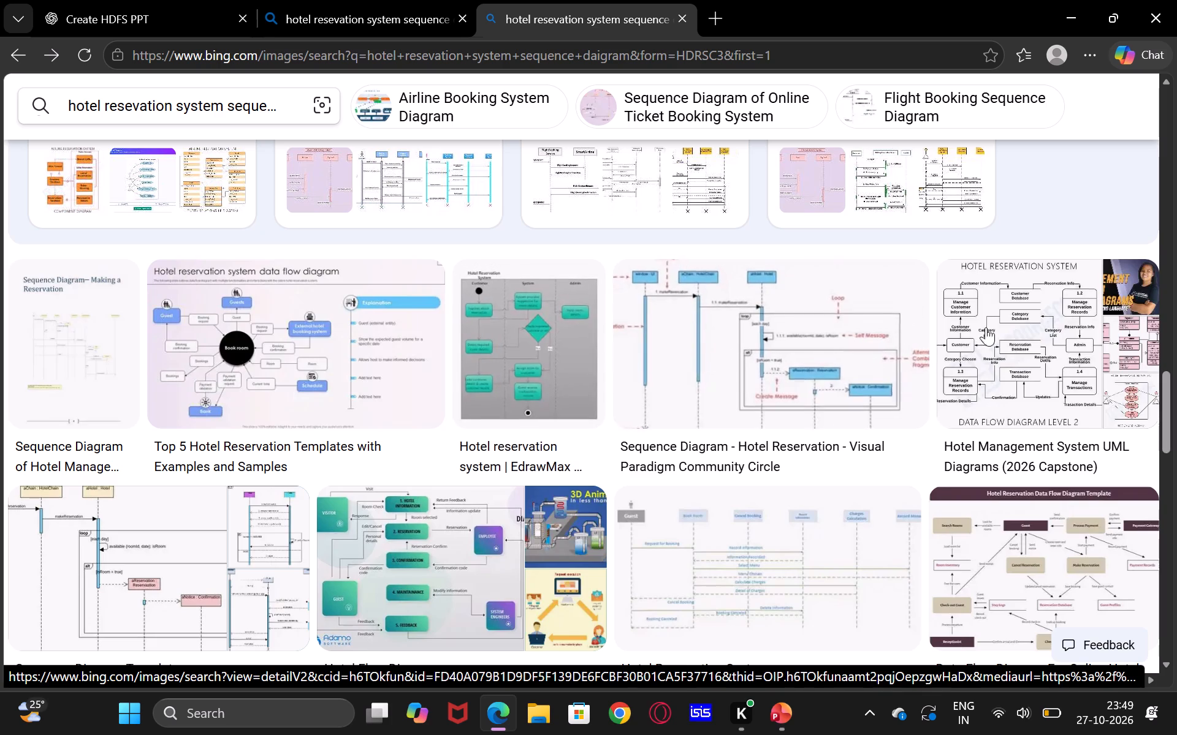
left_click(1027, 314)
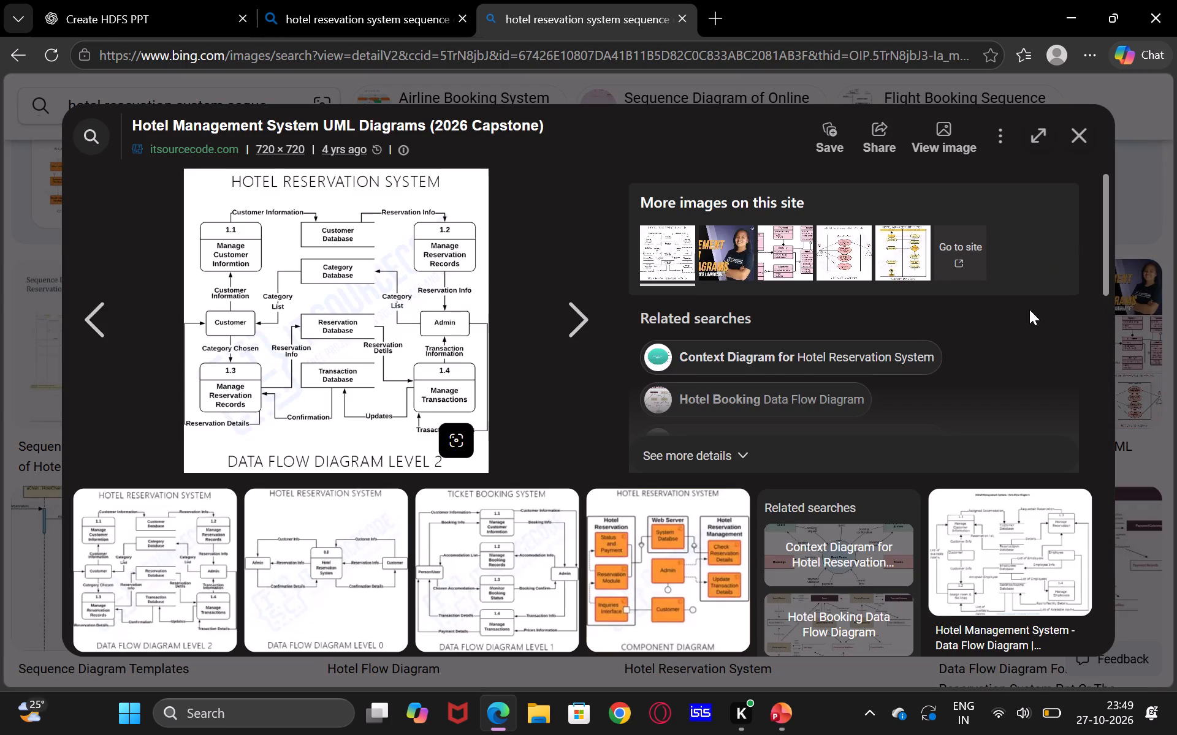
left_click(1081, 140)
scroll(858, 532, "down", 1)
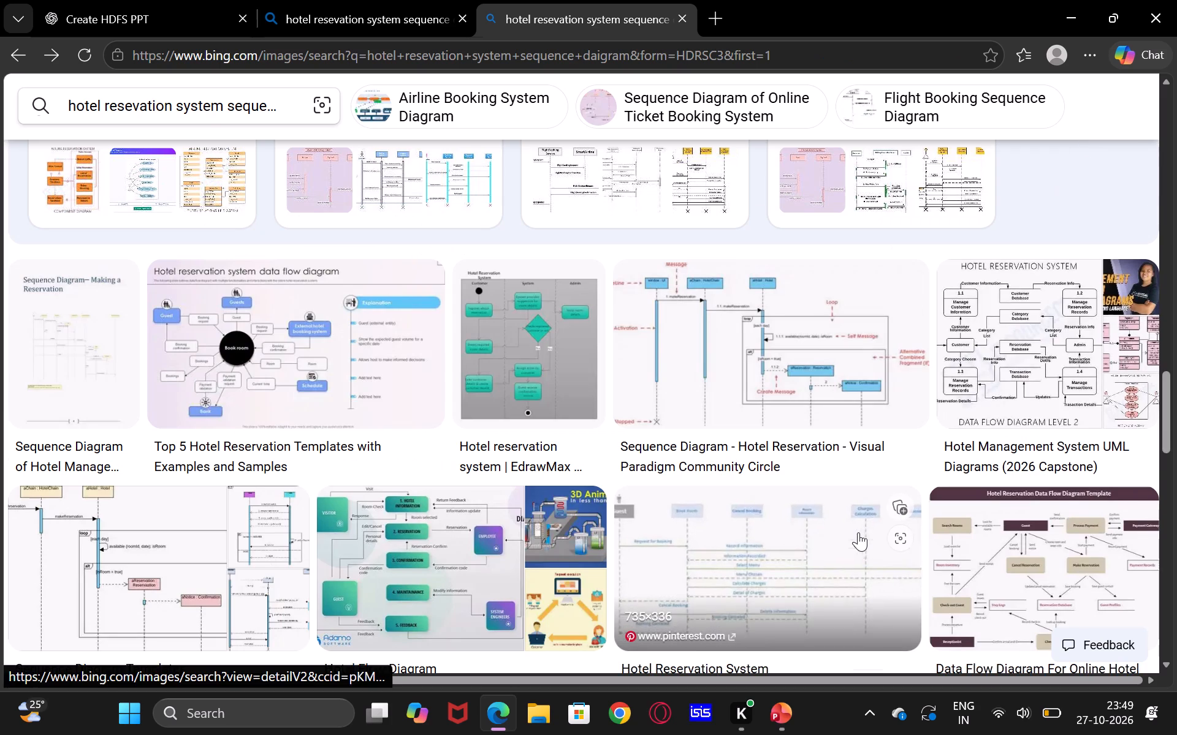
scroll(858, 532, "down", 3)
left_click(756, 282)
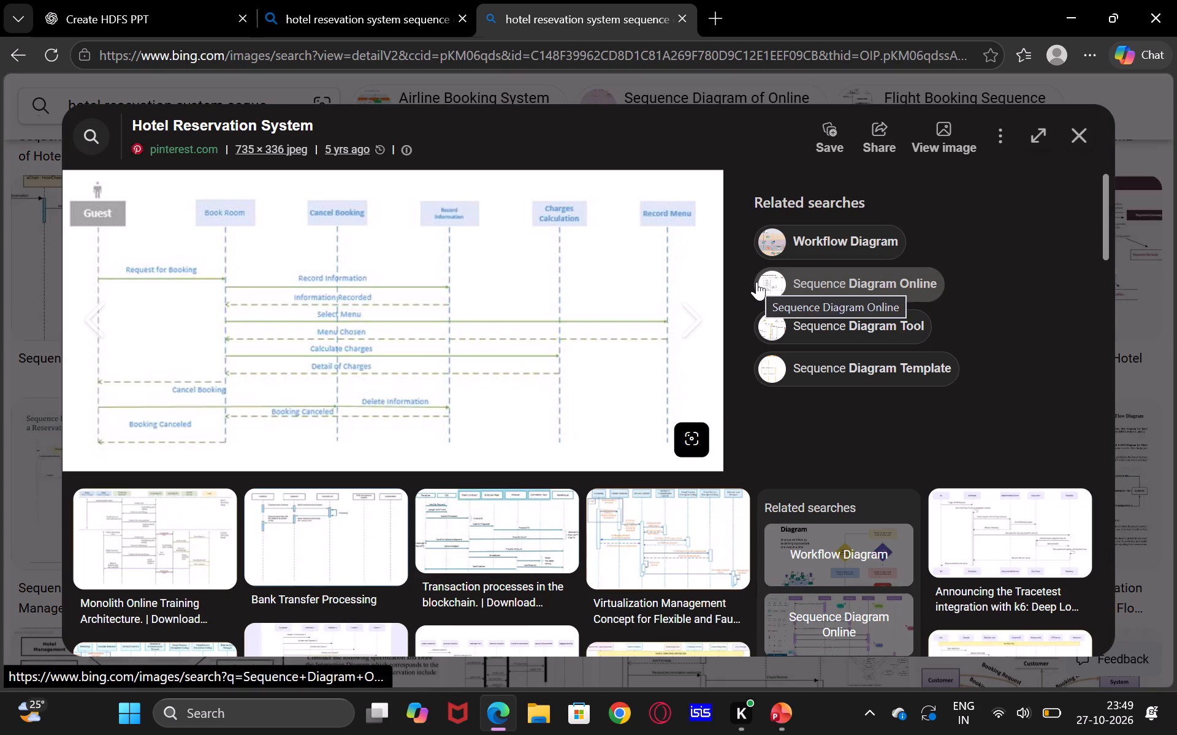
left_click(1077, 126)
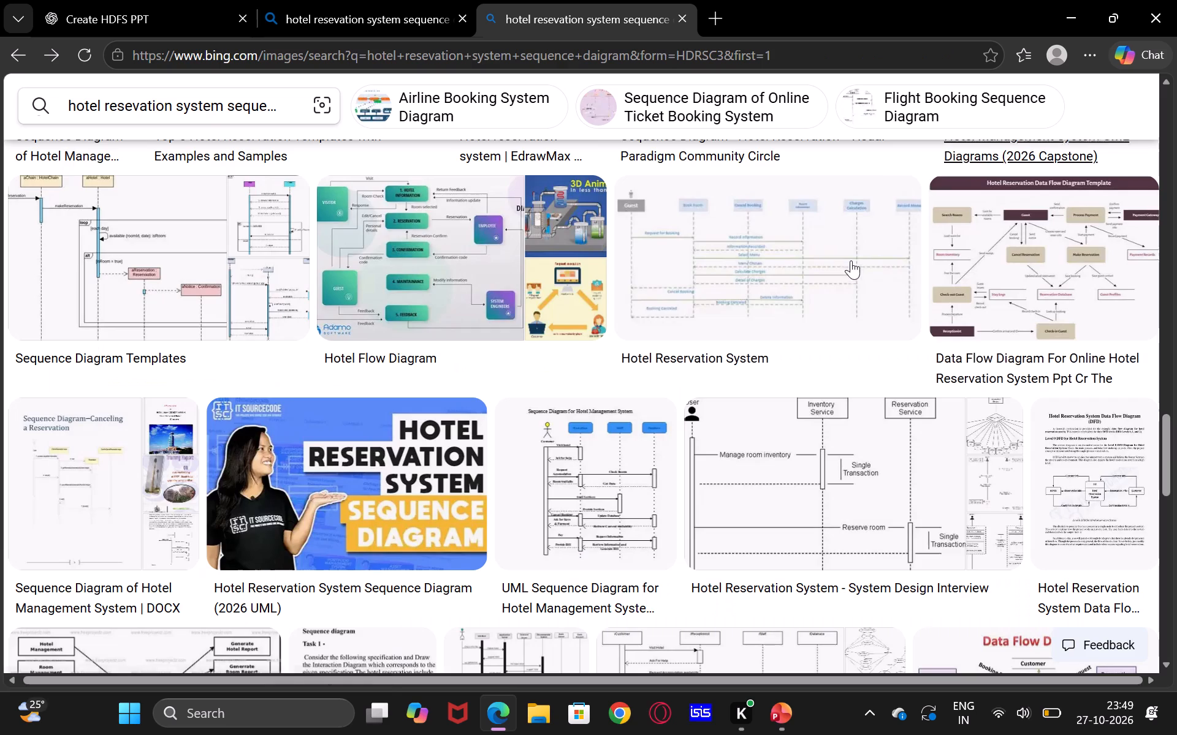
Preview the ClickUp customer and HotelCatalog sequence diagram and the 720 × 720 itsourcecode.com hotel reservation sequence diagram from the top results.
scroll(851, 260, "up", 11)
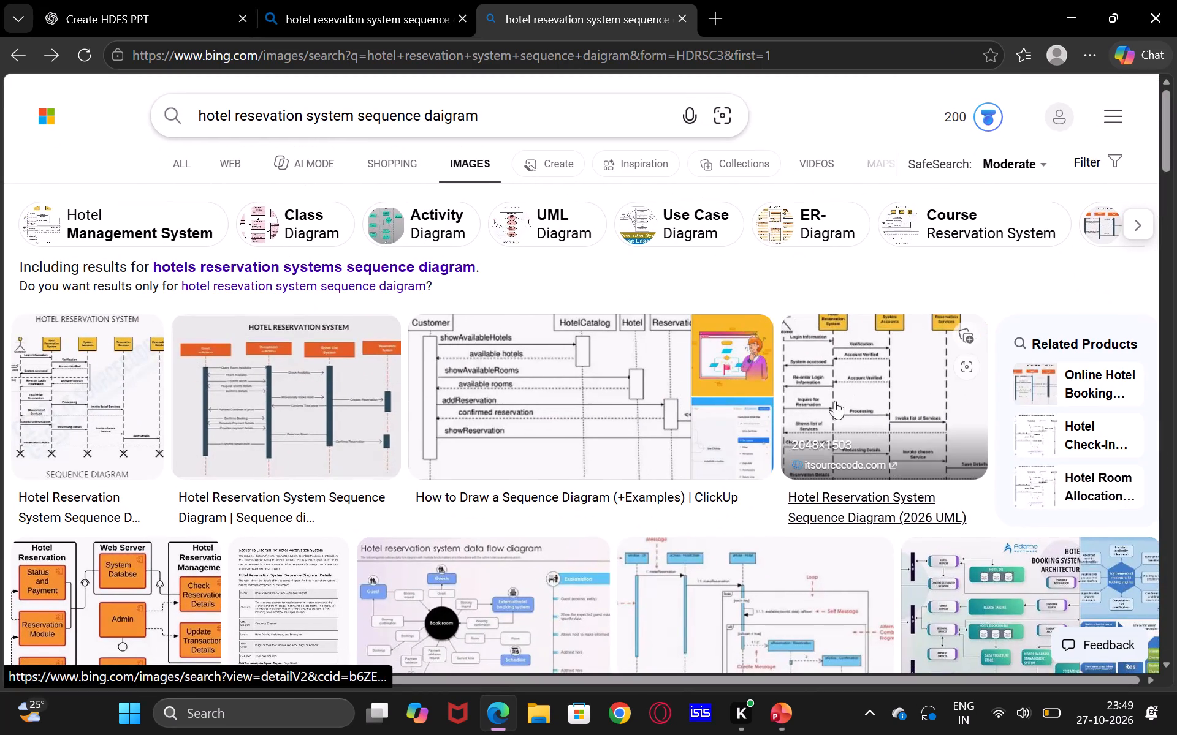
left_click(598, 402)
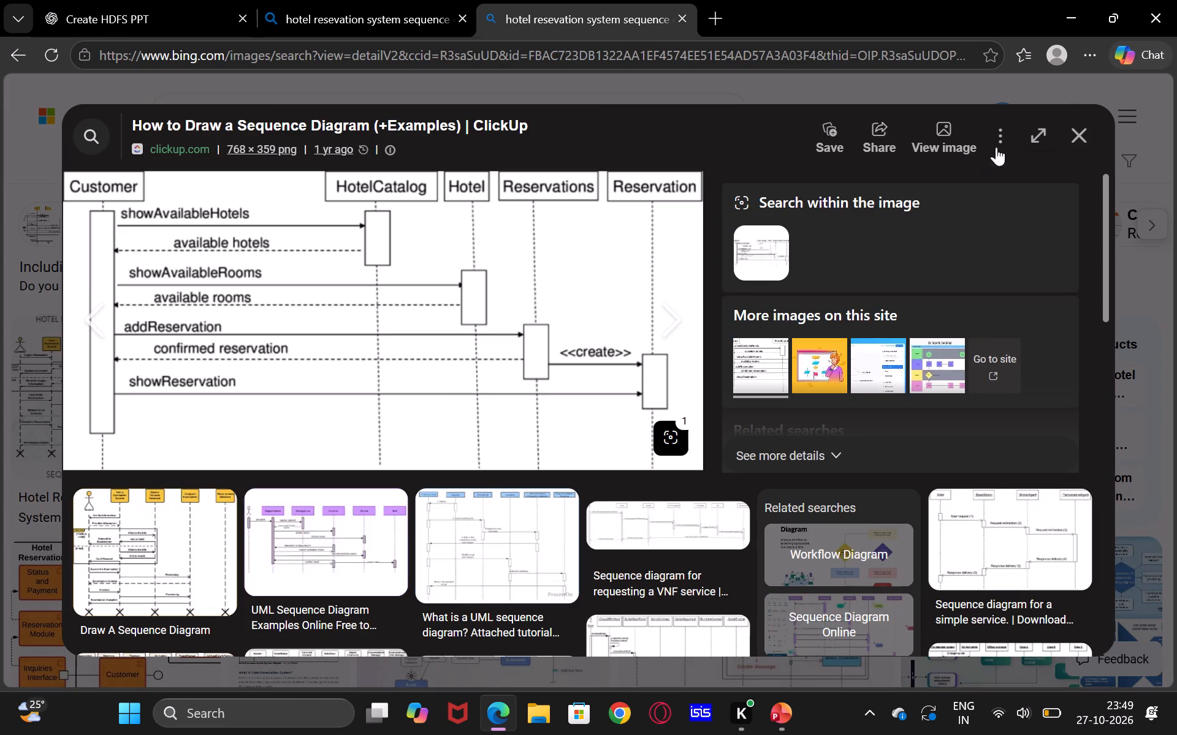
left_click(1079, 132)
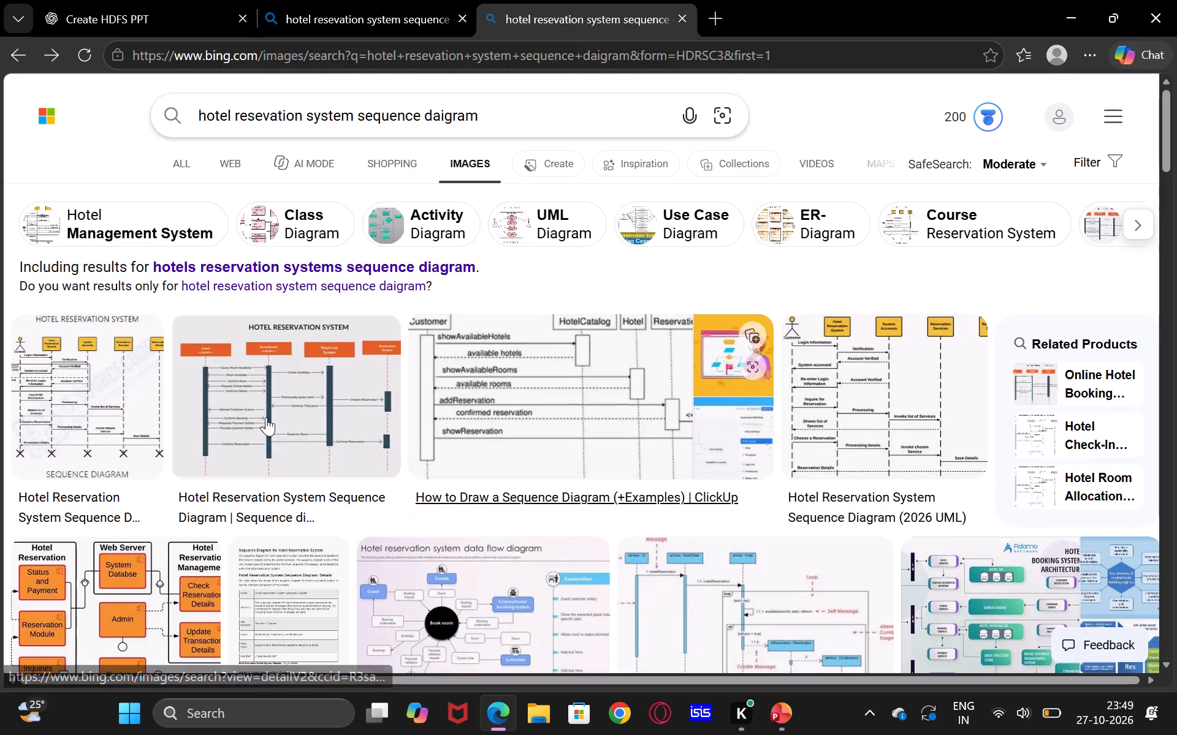
left_click(83, 417)
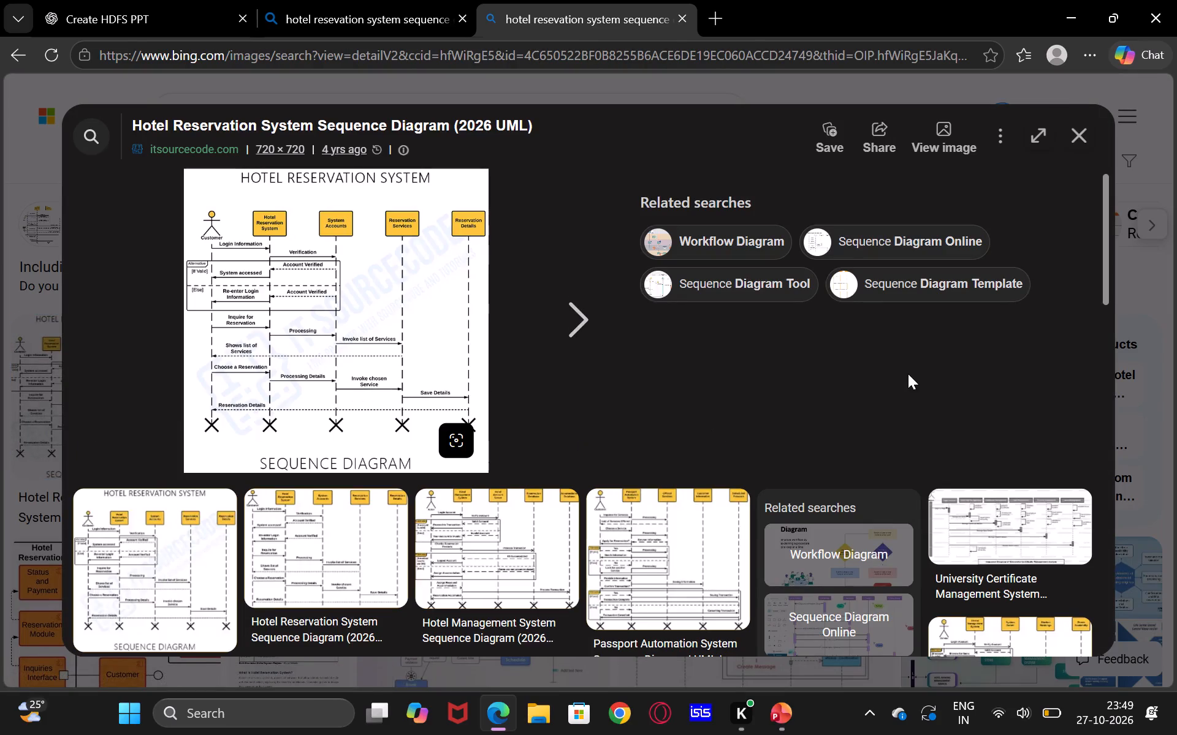
Reopen the 2048 × 1503 itsourcecode.com hotel reservation sequence diagram from the image results and copy the image.
left_click(1078, 138)
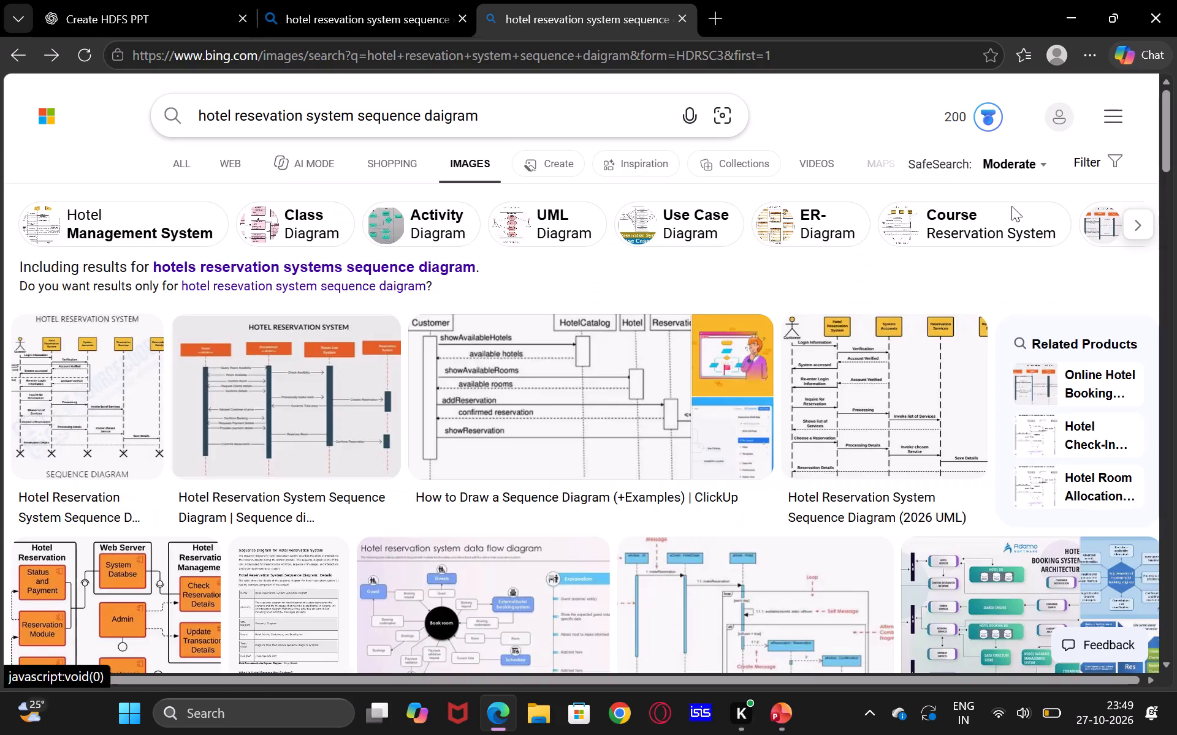
left_click(886, 442)
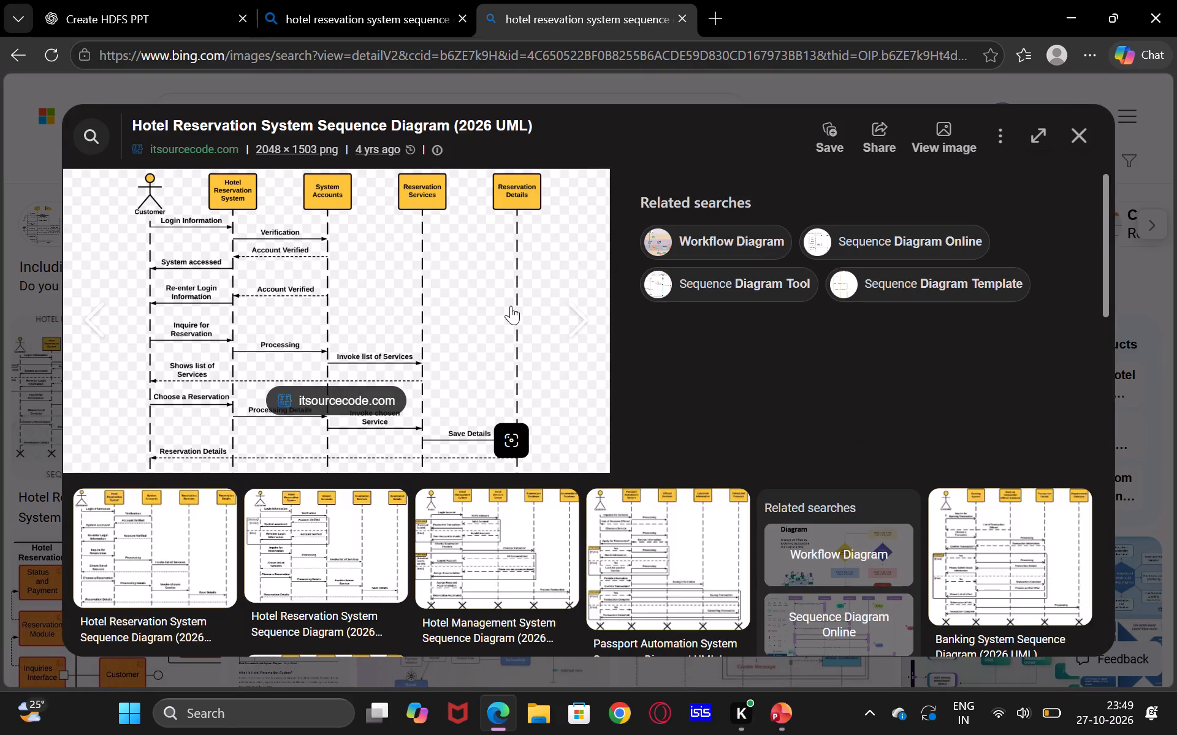
right_click_drag(511, 306, 517, 322)
left_click(621, 404)
Switch to PowerPoint, paste the copied diagram onto slide 9 just below the title, and save the presentation.
left_click(782, 709)
left_click(659, 421)
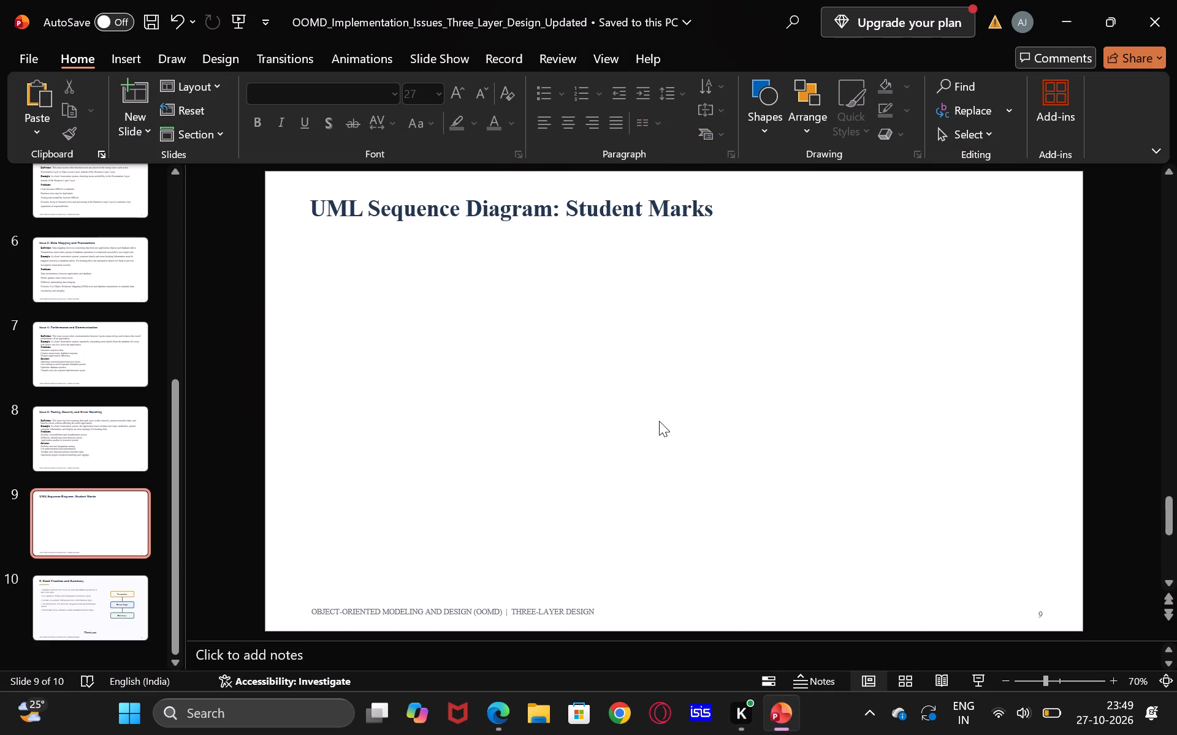
key("ctrl+v")
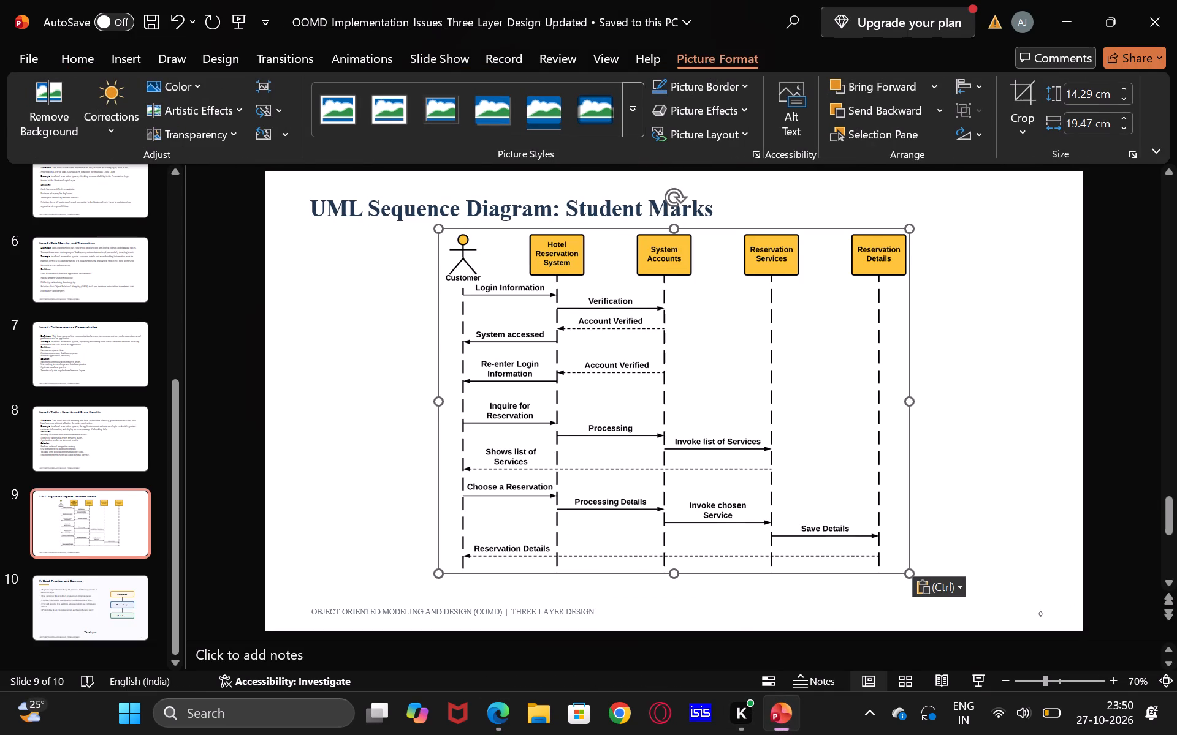
left_click_drag(671, 321, 670, 339)
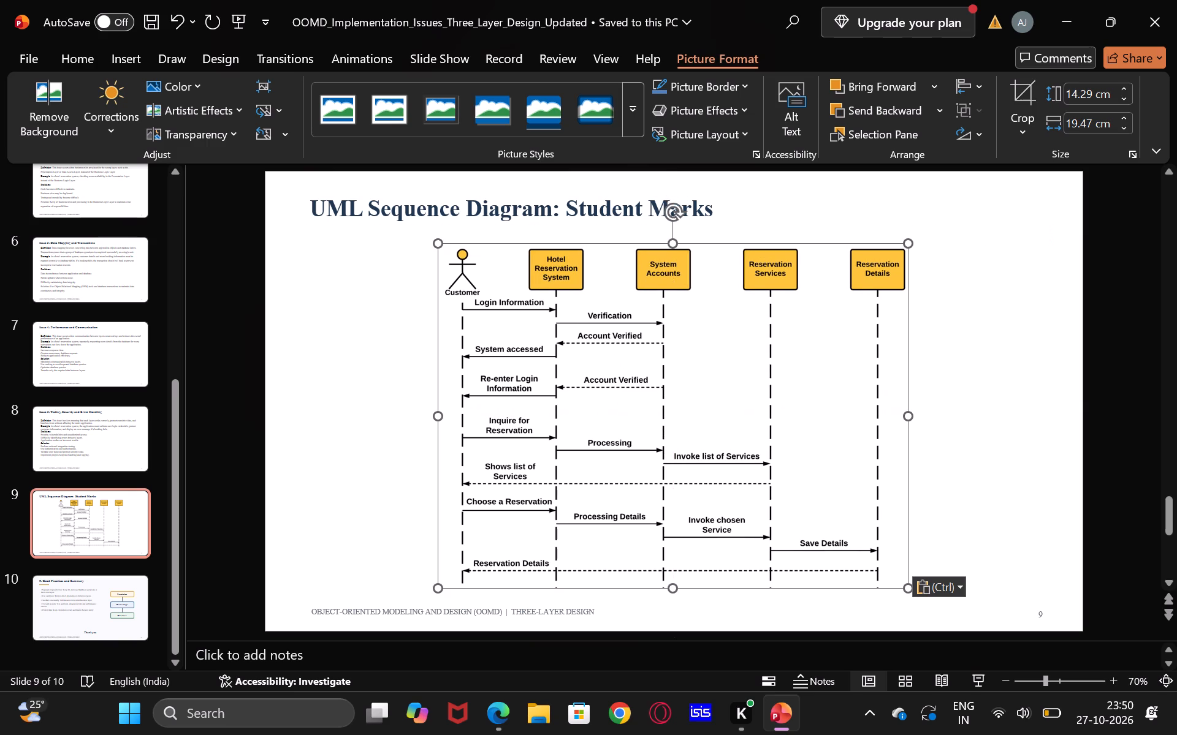
left_click(966, 373)
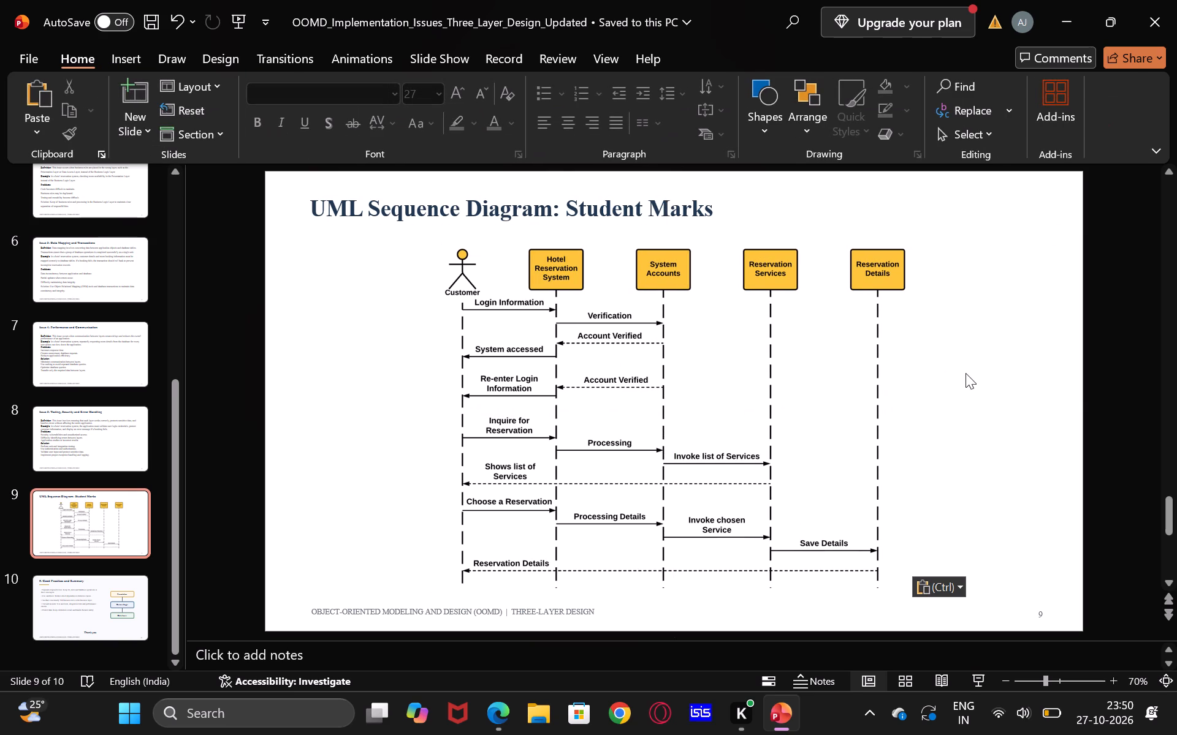
key("ctrl+s")
Clear the "9. Good Practices and Summary" title and all the bullet text on slide 10.
left_click(90, 575)
left_click(94, 594)
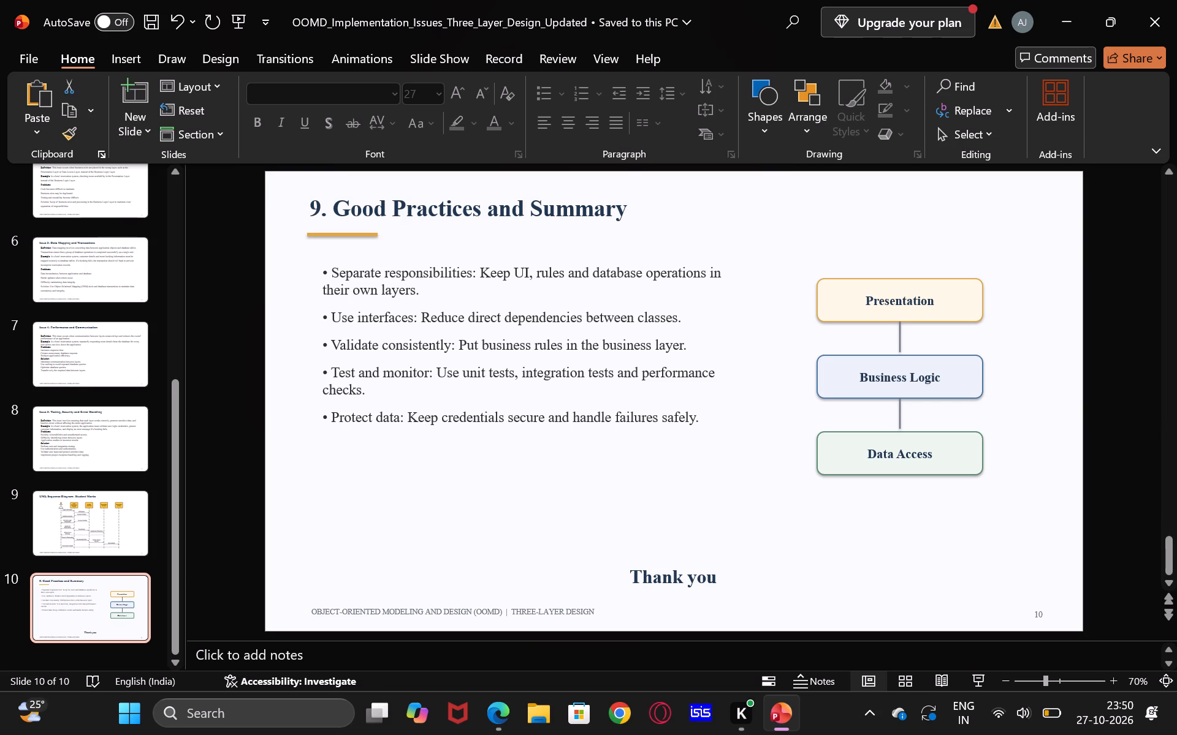
left_click_drag(312, 208, 856, 429)
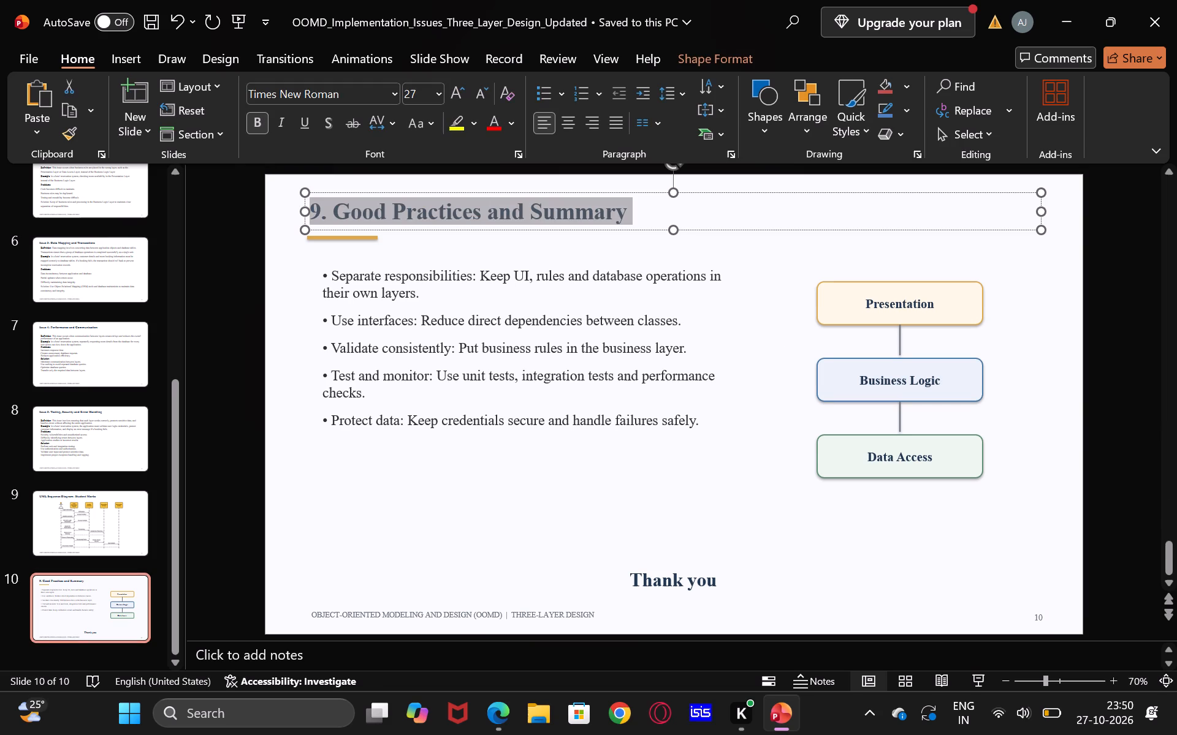
left_click_drag(856, 429, 839, 469)
key("BackSpace")
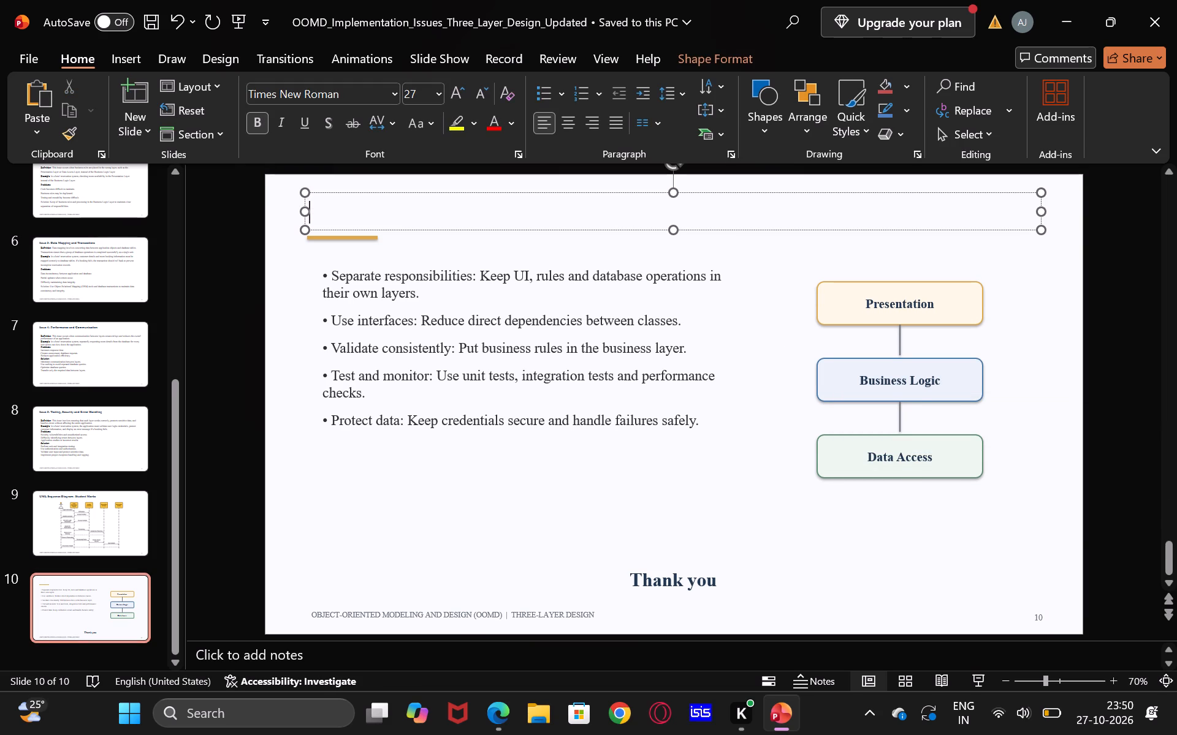
left_click(390, 356)
key("ctrl+a")
key("BackSpace")
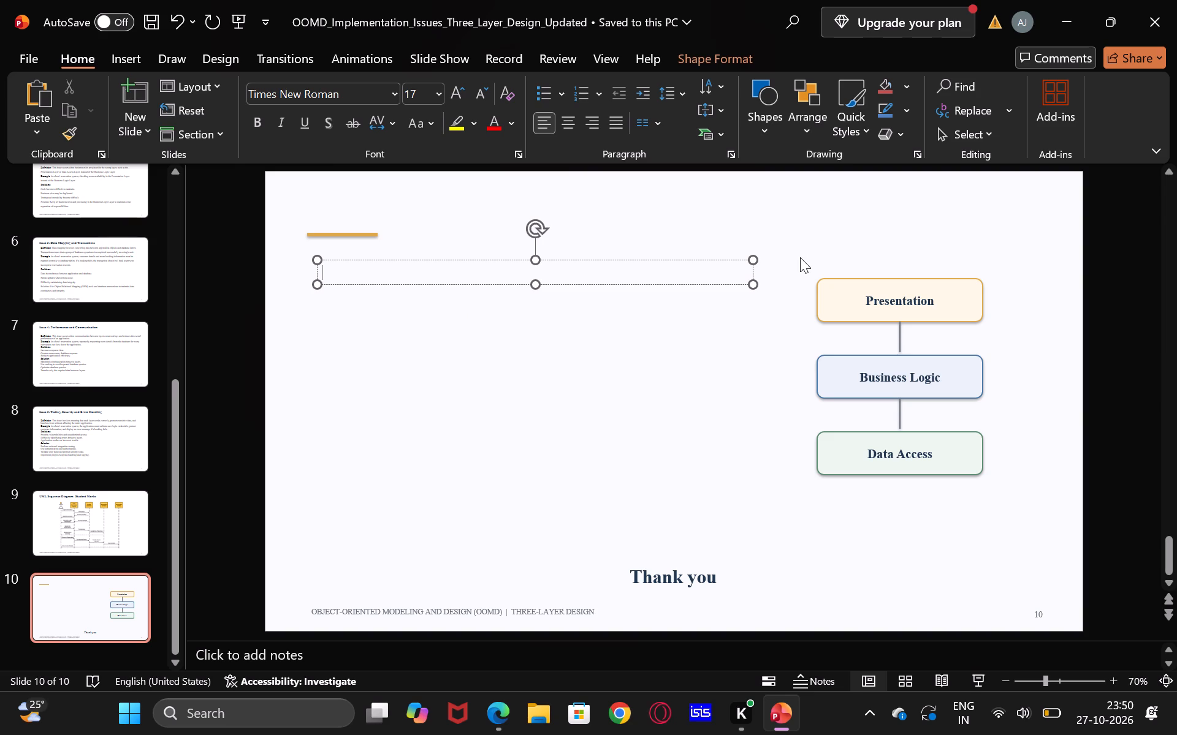
key("ctrl+a")
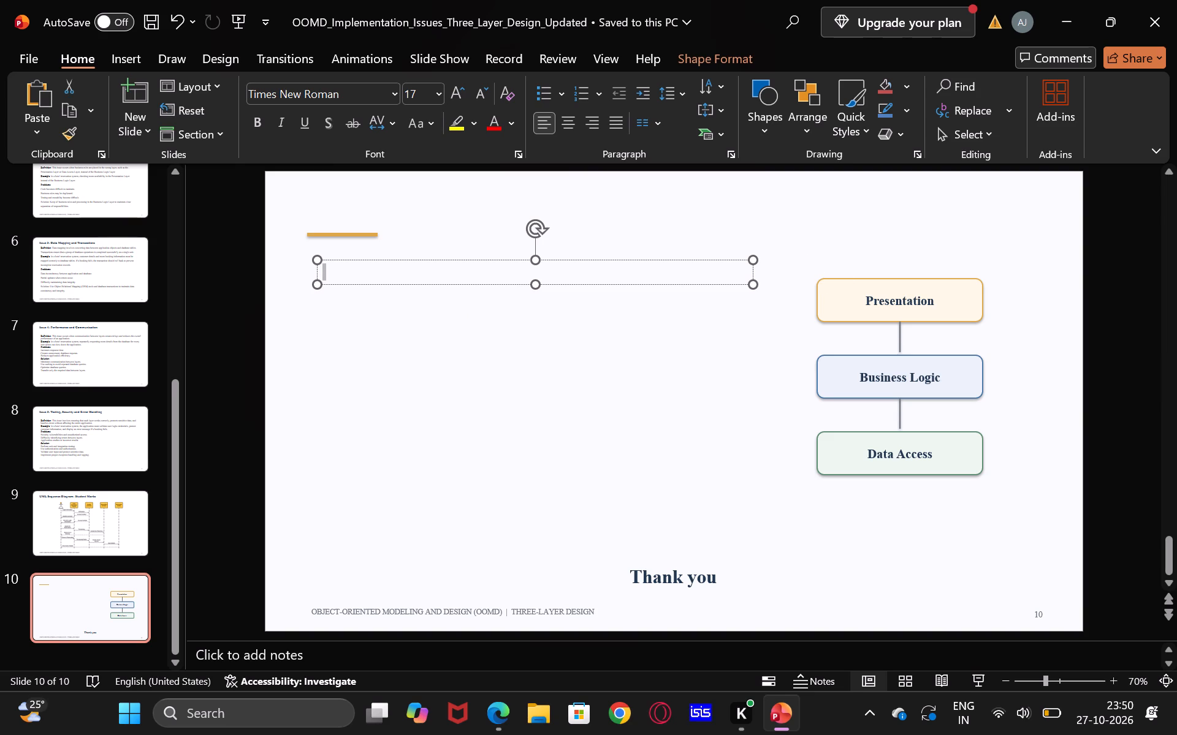
Delete the Presentation, Business Logic and Data Access boxes, their connectors and the orange accent line from slide 10.
left_click(816, 279)
key("Delete")
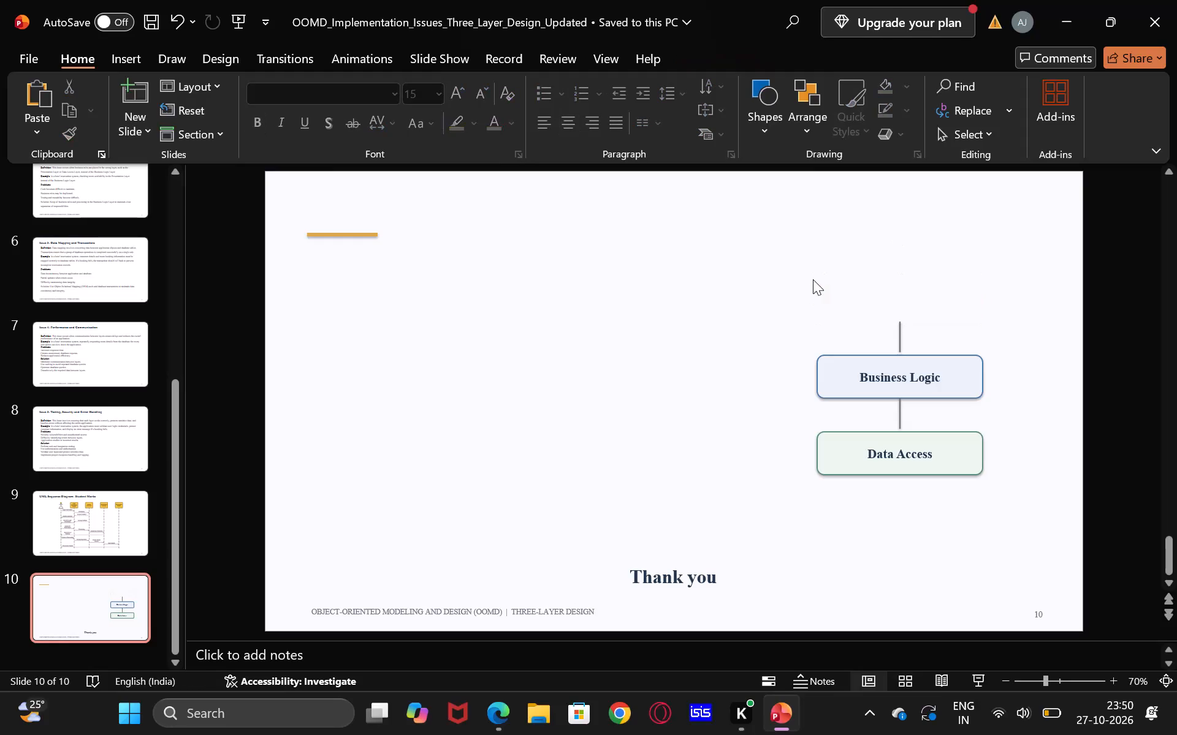
left_click_drag(793, 288, 1046, 537)
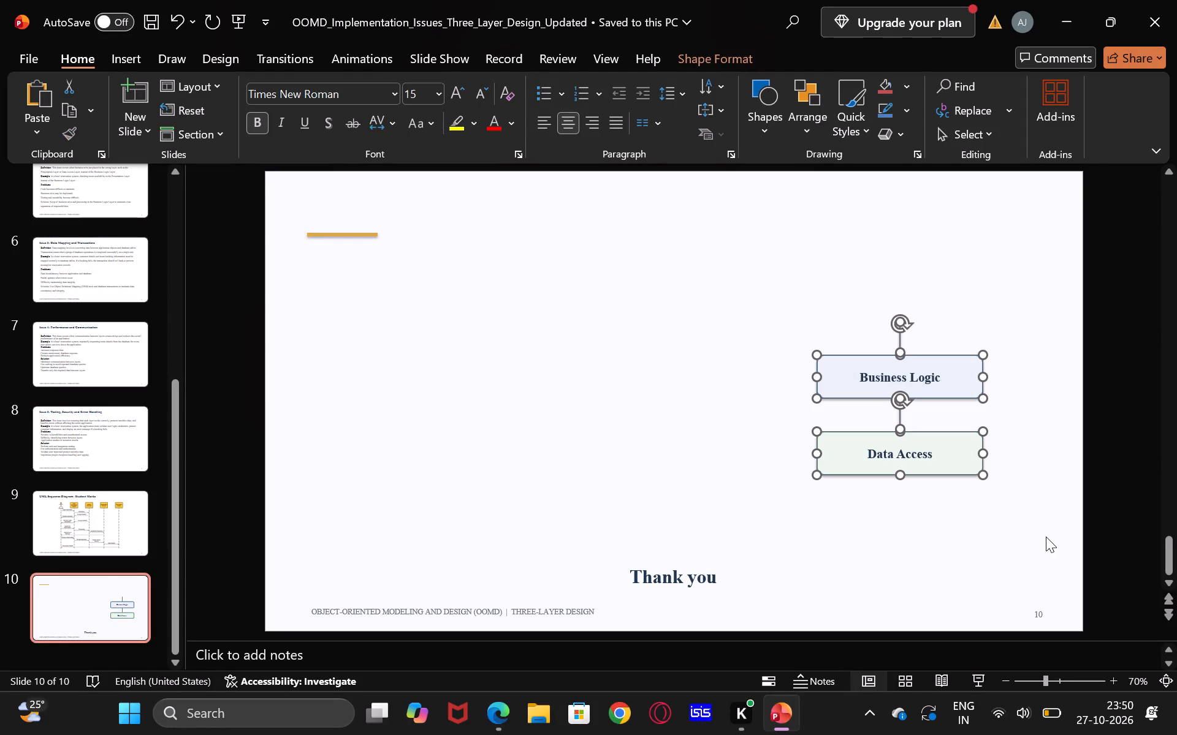
key("Delete")
left_click_drag(296, 205, 1136, 544)
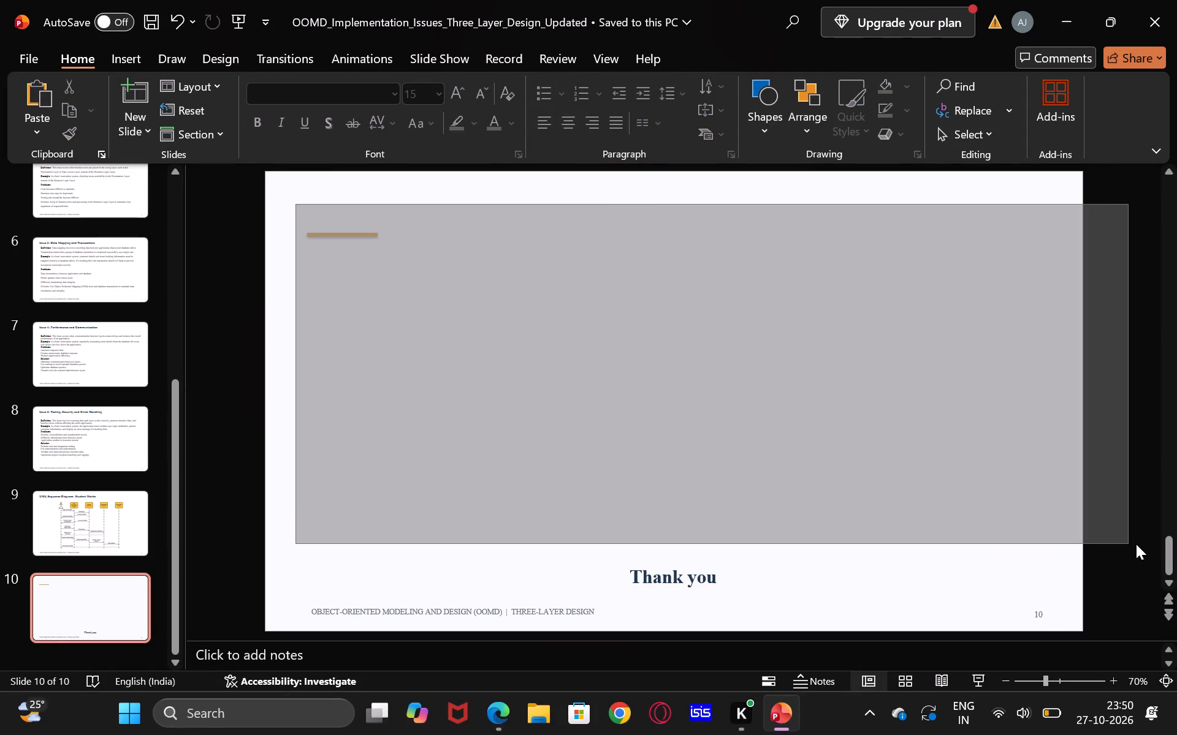
left_click_drag(1136, 544, 1060, 552)
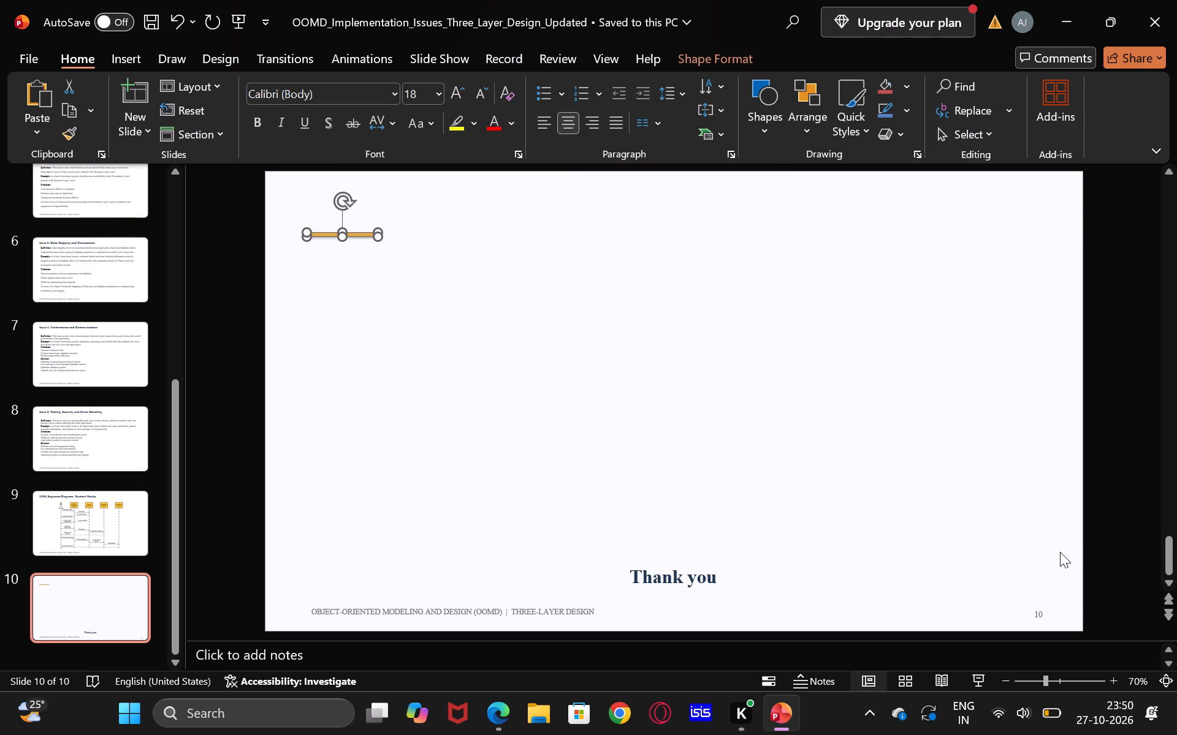
key("Delete")
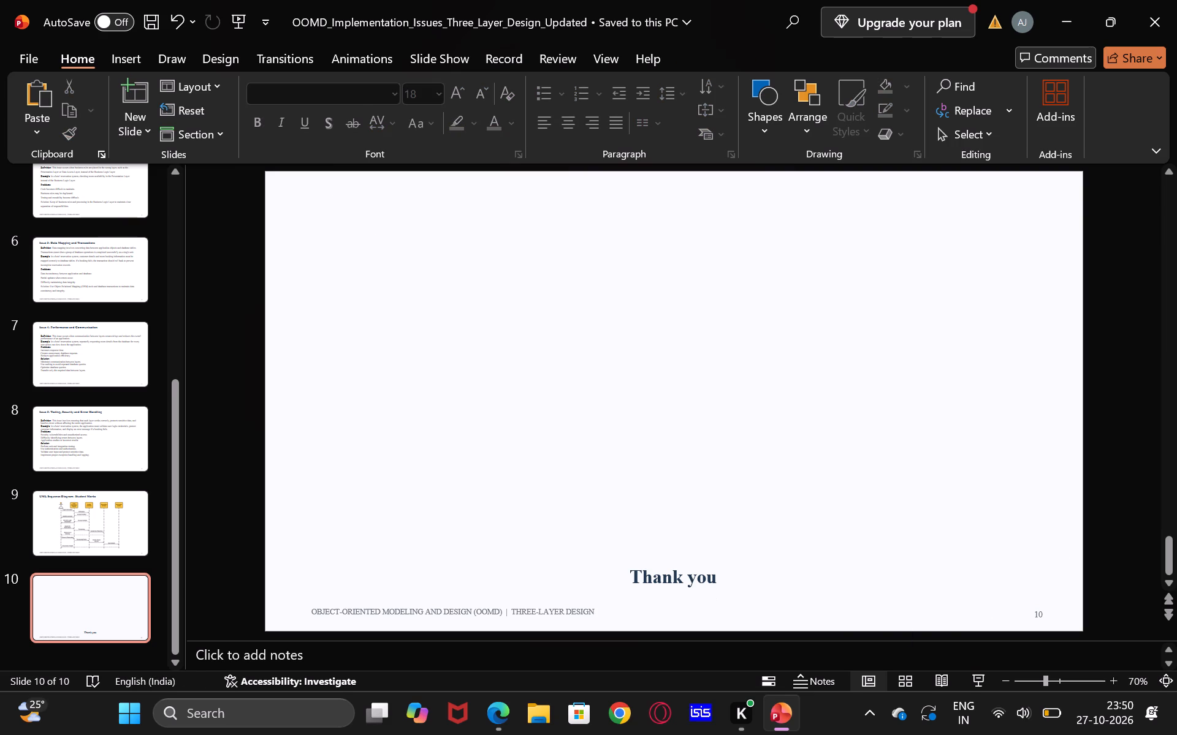
Move the "Thank you" text box up to the middle of slide 10.
left_click(690, 581)
left_click_drag(686, 563, 669, 471)
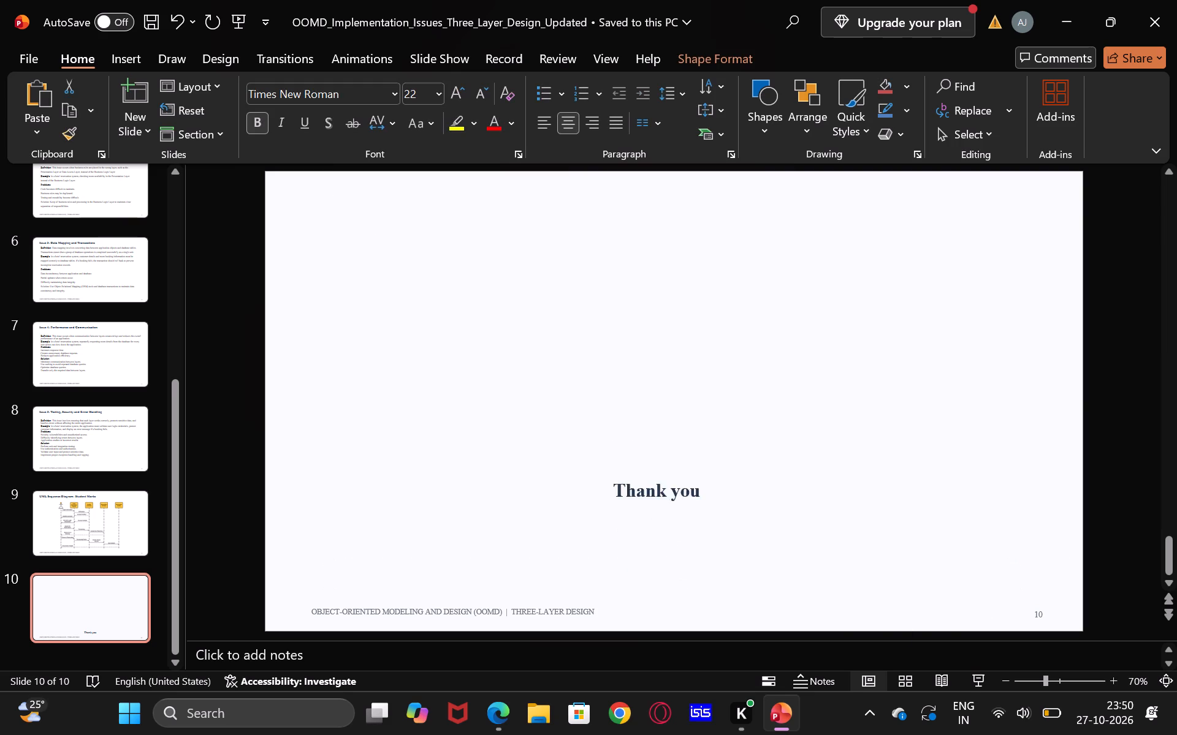
left_click_drag(669, 471, 679, 389)
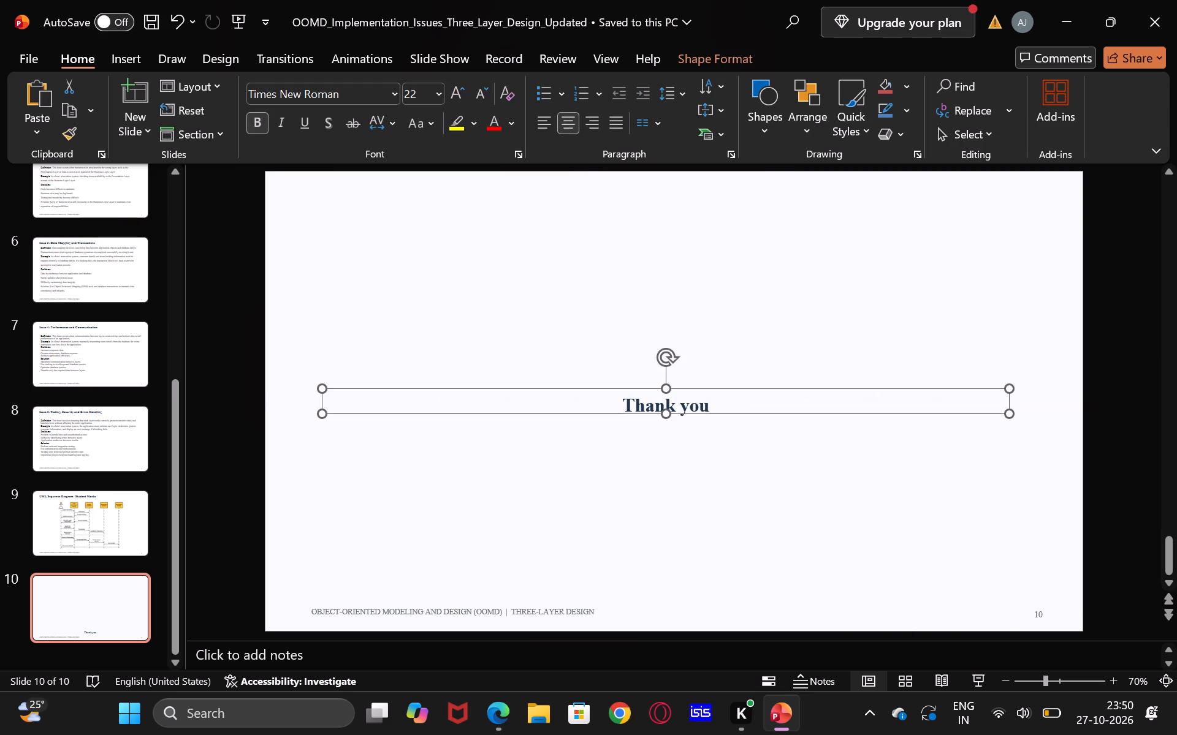
Set the "Thank you" text to font size 60 and nudge its box slightly up to recentre it.
left_click(749, 410)
key("ctrl+a")
left_click(713, 396)
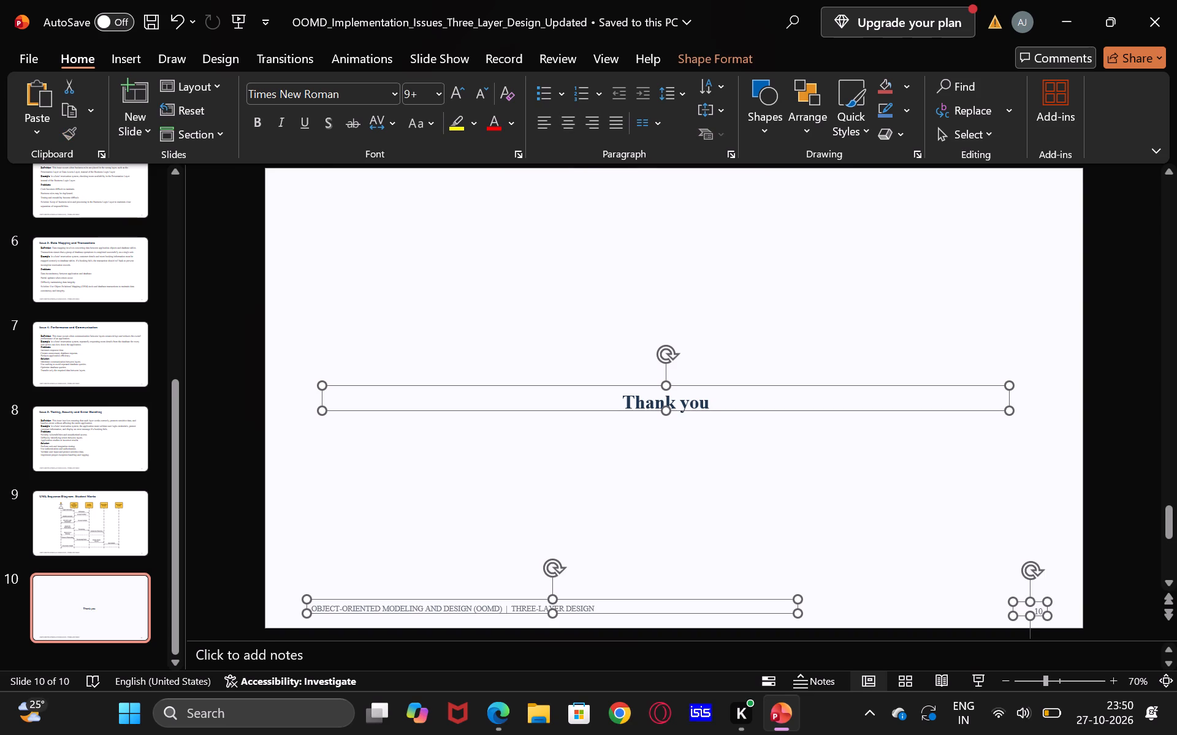
left_click(717, 403)
left_click(654, 394)
key("ctrl+a")
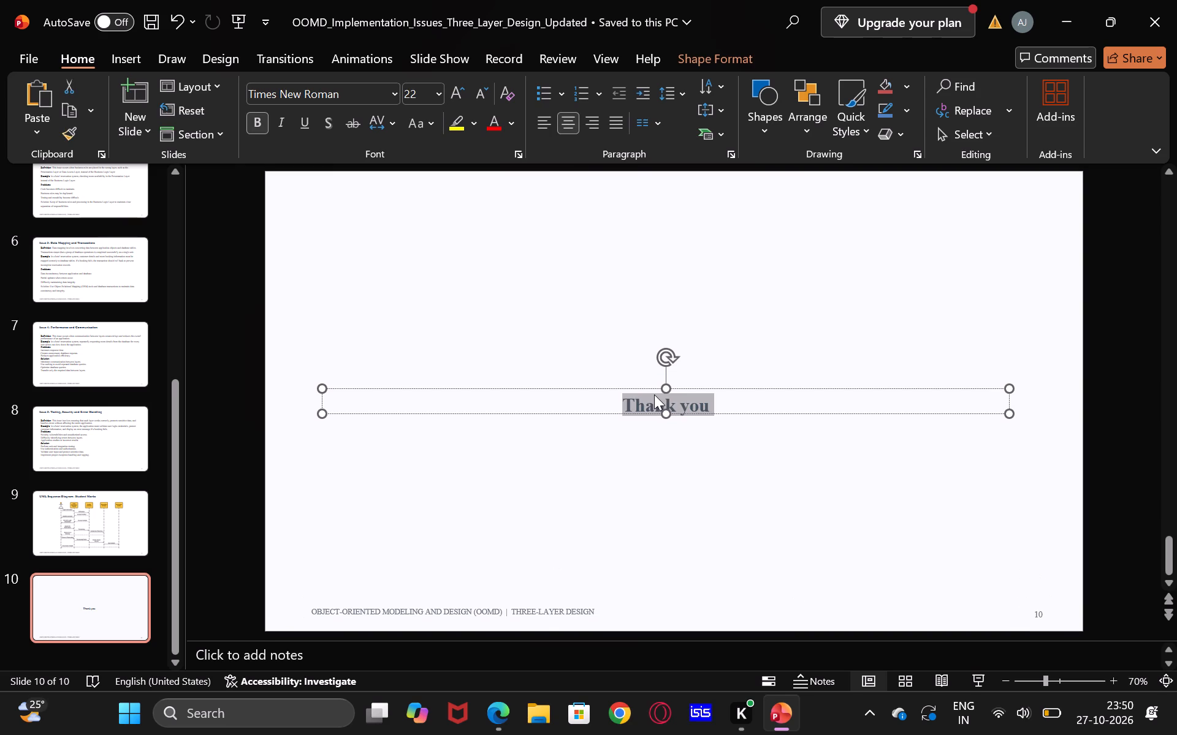
left_click(435, 88)
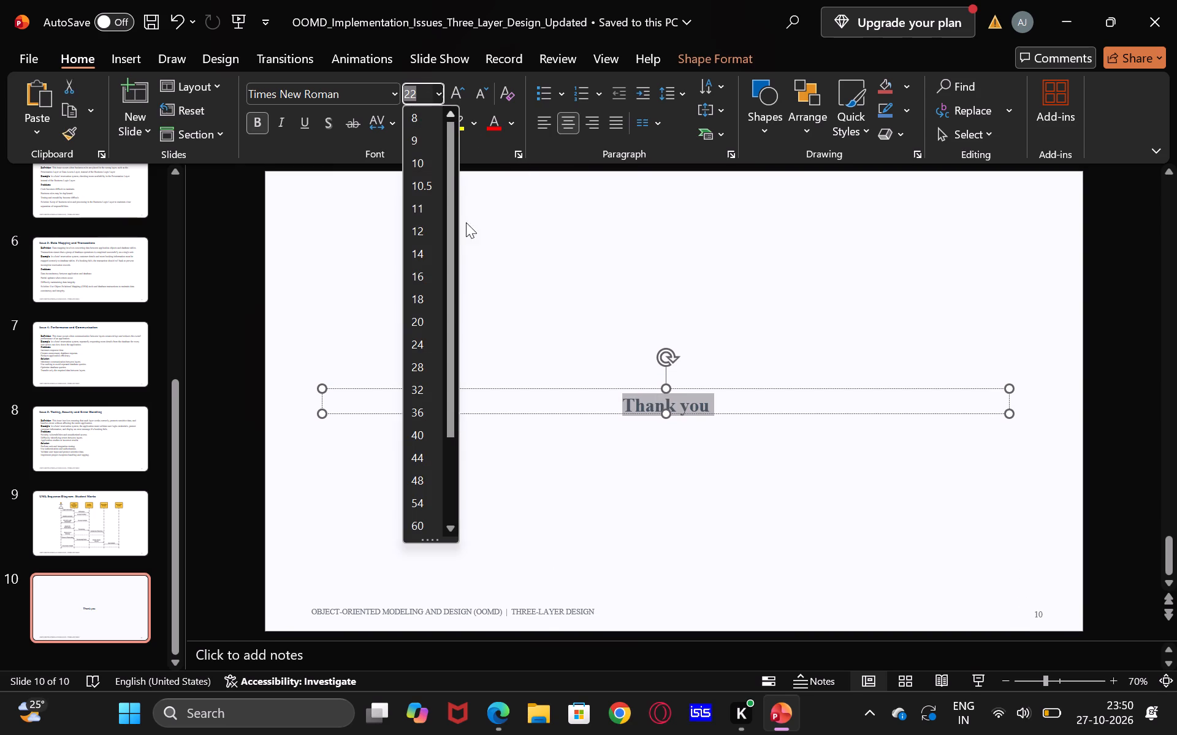
left_click(427, 526)
left_click(709, 432)
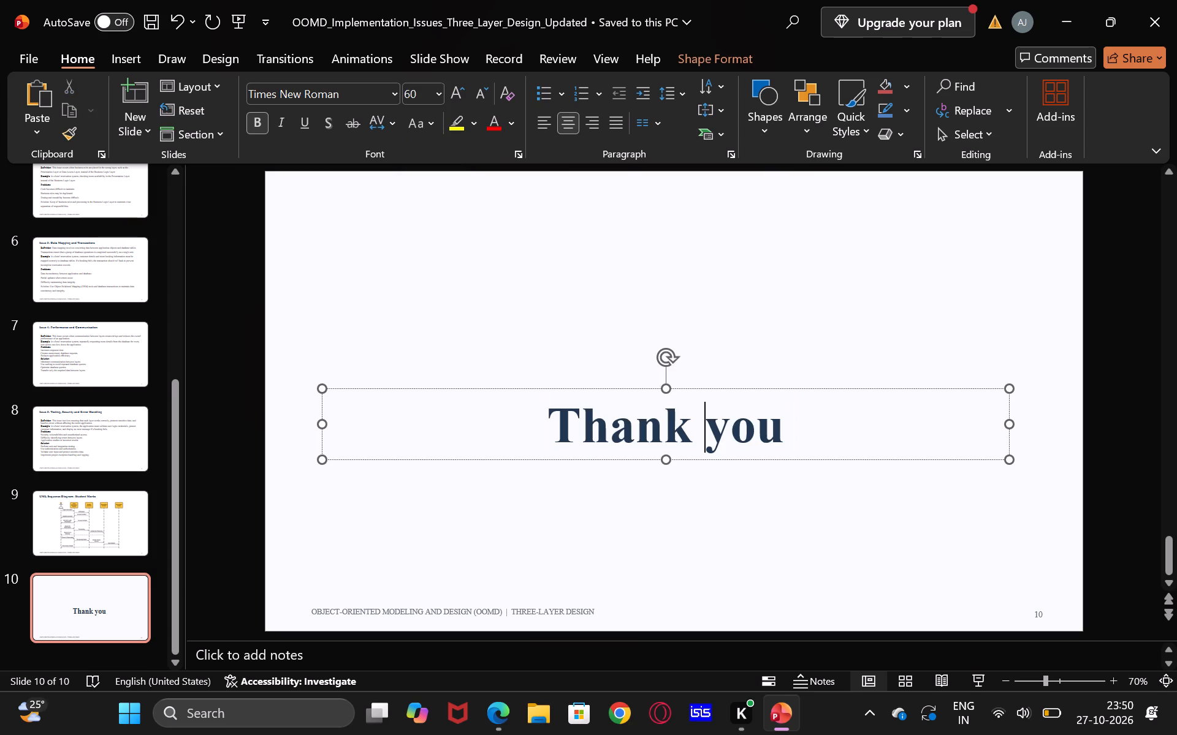
left_click_drag(674, 389, 684, 366)
Delete the "OBJECT-ORIENTED MODELING AND DESIGN (OOMD) | THREE-LAYER DESIGN" footer text from slide 10.
left_click(539, 603)
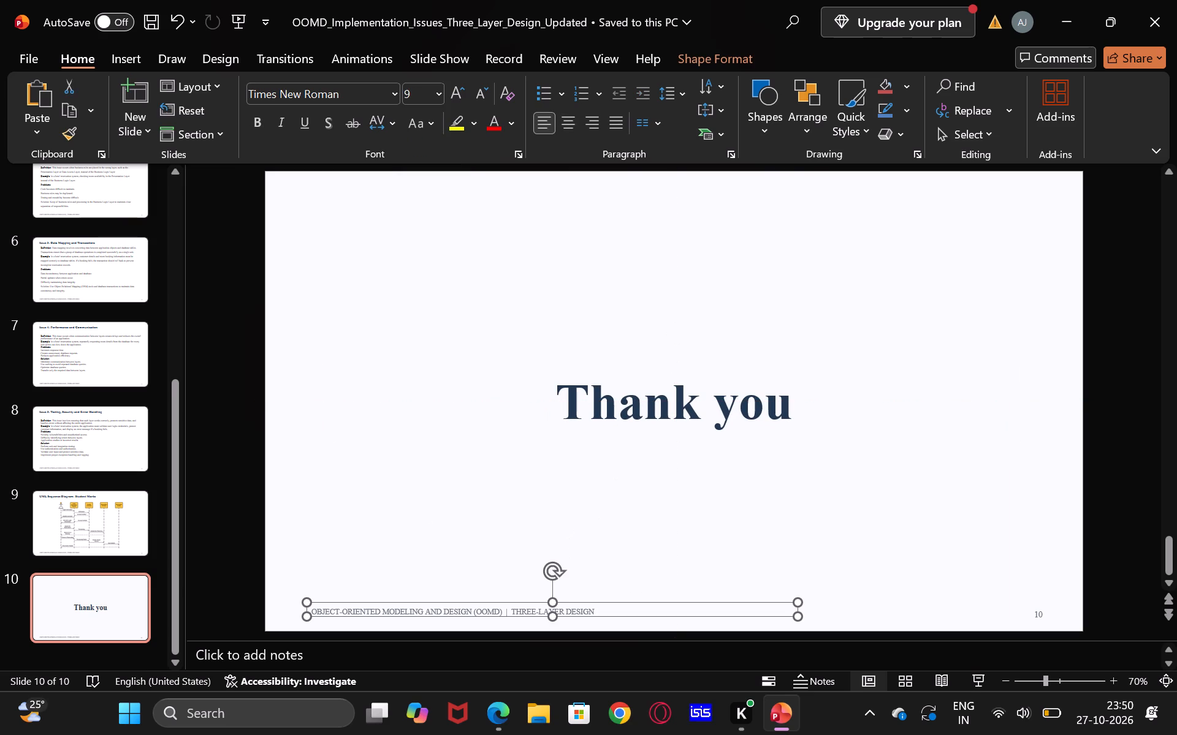
key("ctrl+a")
left_click(539, 603)
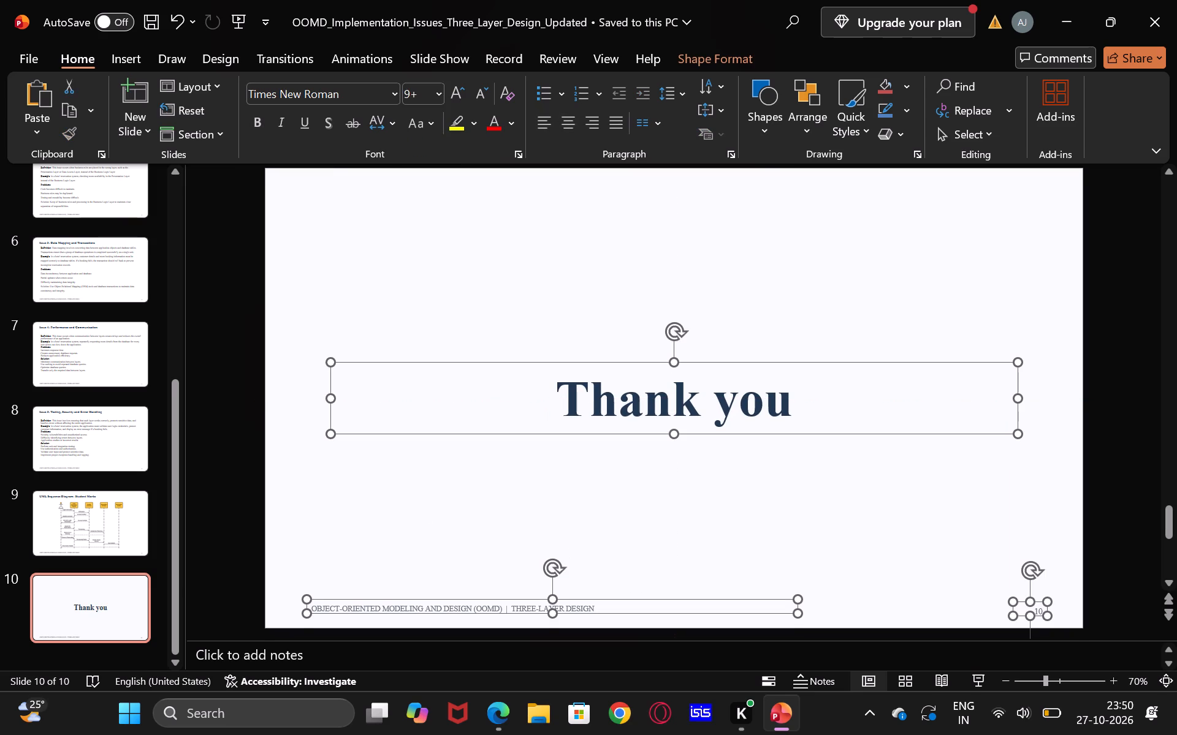
left_click(535, 611)
left_click(535, 611)
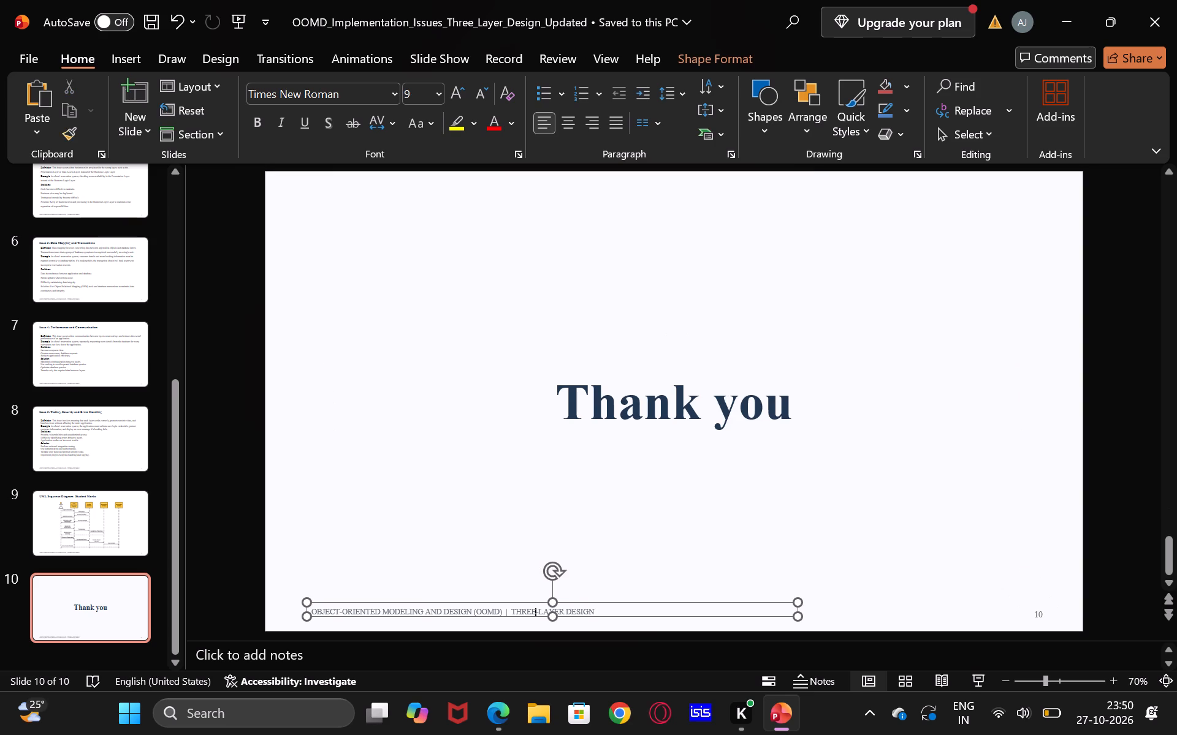
key("ctrl+a")
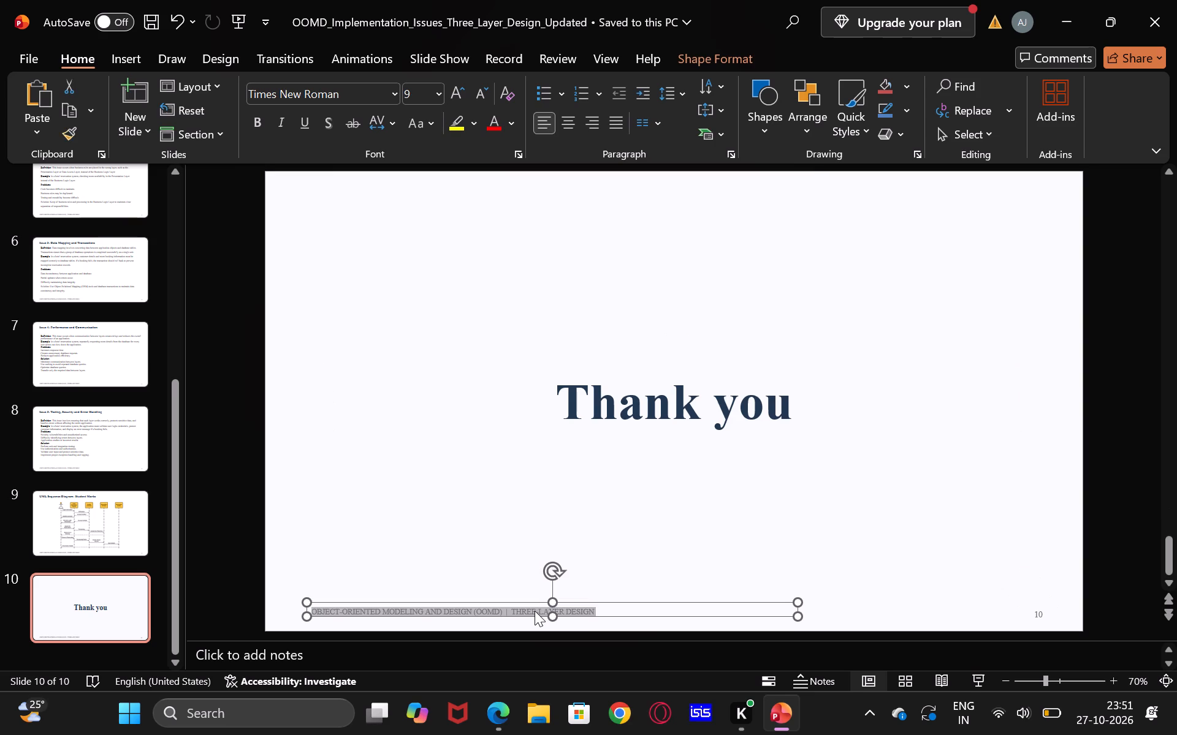
key("Delete")
Delete the same OOMD three-layer design footer text from slide 9 and slide 8.
left_click(83, 519)
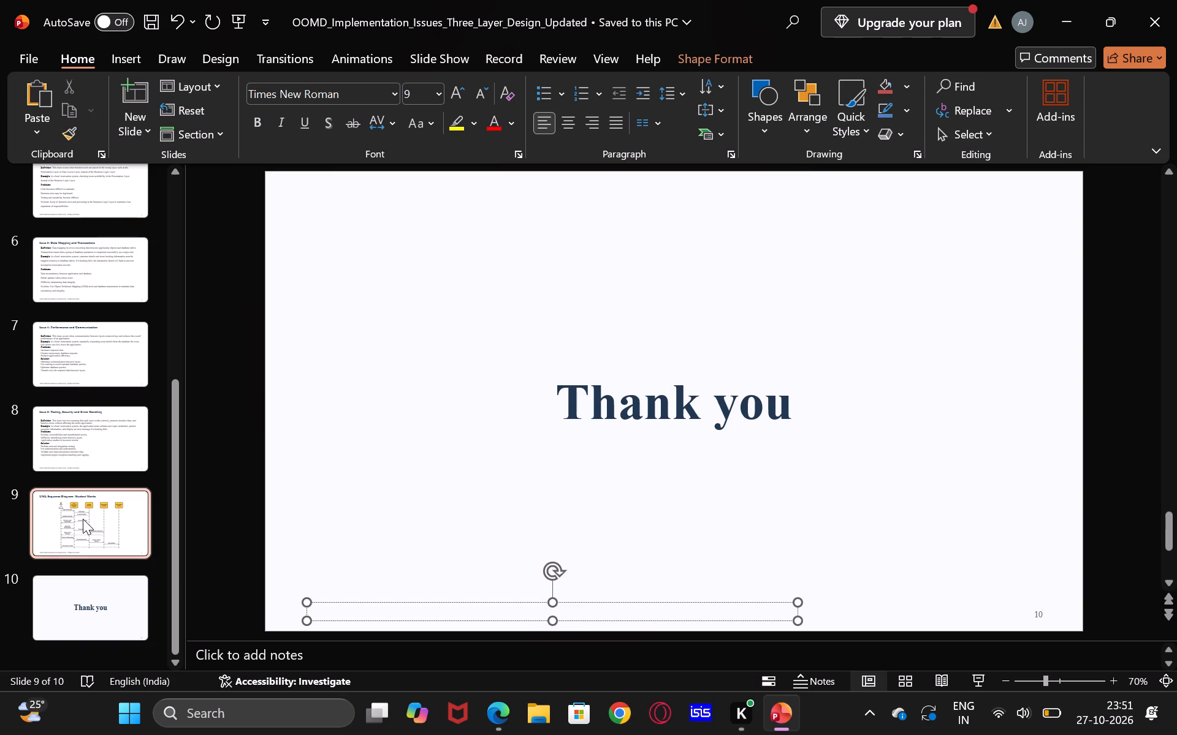
left_click(380, 611)
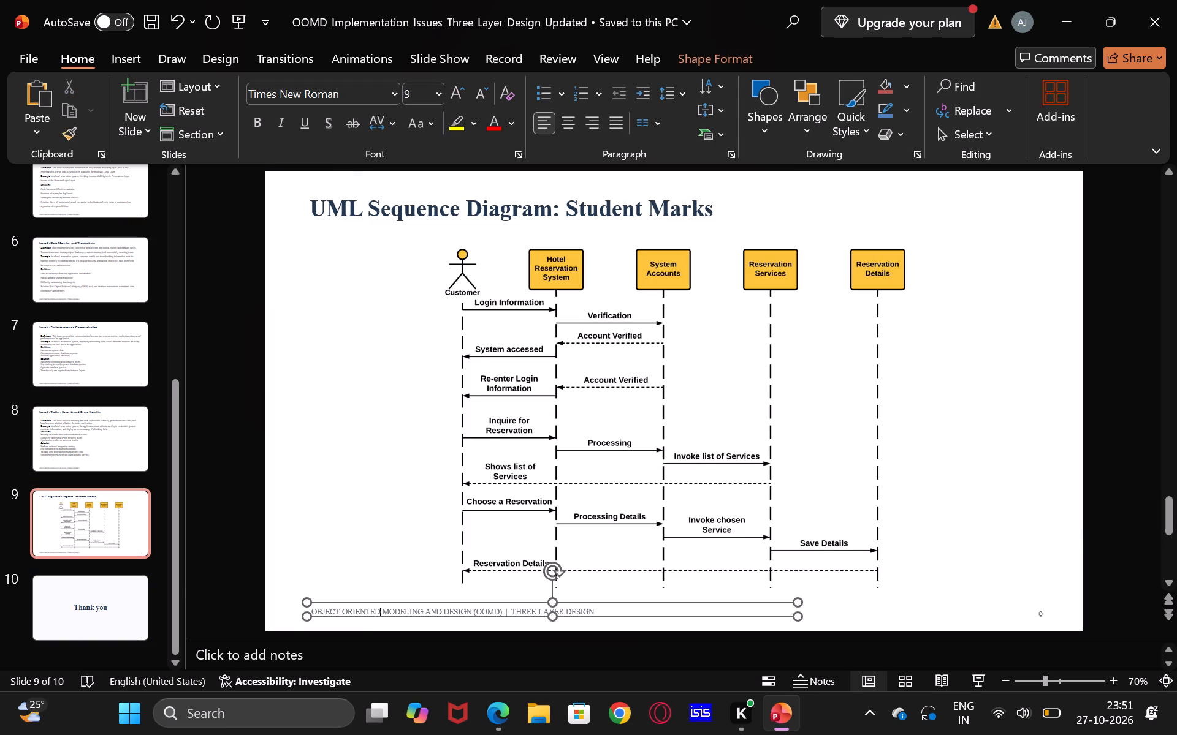
key("ctrl+a")
key("Delete")
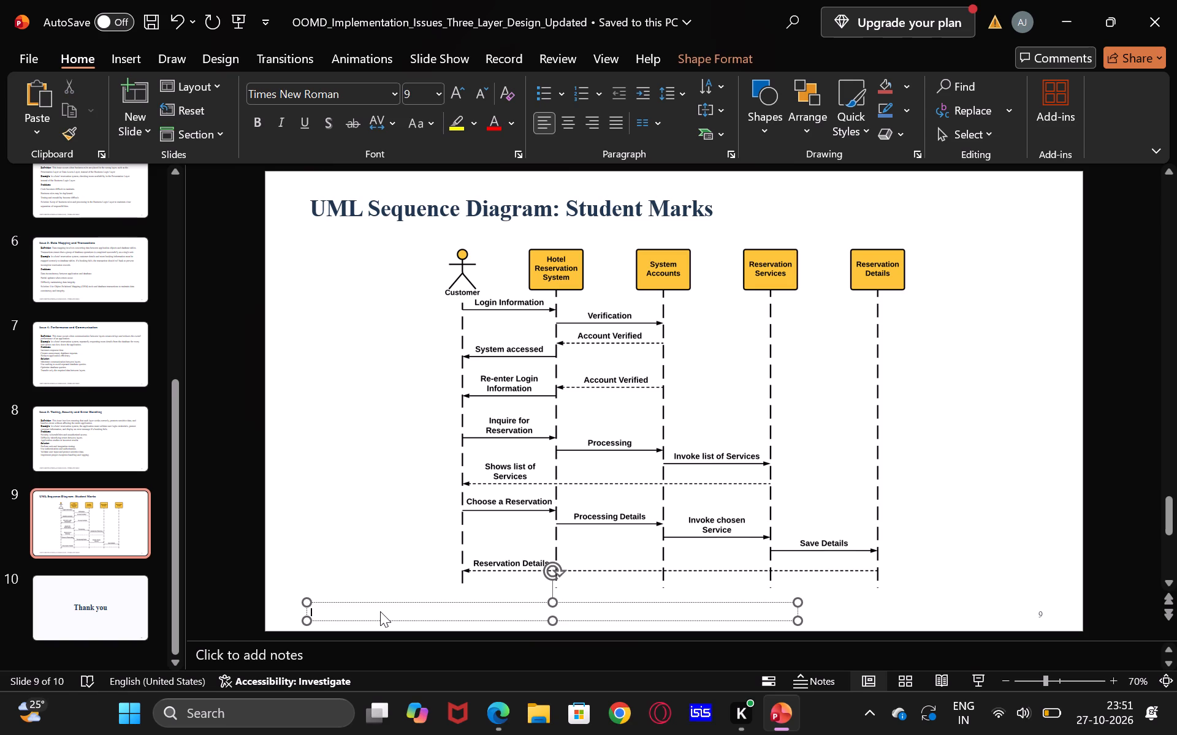
left_click(91, 456)
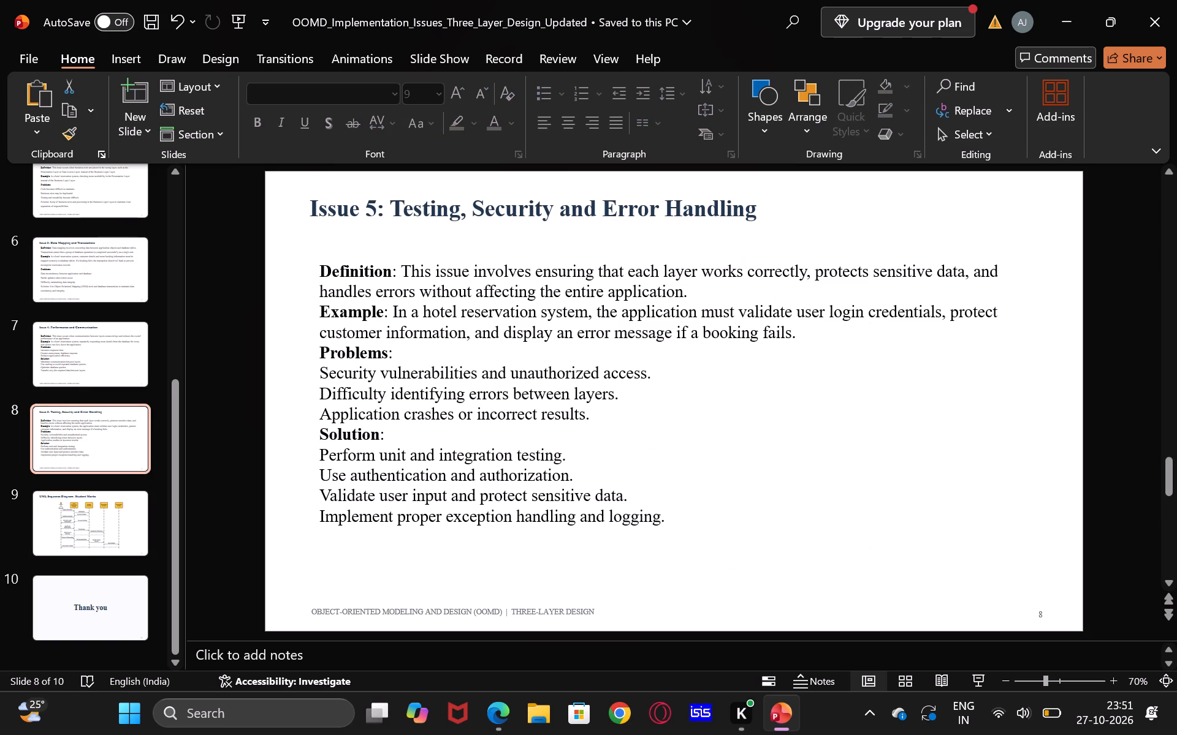
left_click(398, 611)
key("ctrl+a")
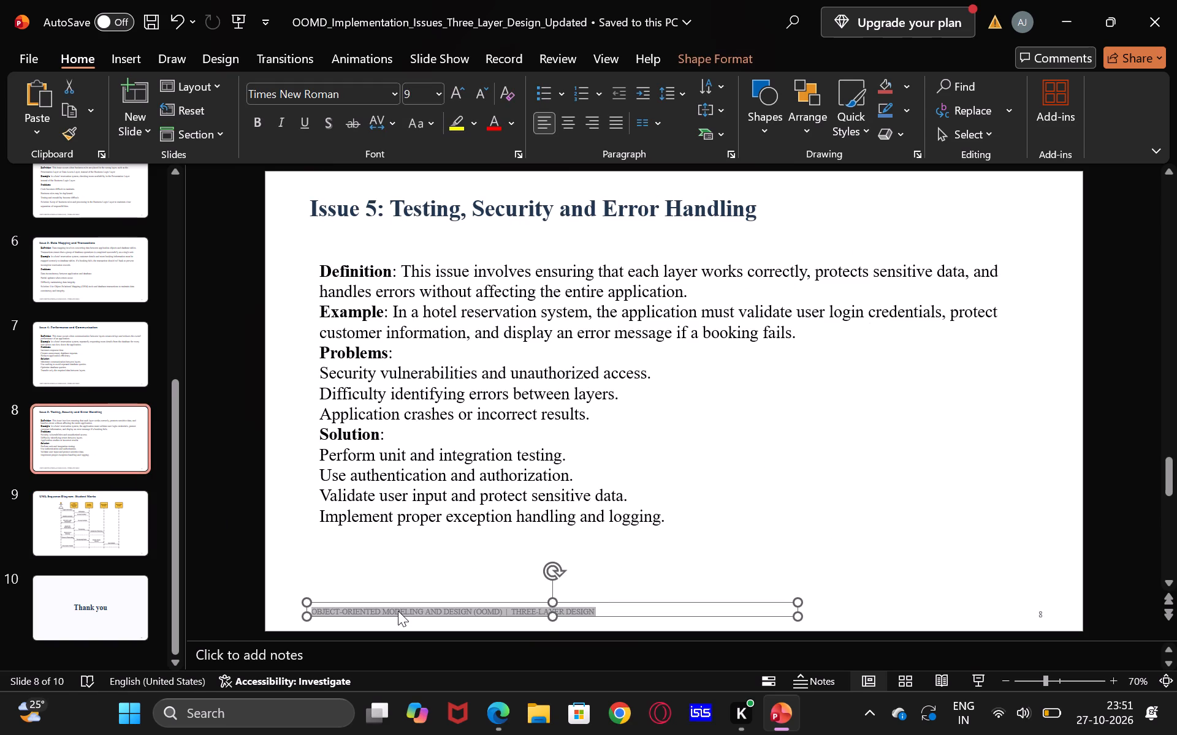
key("Delete")
Delete the OOMD three-layer design footer text from slide 7 and slide 6.
left_click(109, 377)
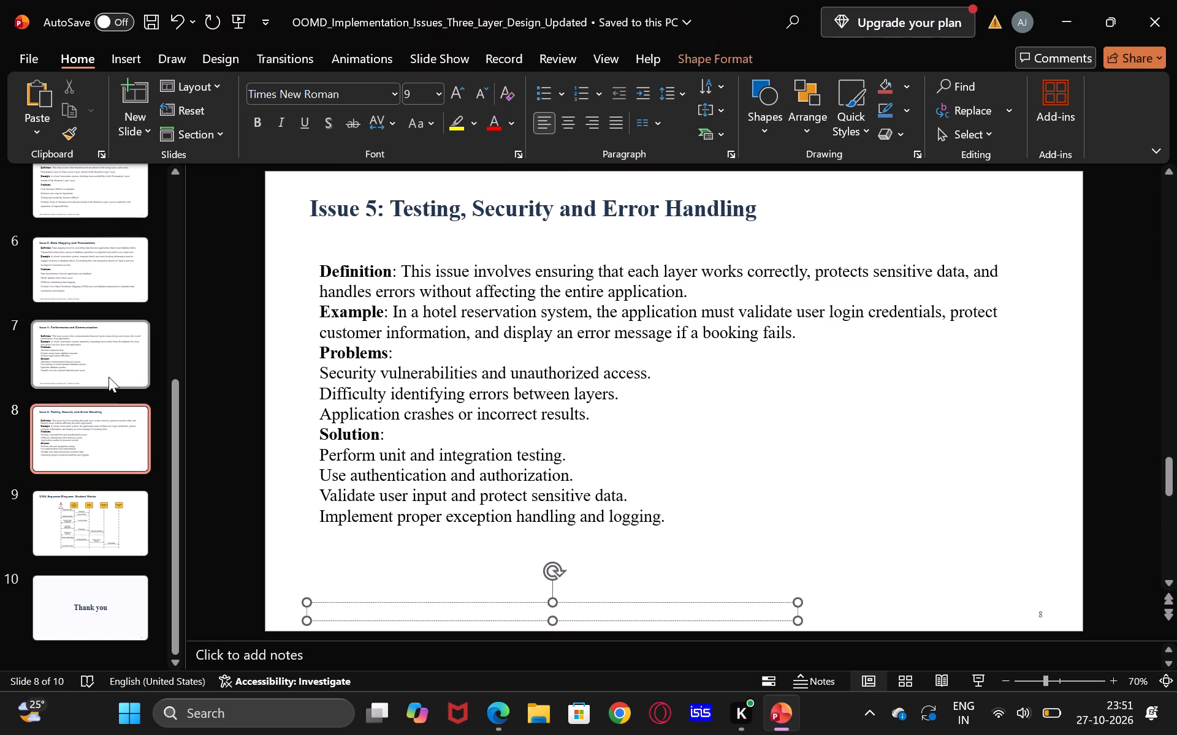
left_click(371, 607)
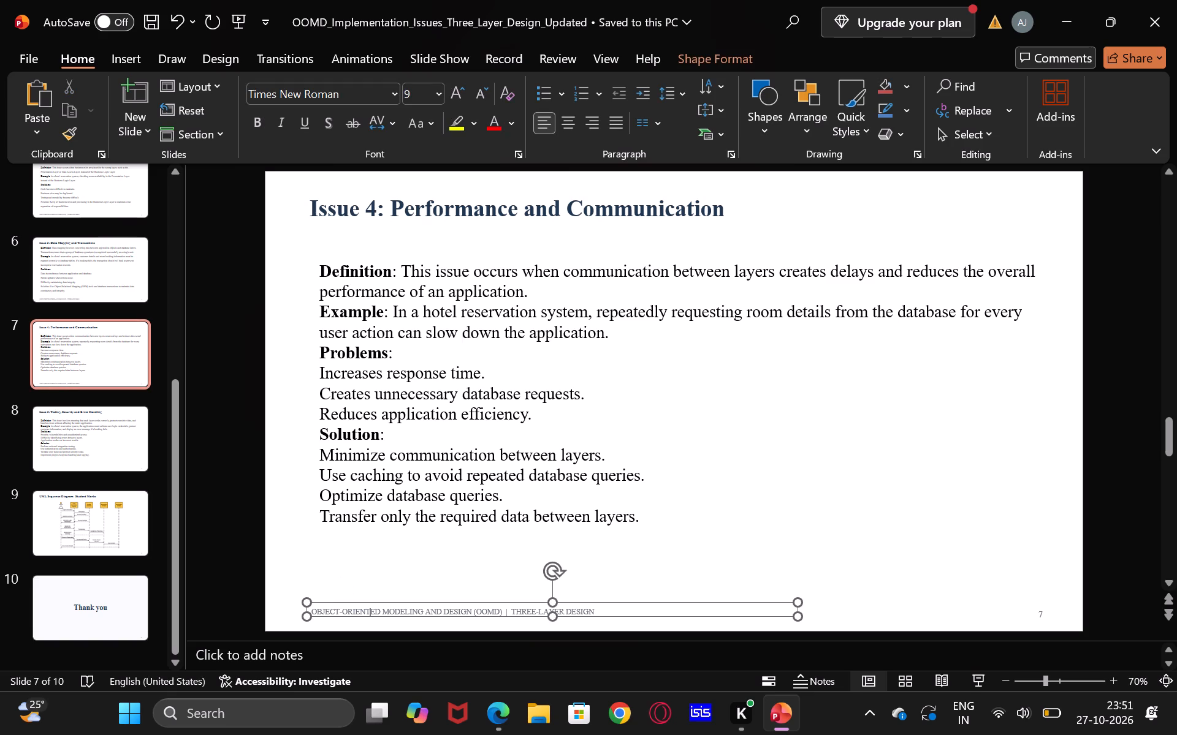
key("ctrl+a")
key("Delete")
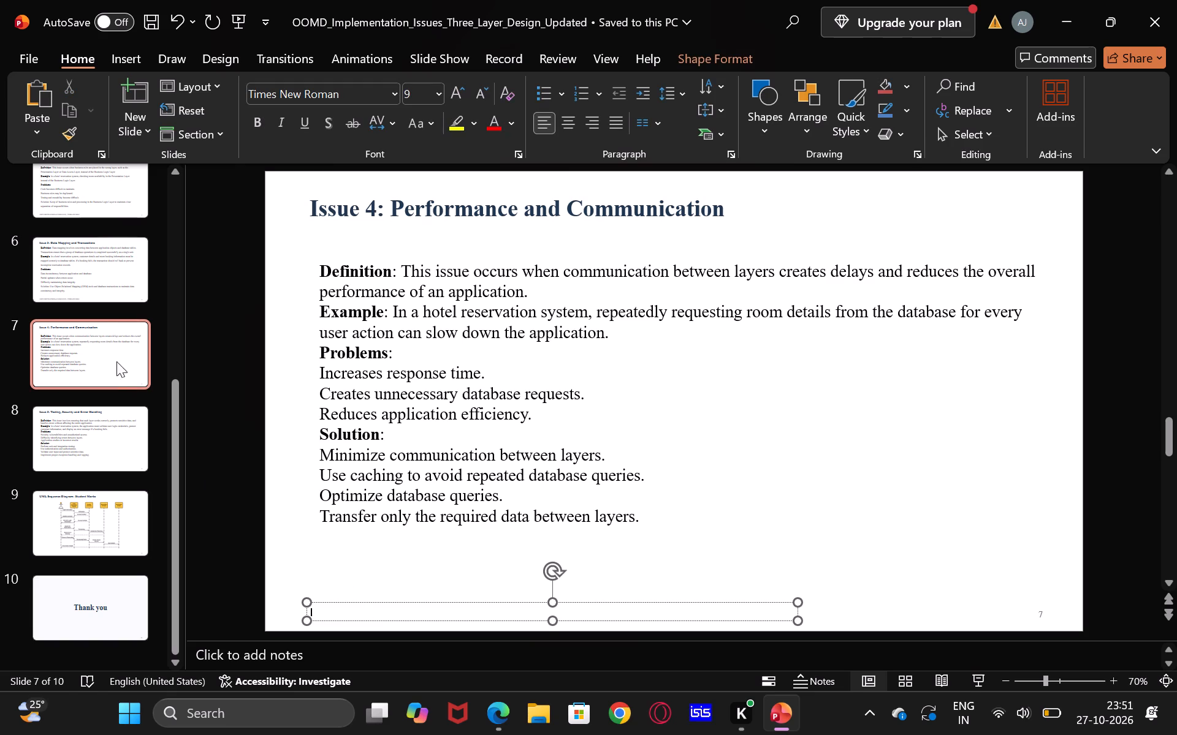
left_click(94, 252)
left_click(365, 611)
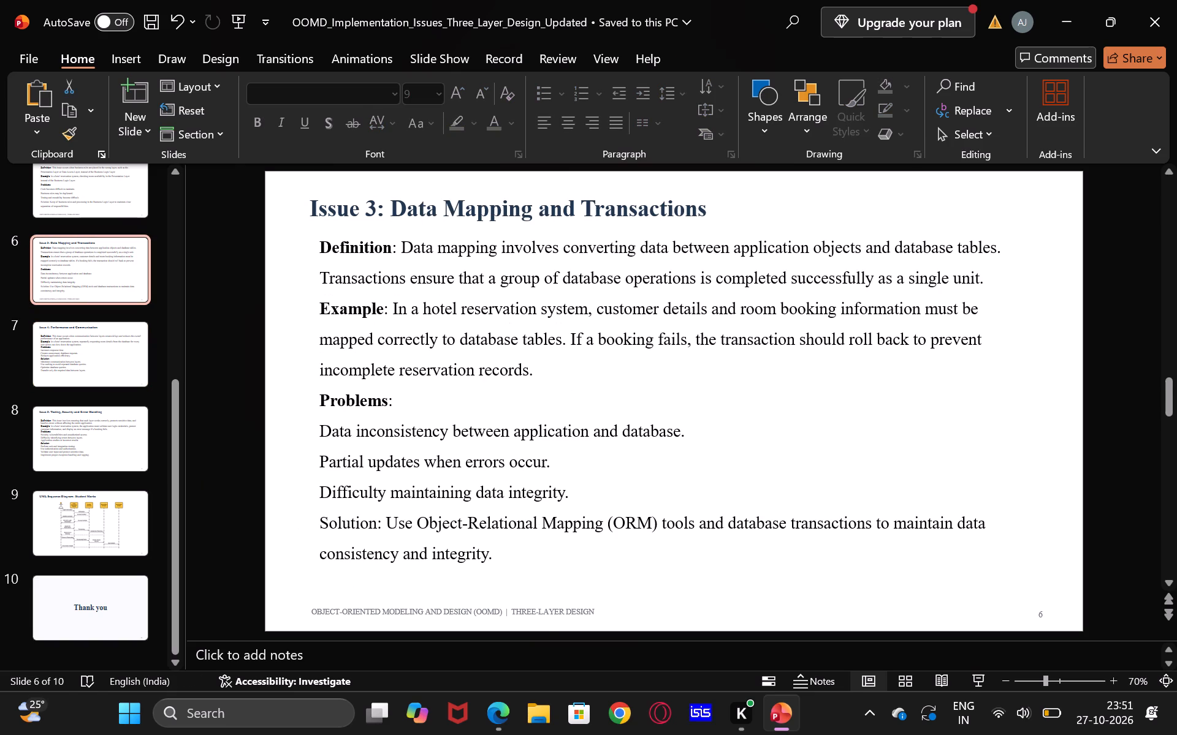
key("ctrl+a")
key("Delete")
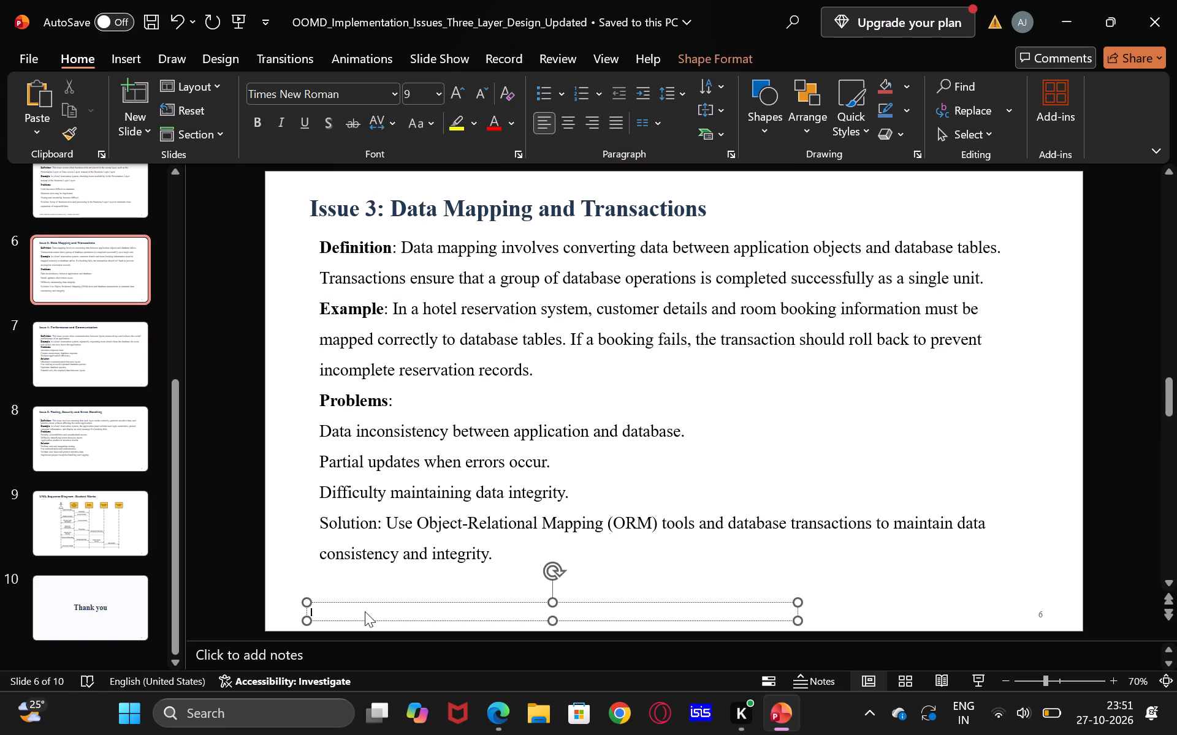
Delete the OOMD three-layer design footer text from slide 5 and slide 3.
left_click(91, 204)
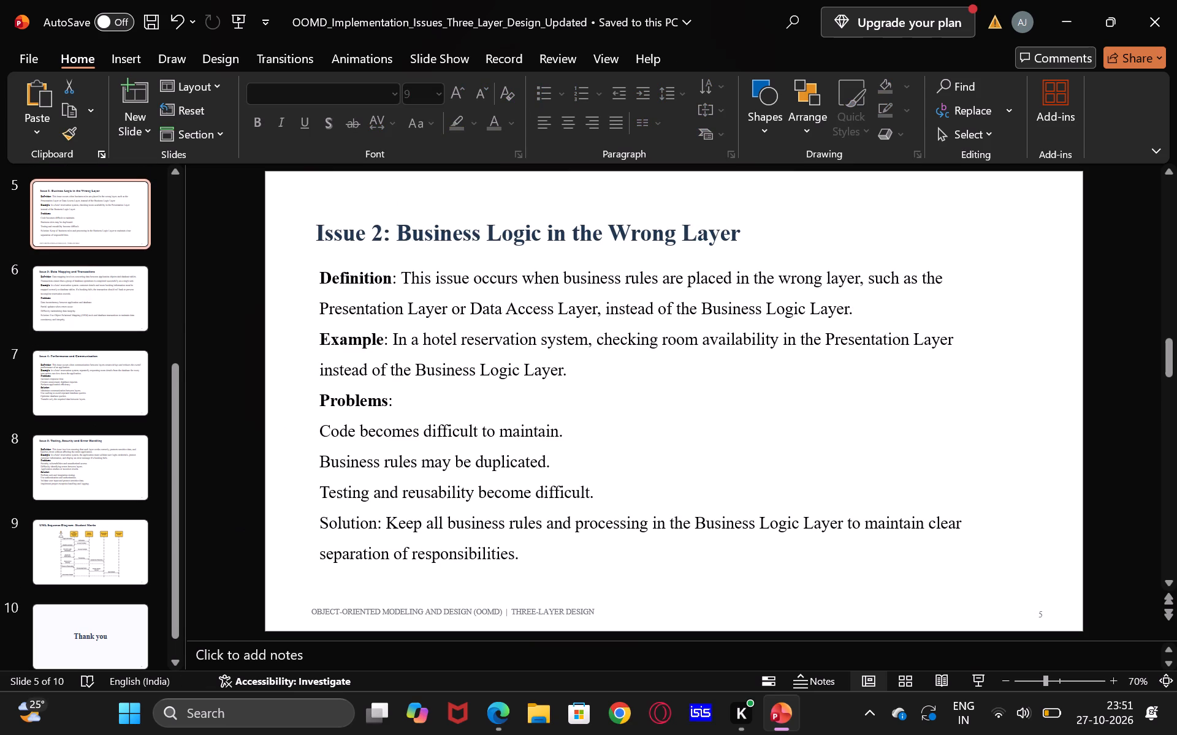
left_click(393, 611)
key("ctrl+a")
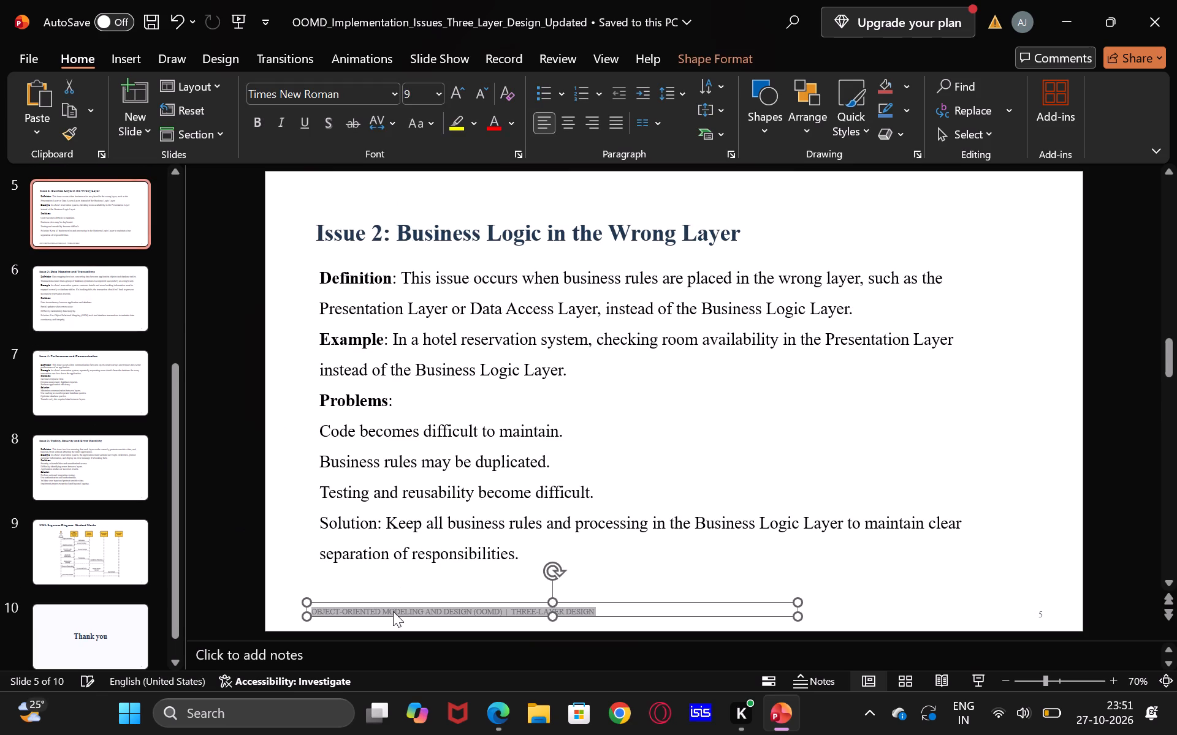
key("Delete")
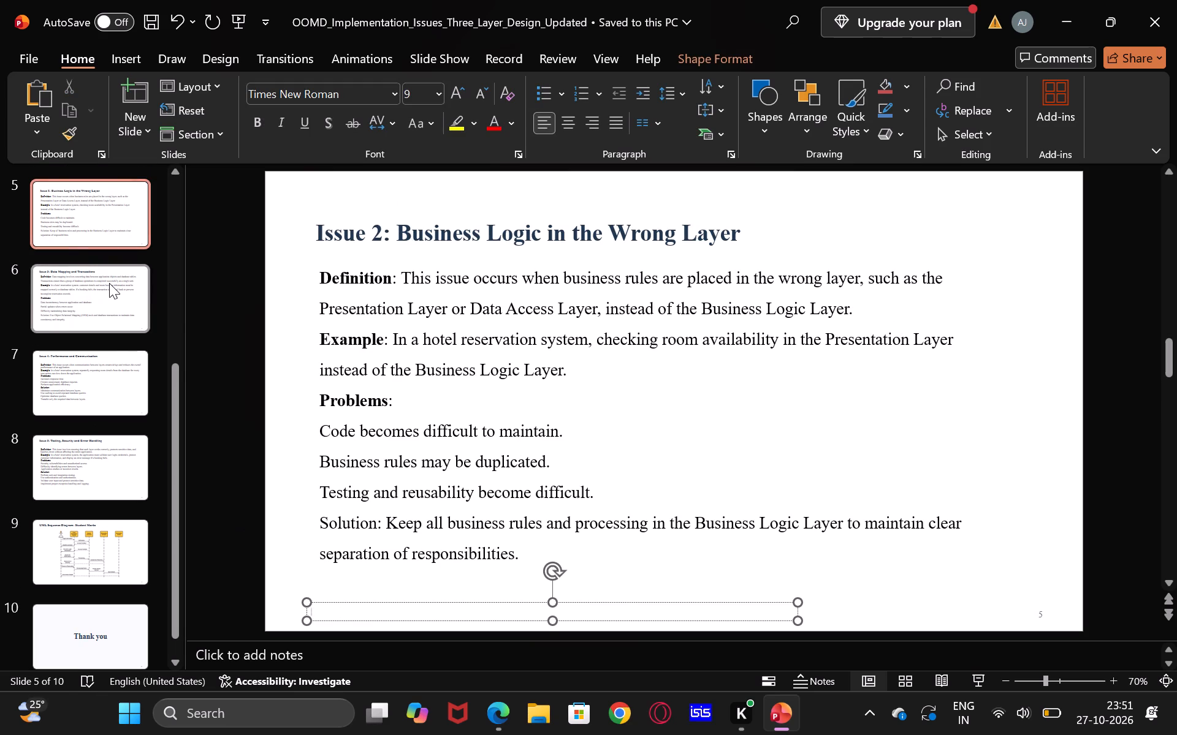
scroll(109, 283, "up", 1)
left_click(100, 260)
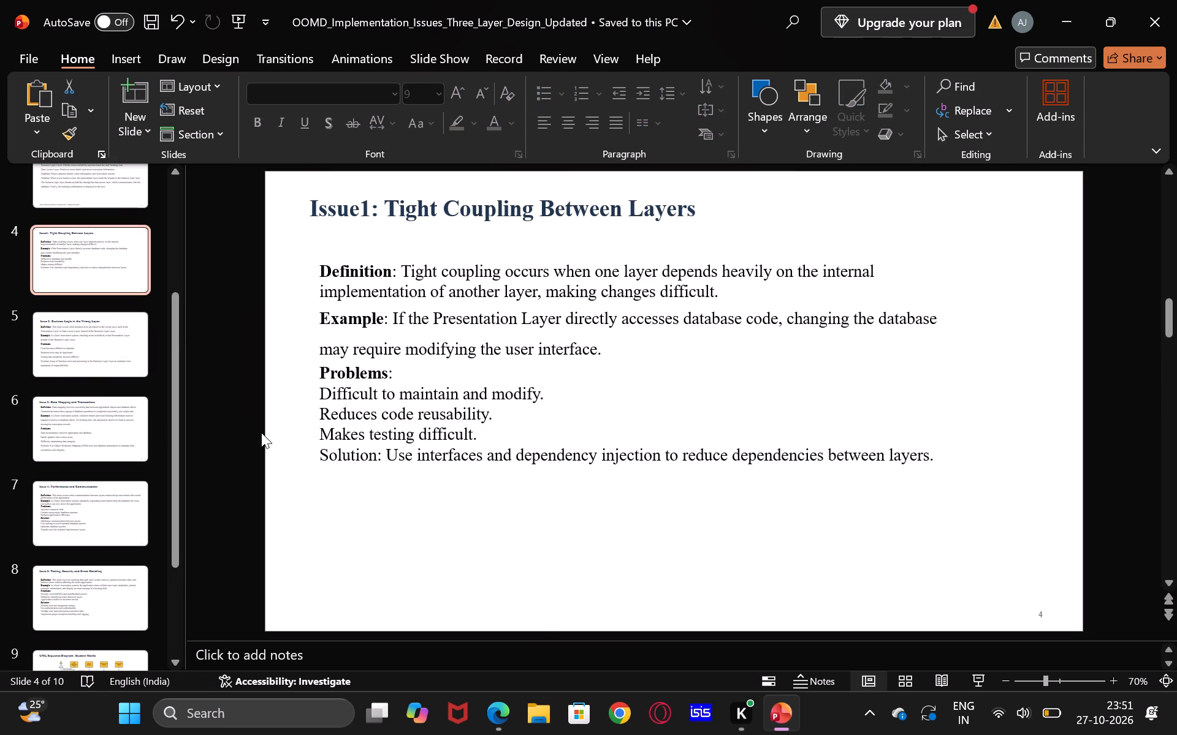
scroll(48, 359, "up", 2)
left_click(60, 340)
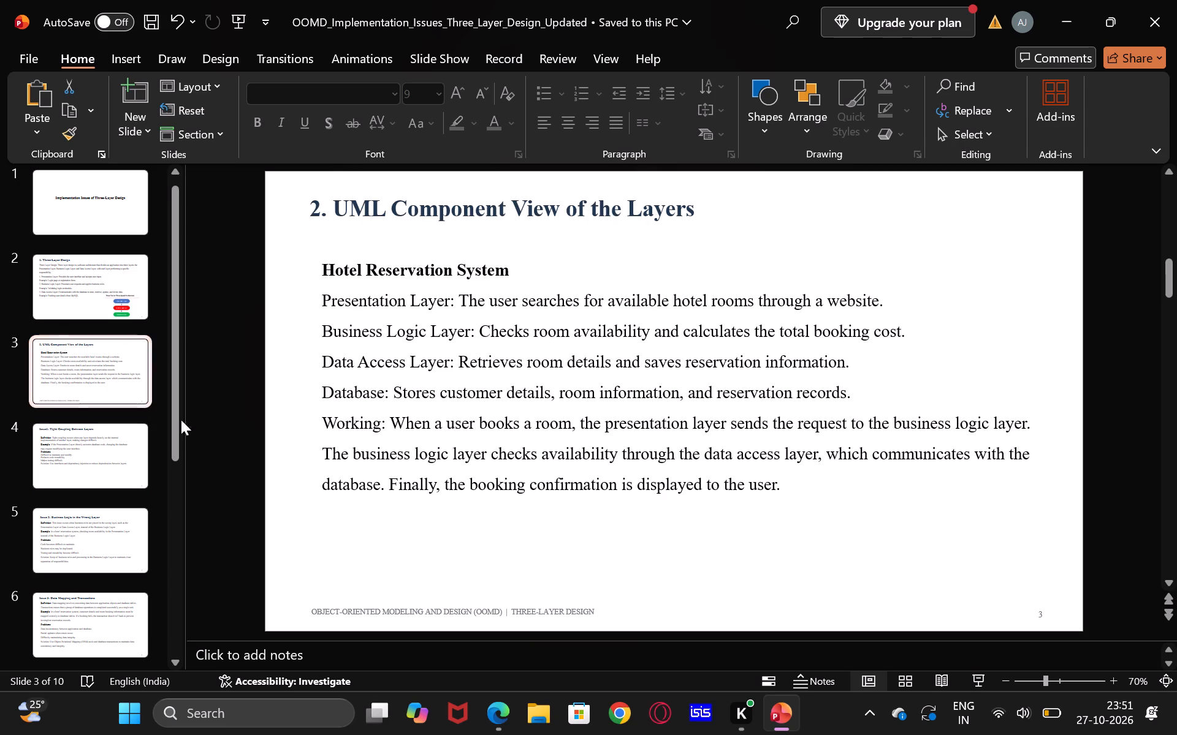
left_click(532, 612)
key("ctrl+a")
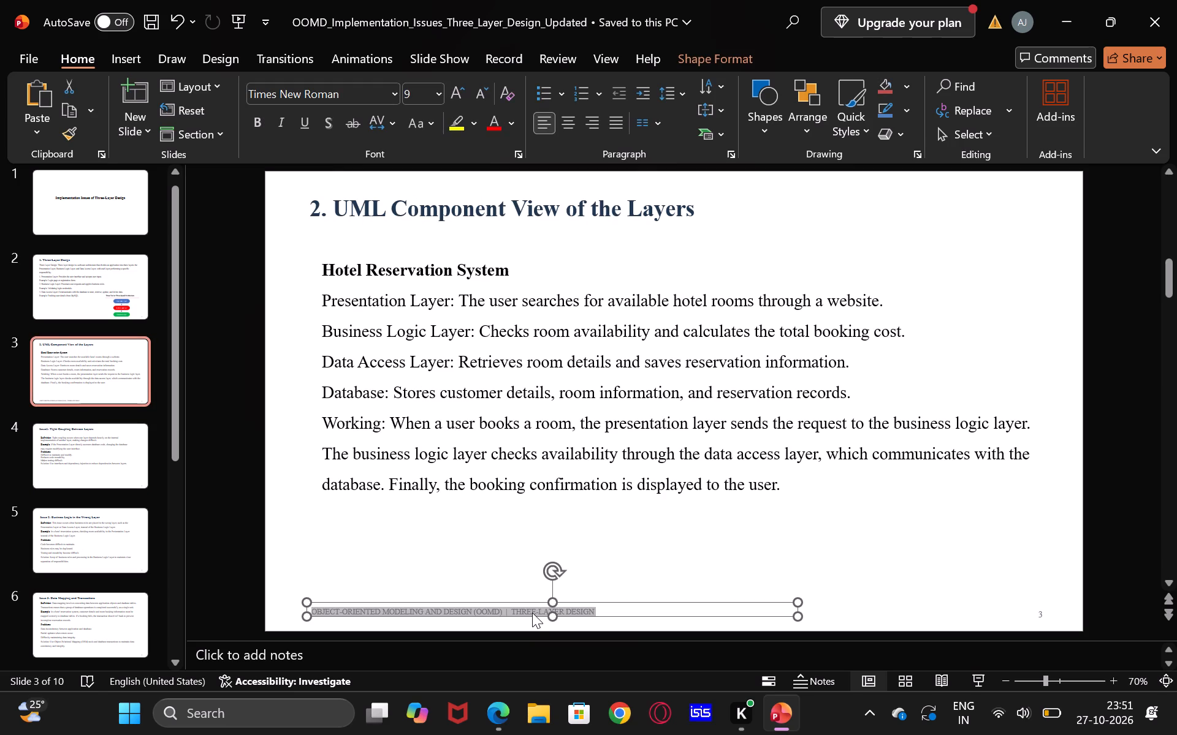
key("Delete")
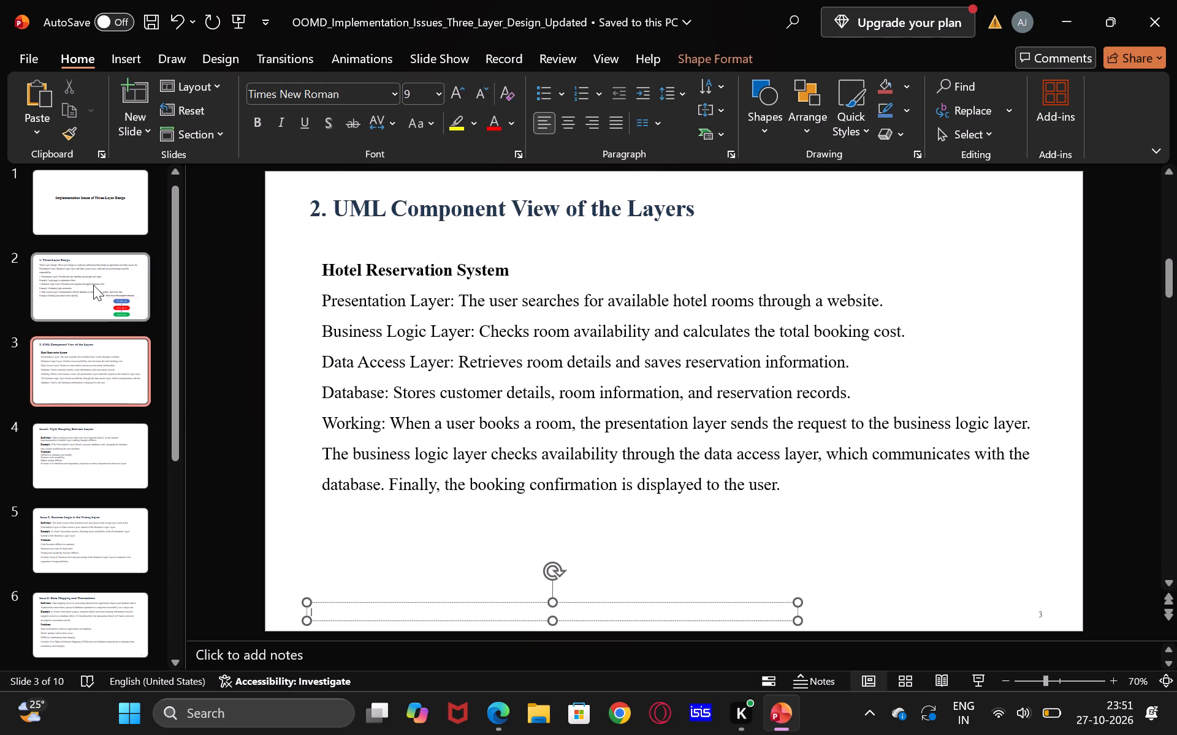
Remove the "1. " numbering from the slide 2 title so it reads "Three-Layer Design".
left_click(96, 283)
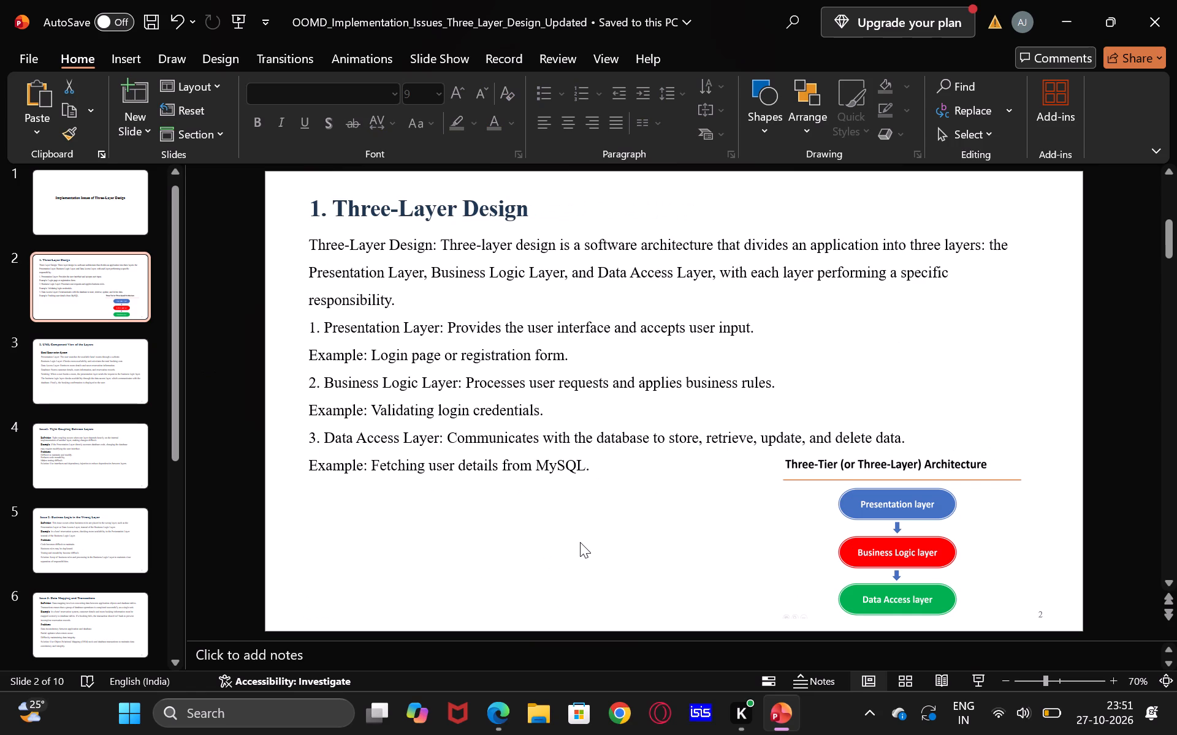
left_click(334, 213)
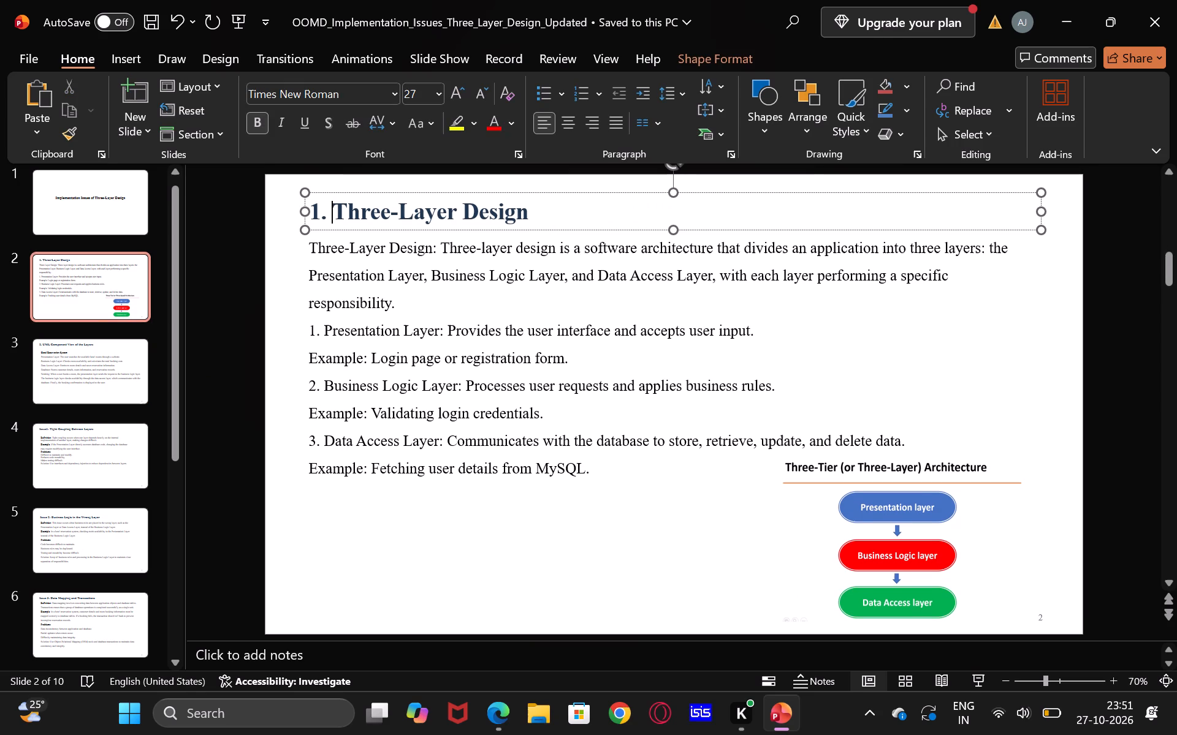
key("BackSpace")
key("BackSpace")
key("BackSpace")
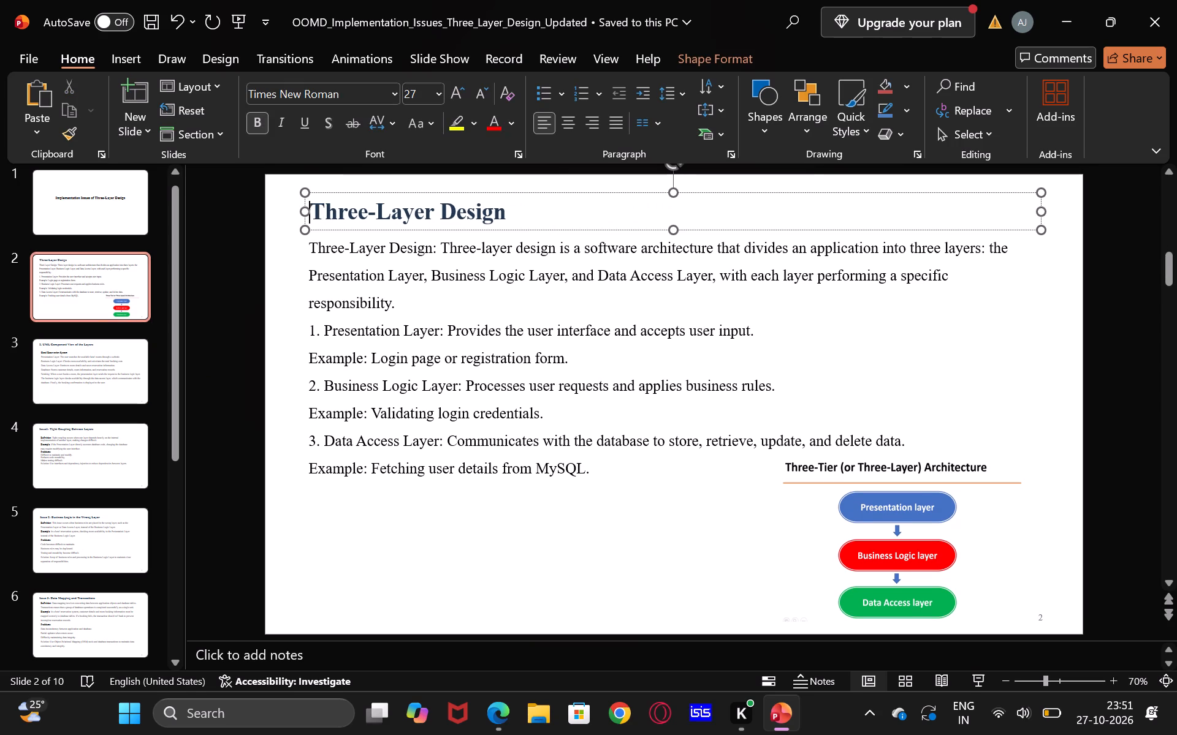
key("Tab")
key("BackSpace")
Remove the "2. " numbering from the slide 3 title "UML Component View of the Layers" and indent the title by one tab.
left_click(94, 360)
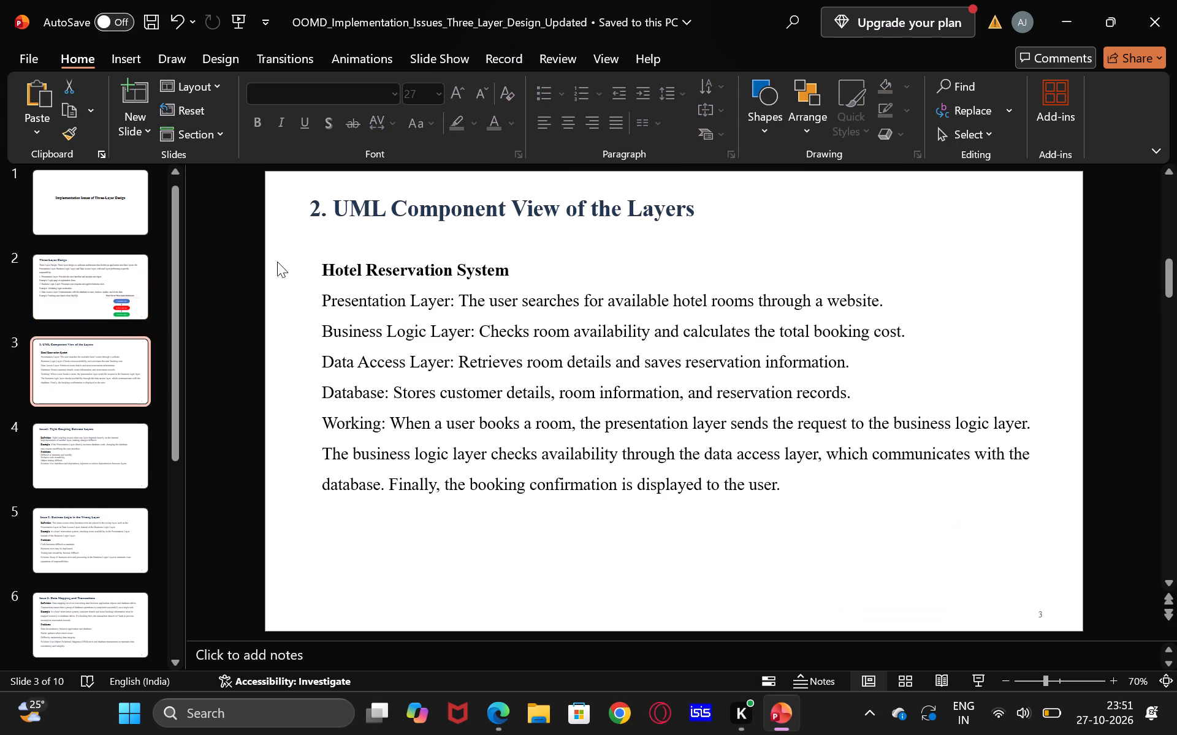
left_click(337, 211)
key("BackSpace")
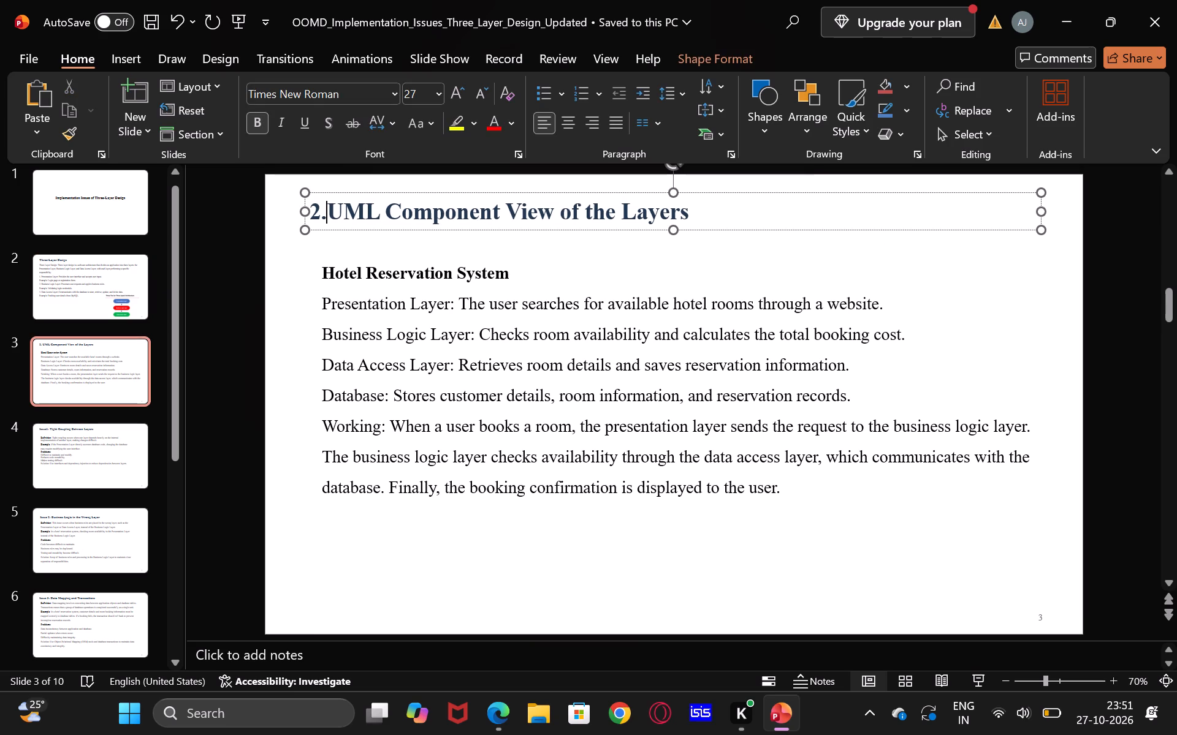
key("BackSpace")
key("BackSpace")
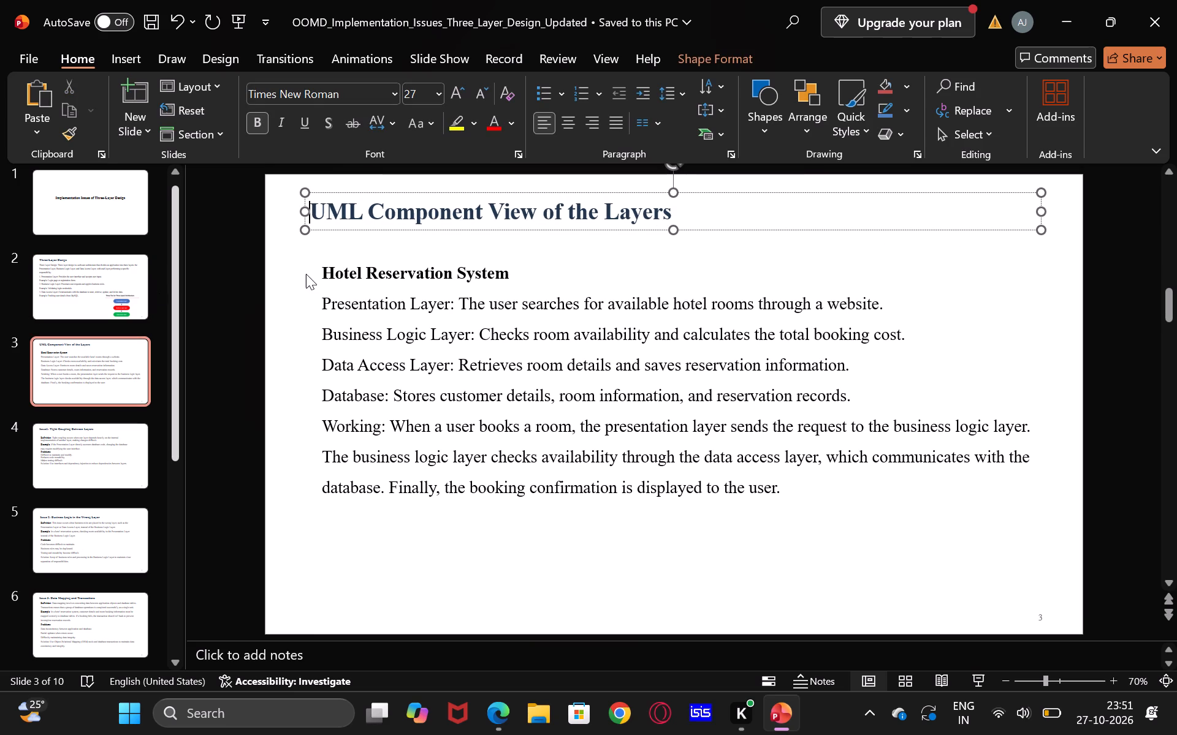
key("Tab")
left_click(292, 235)
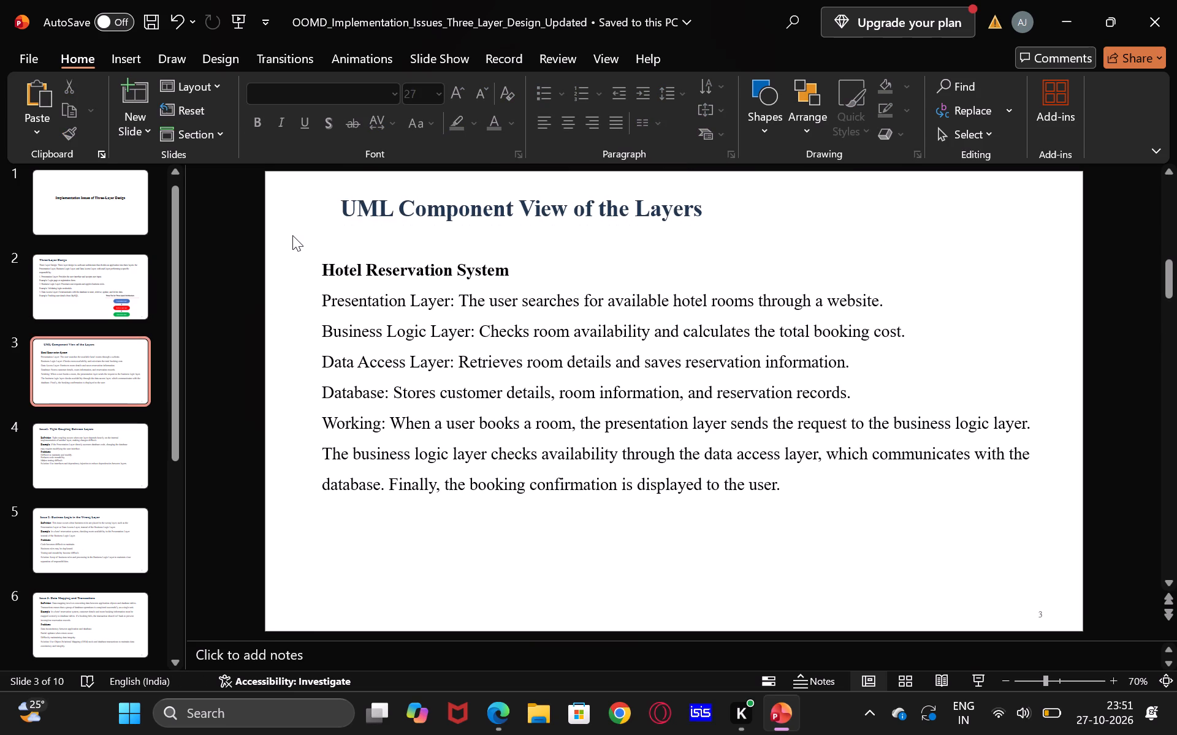
Correct "Issue1" to "Issue 1" in the slide 4 title and indent the title with two leading spaces.
left_click(85, 453)
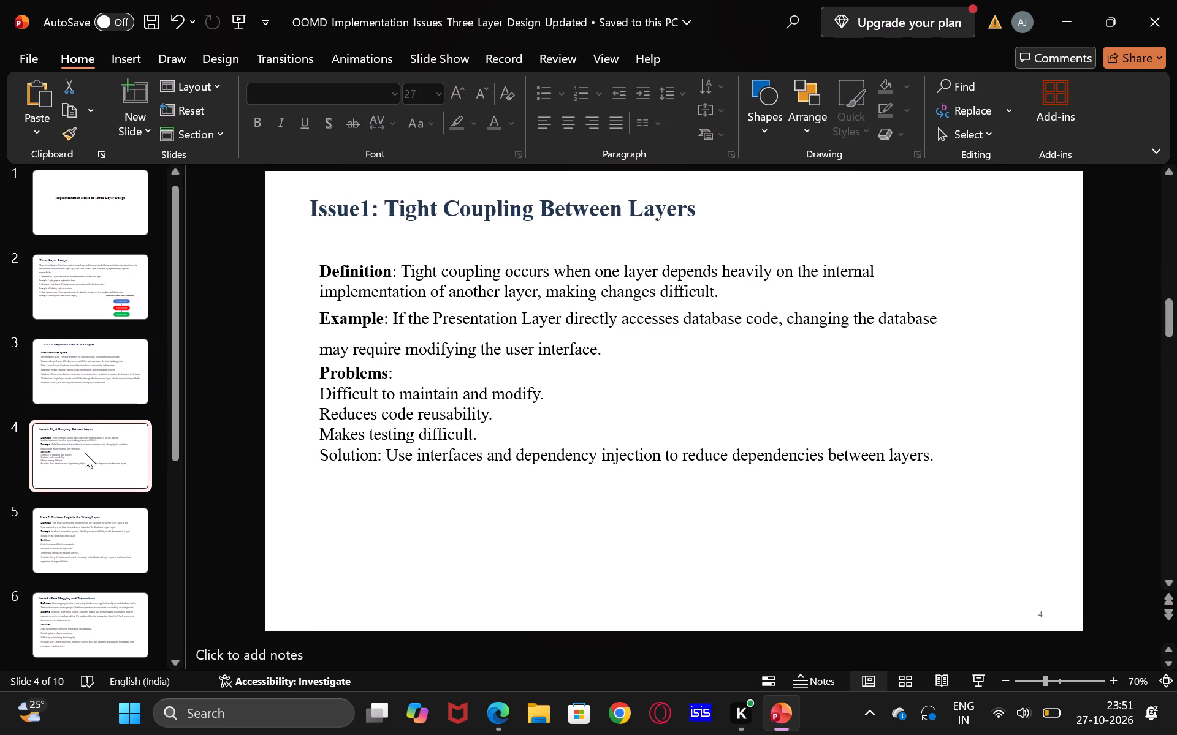
left_click(360, 209)
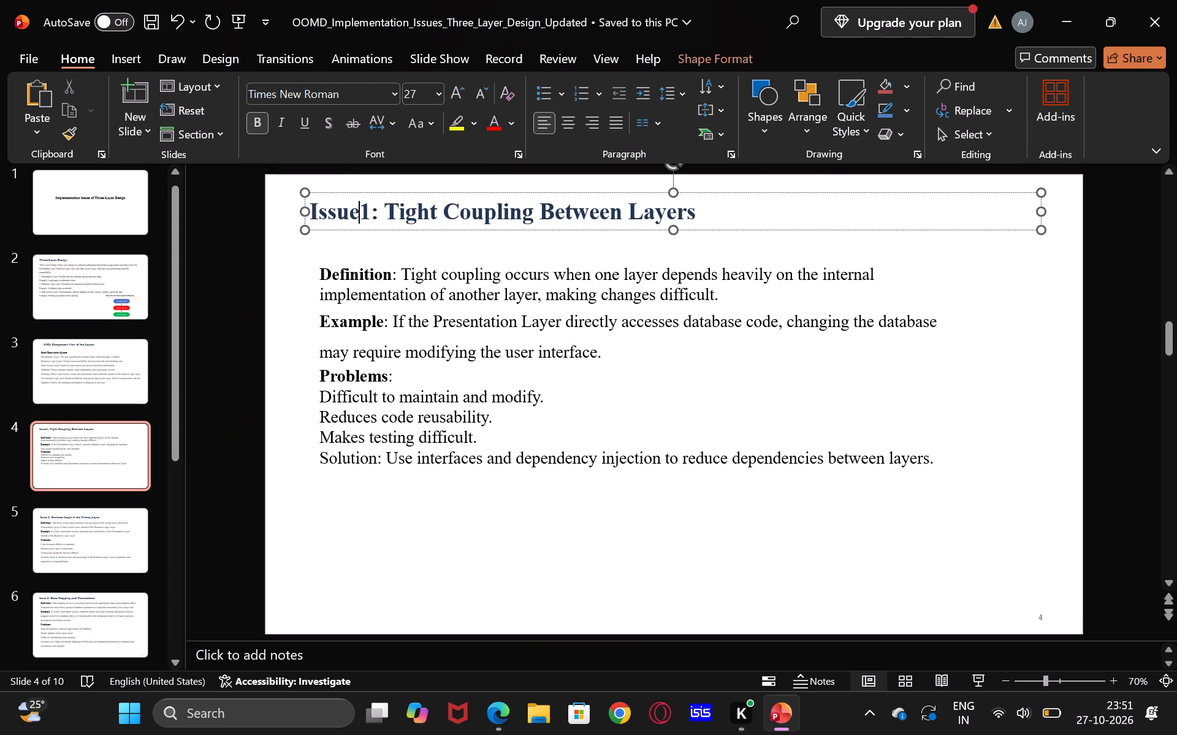
key("space")
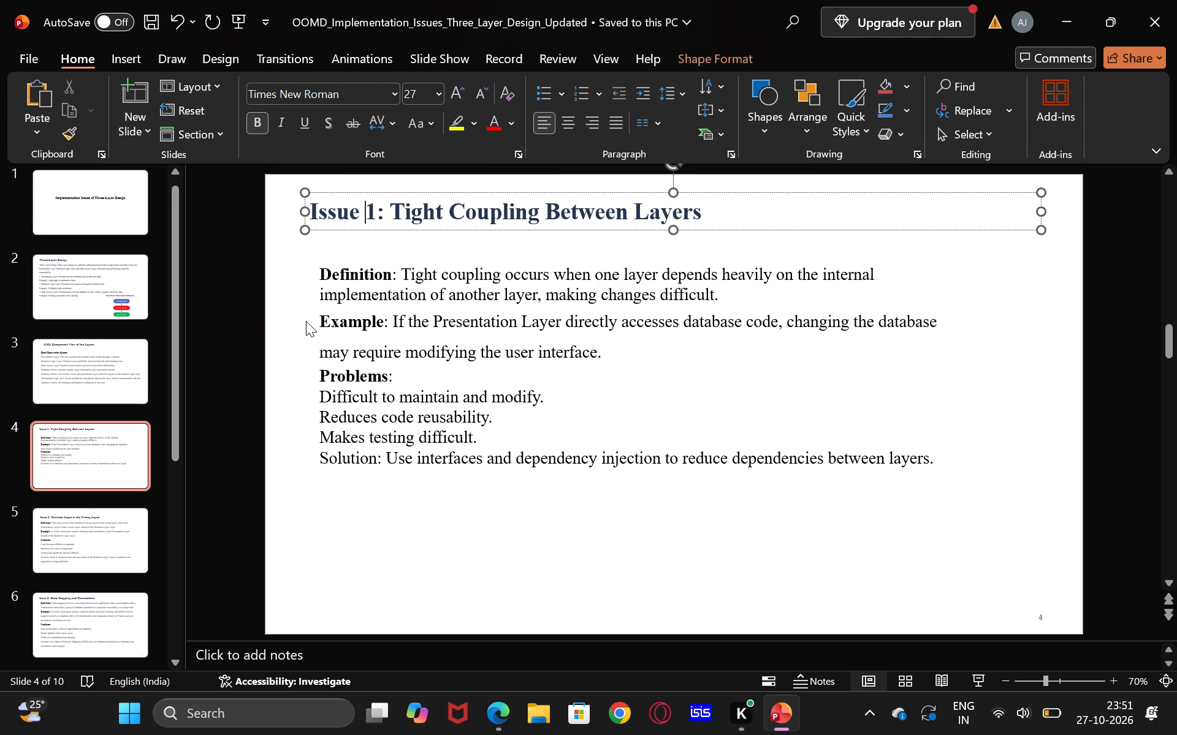
left_click(309, 216)
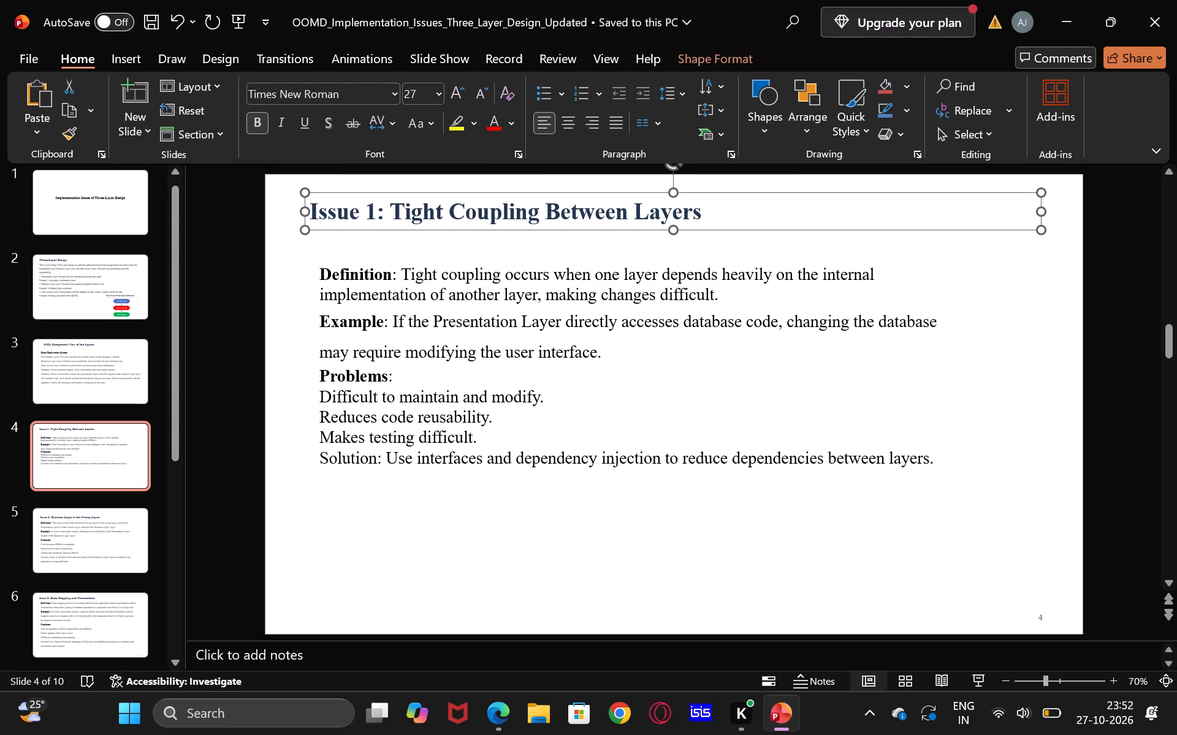
left_click(311, 211)
key("Tab")
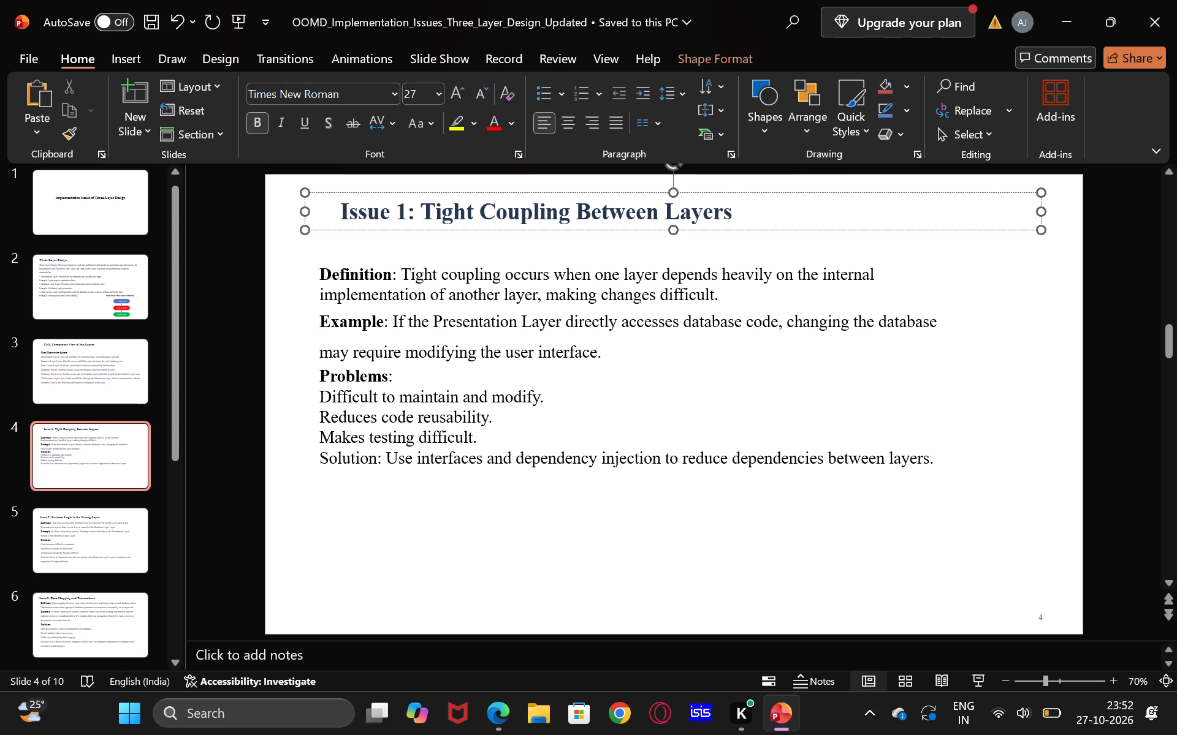
key("BackSpace")
key("space")
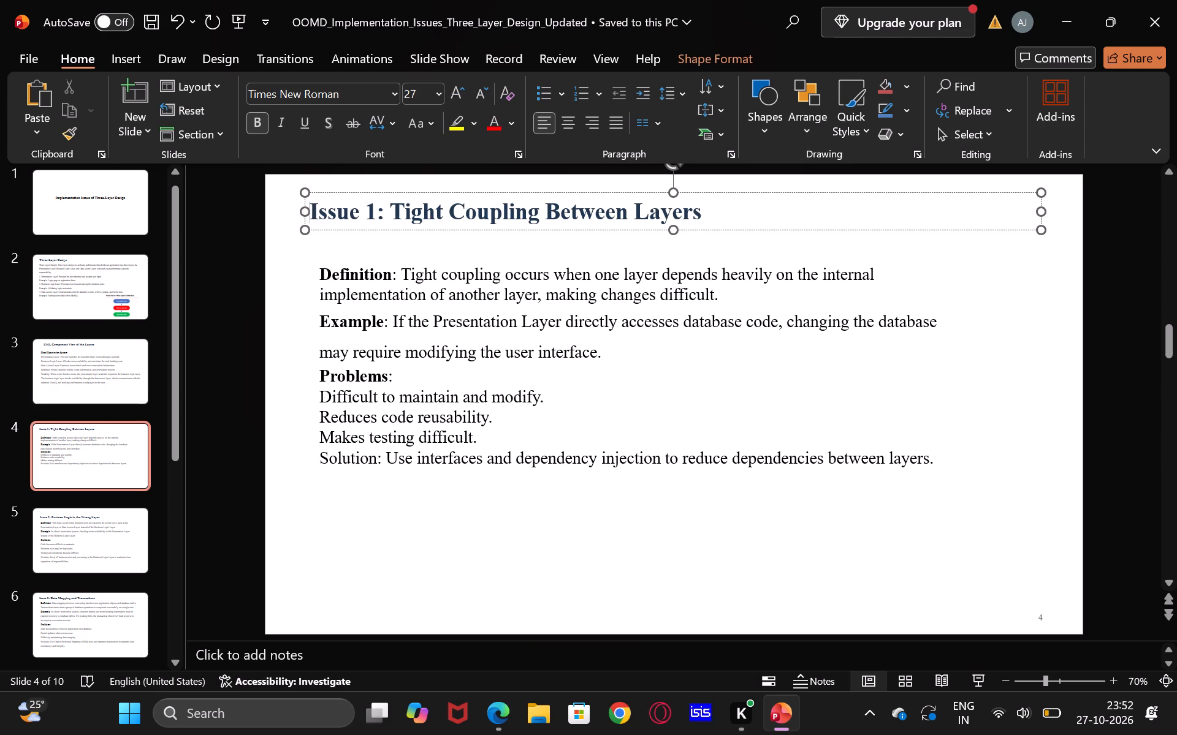
key("space")
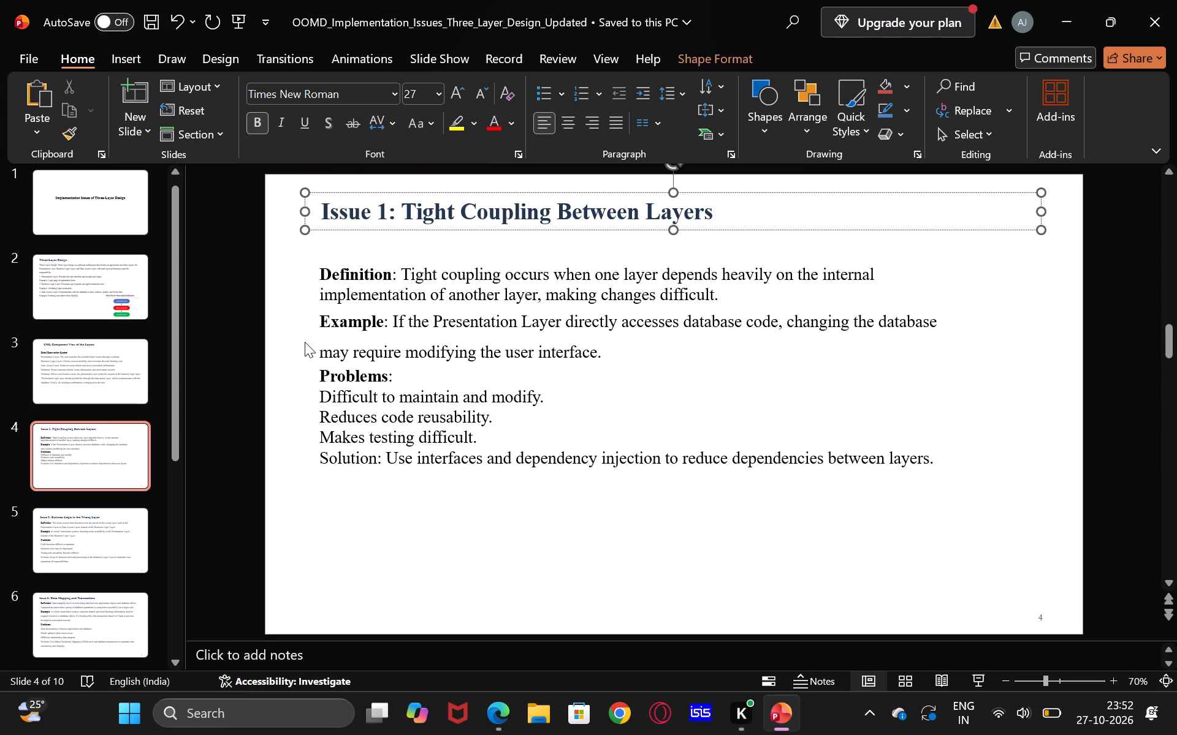
left_click(305, 342)
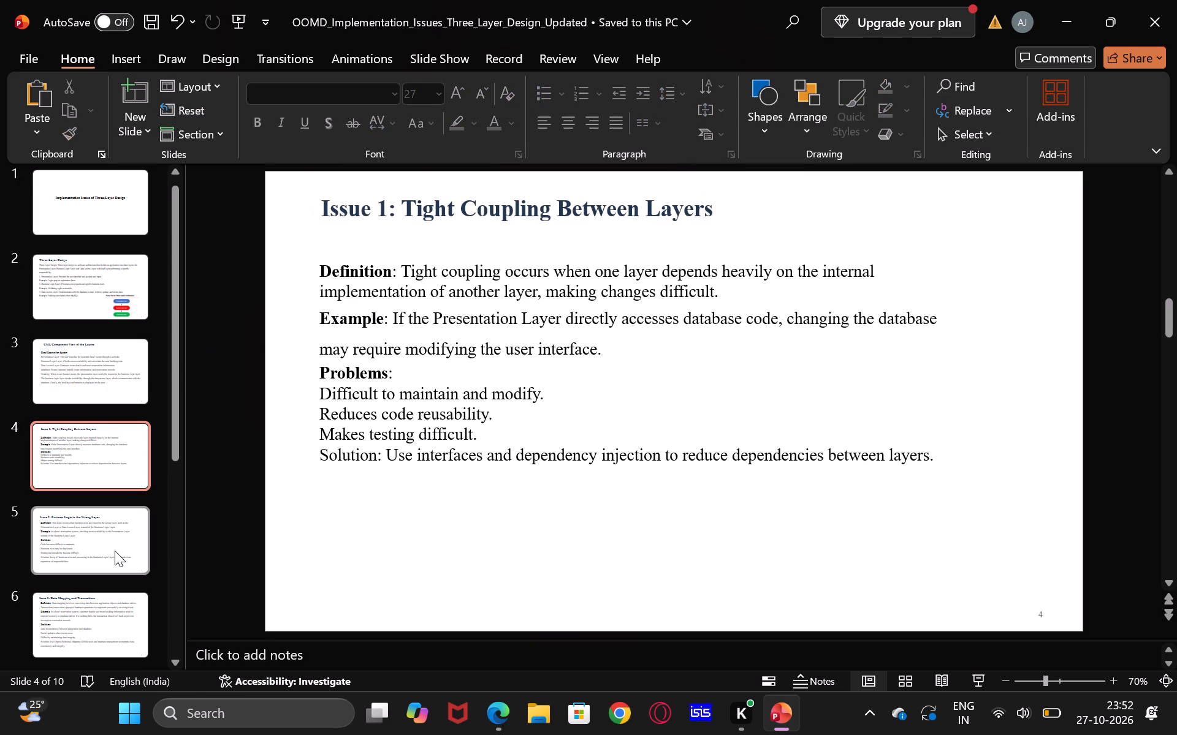
Indent the slide 6 title "Issue 3: Data Mapping and Transactions" with two leading spaces to align it with the body text.
left_click(115, 551)
left_click(111, 613)
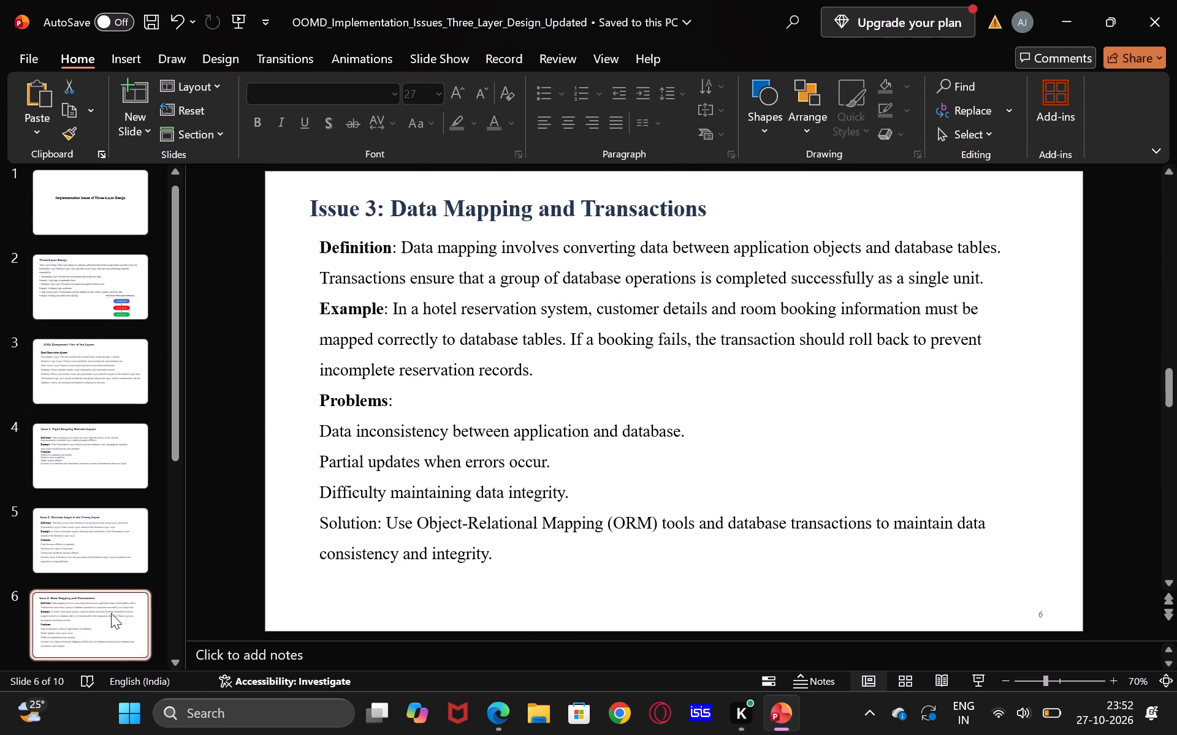
scroll(111, 613, "down", 1)
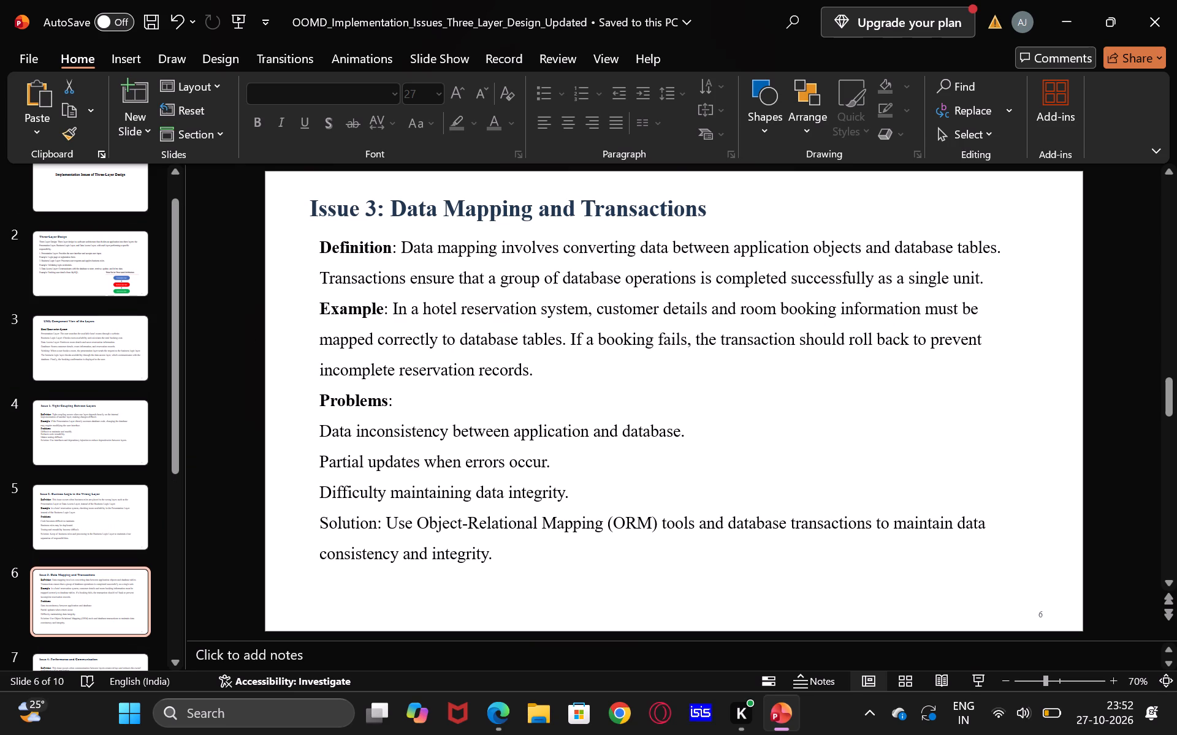
left_click(312, 213)
key("Tab")
key("Tab")
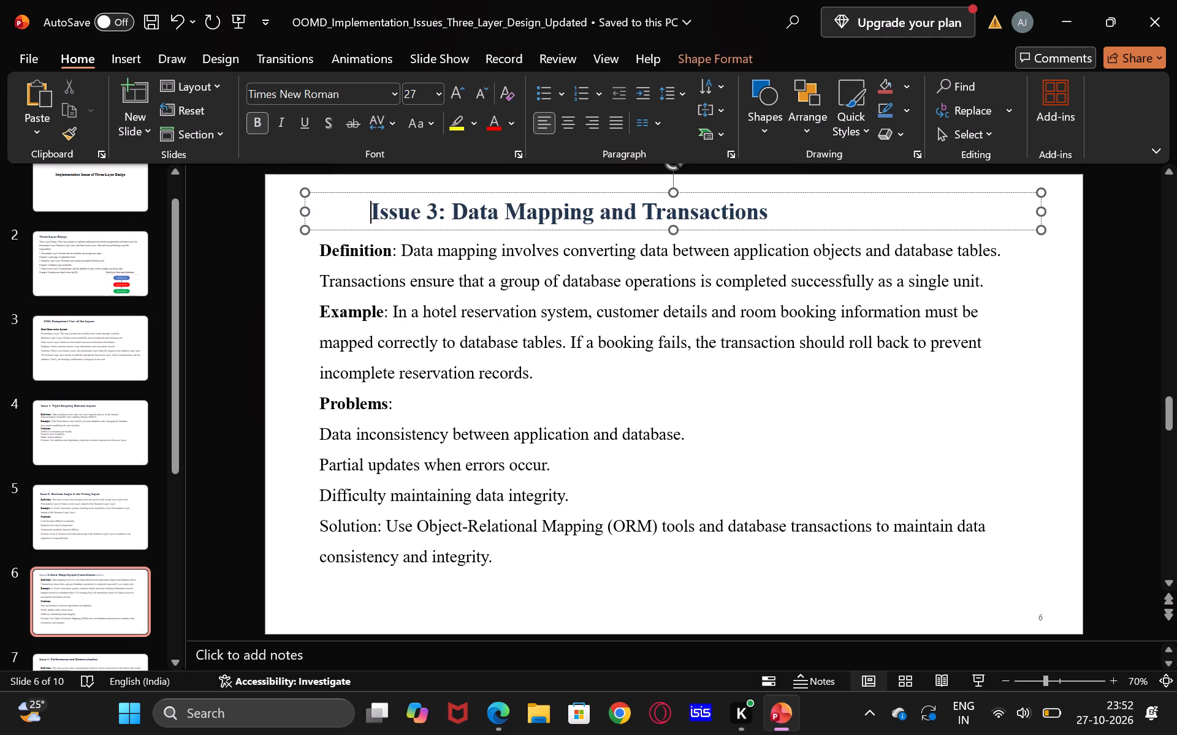
key("BackSpace")
key("BackSpace")
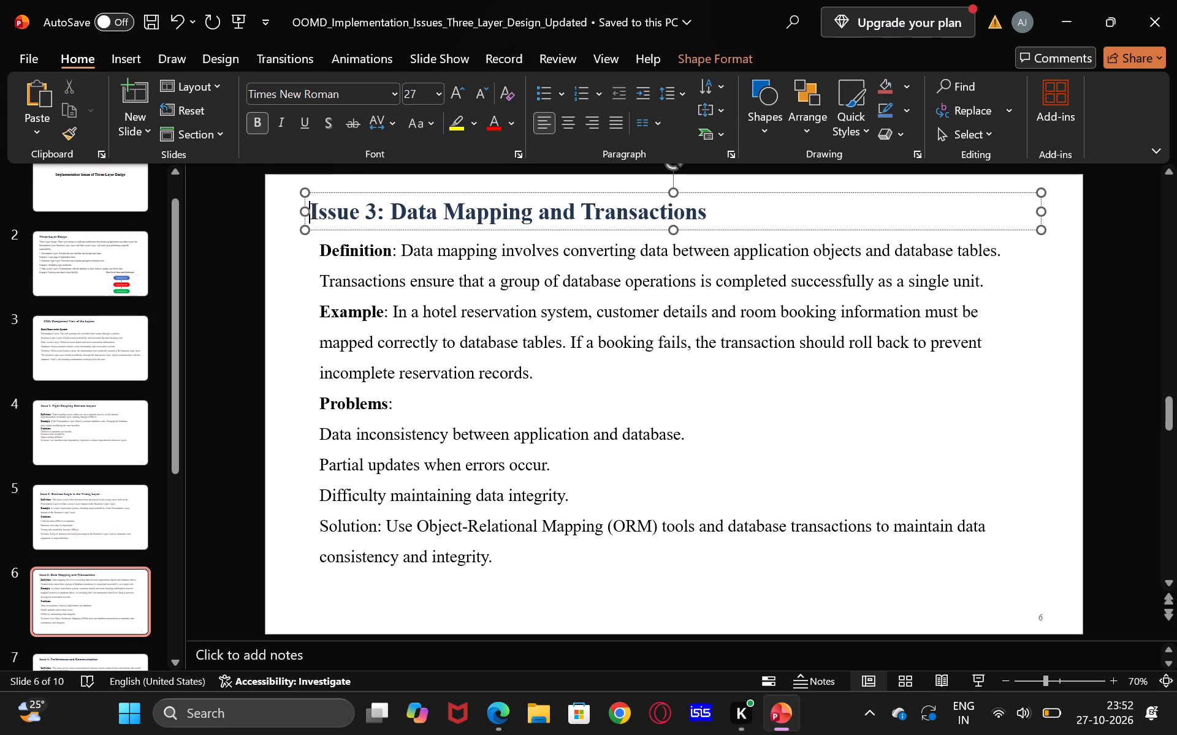
key("space")
key("space")
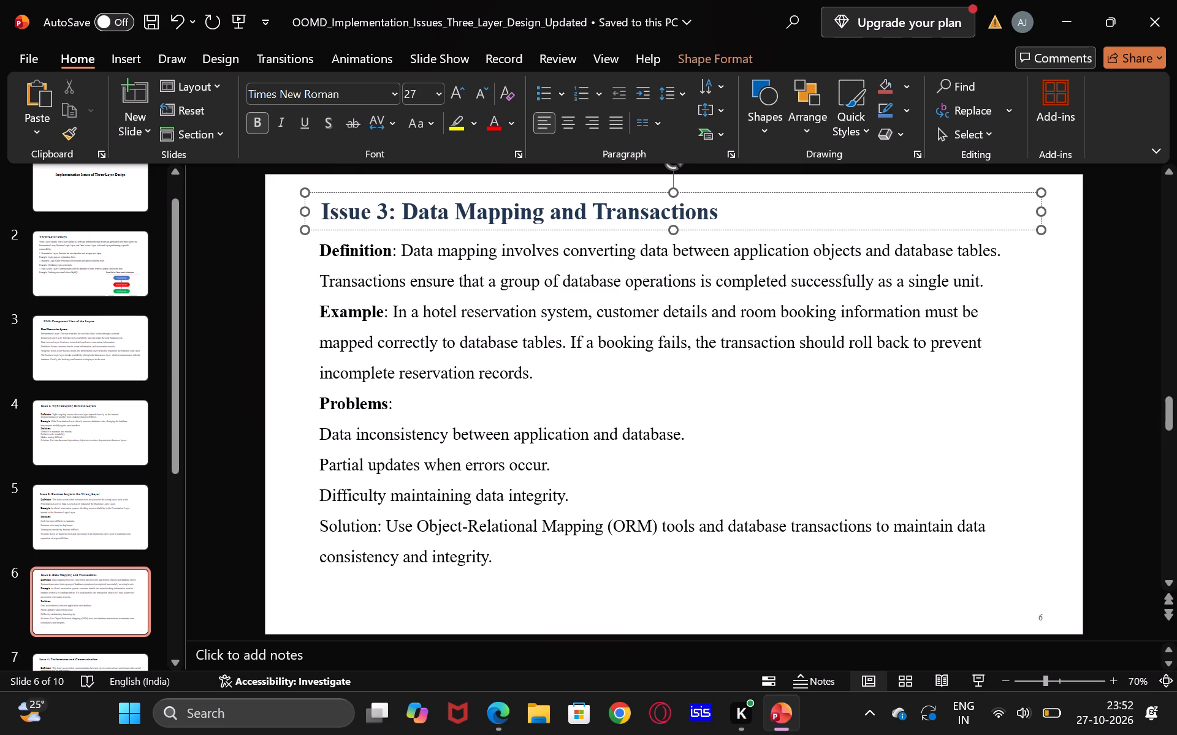
Go to slide 9 with the UML sequence diagram.
scroll(694, 488, "down", 3)
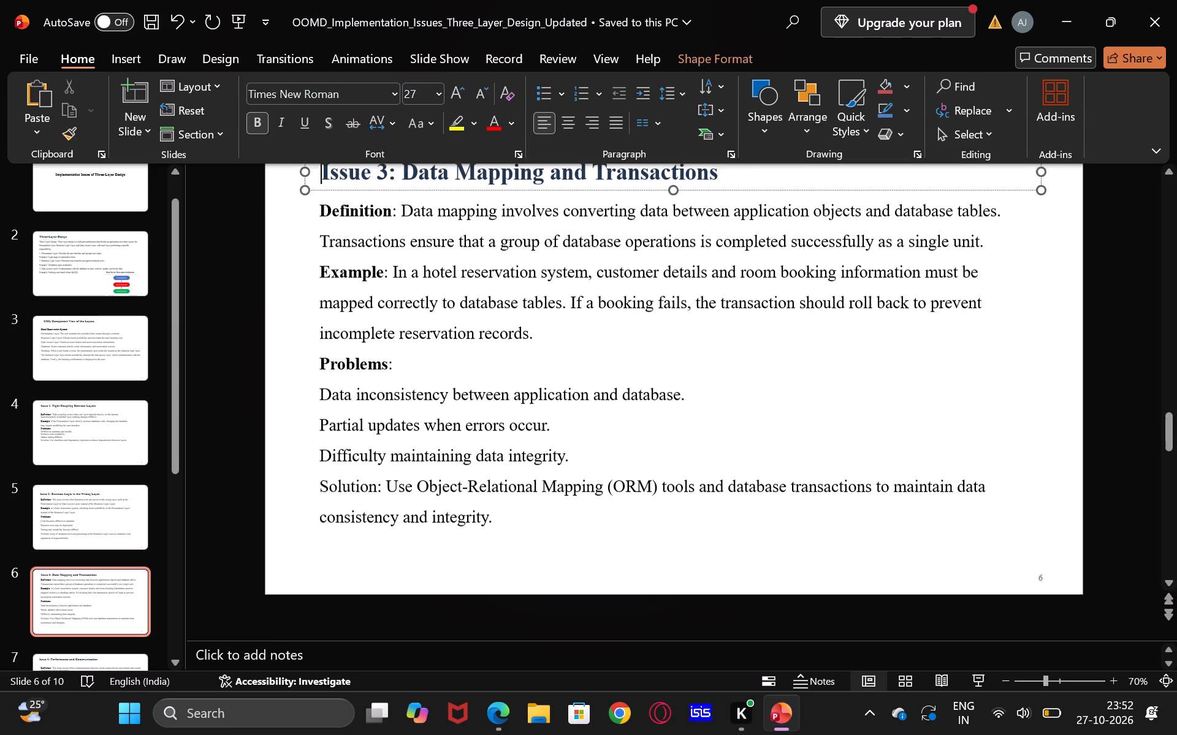
scroll(694, 488, "down", 2)
left_click(124, 516)
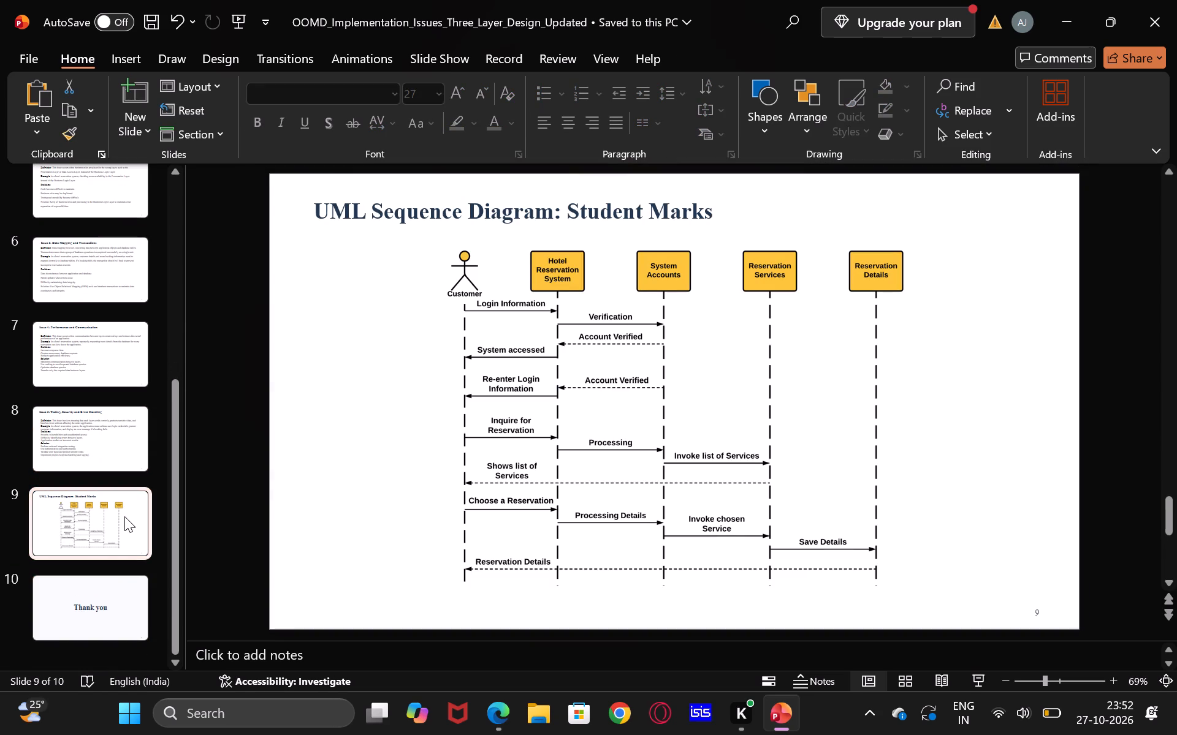
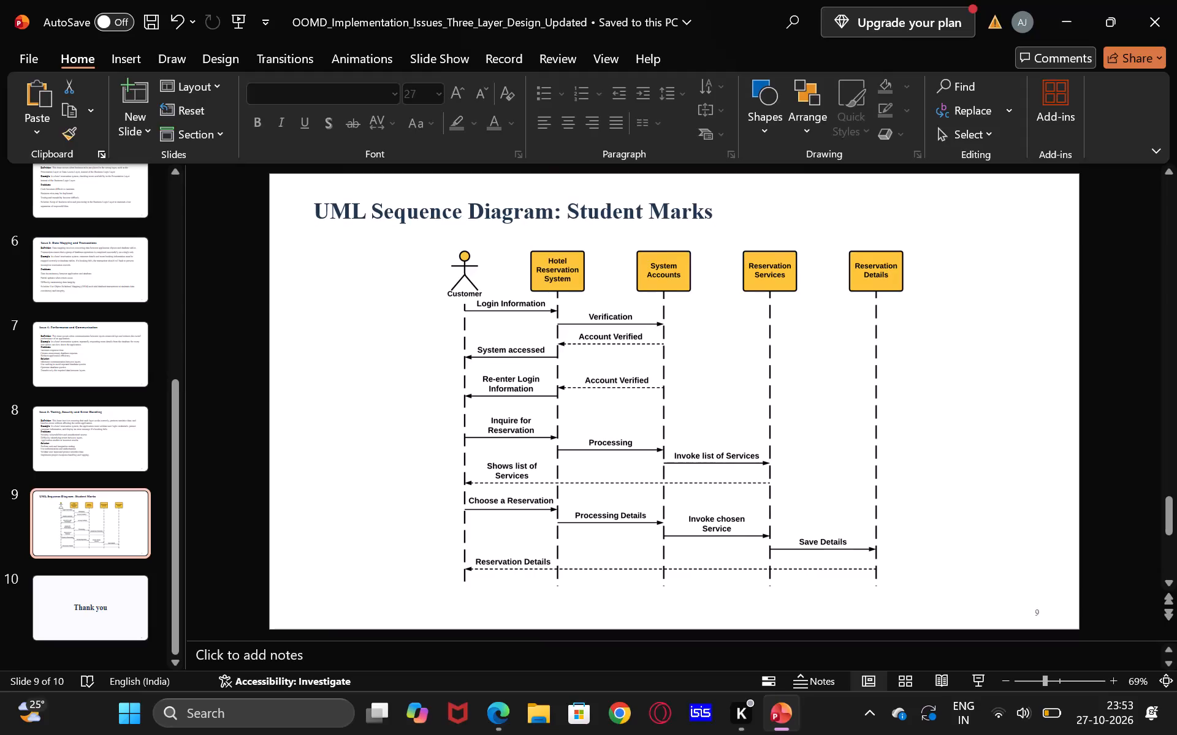
Save the presentation with the hotel reservation sequence diagram on slide 9.
left_click(722, 398)
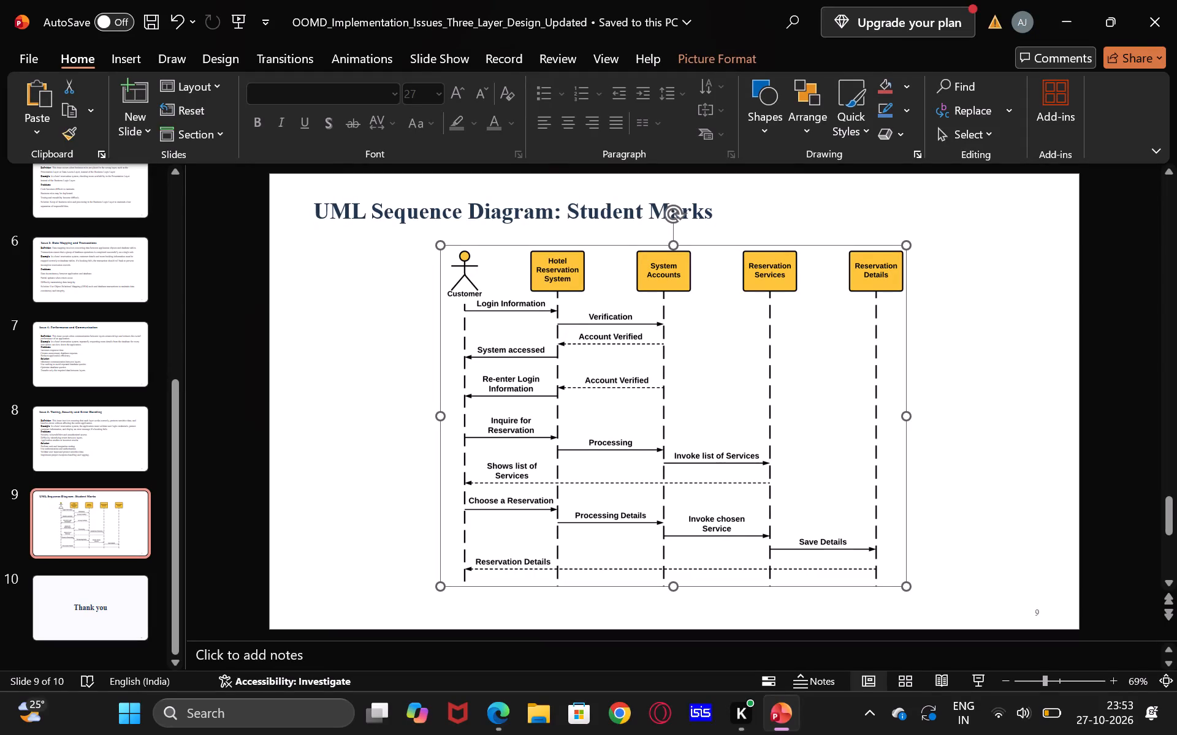
key("ctrl+s")
Check the closing Thank you slide, return to the title slide, and save the presentation again.
scroll(124, 363, "down", 3)
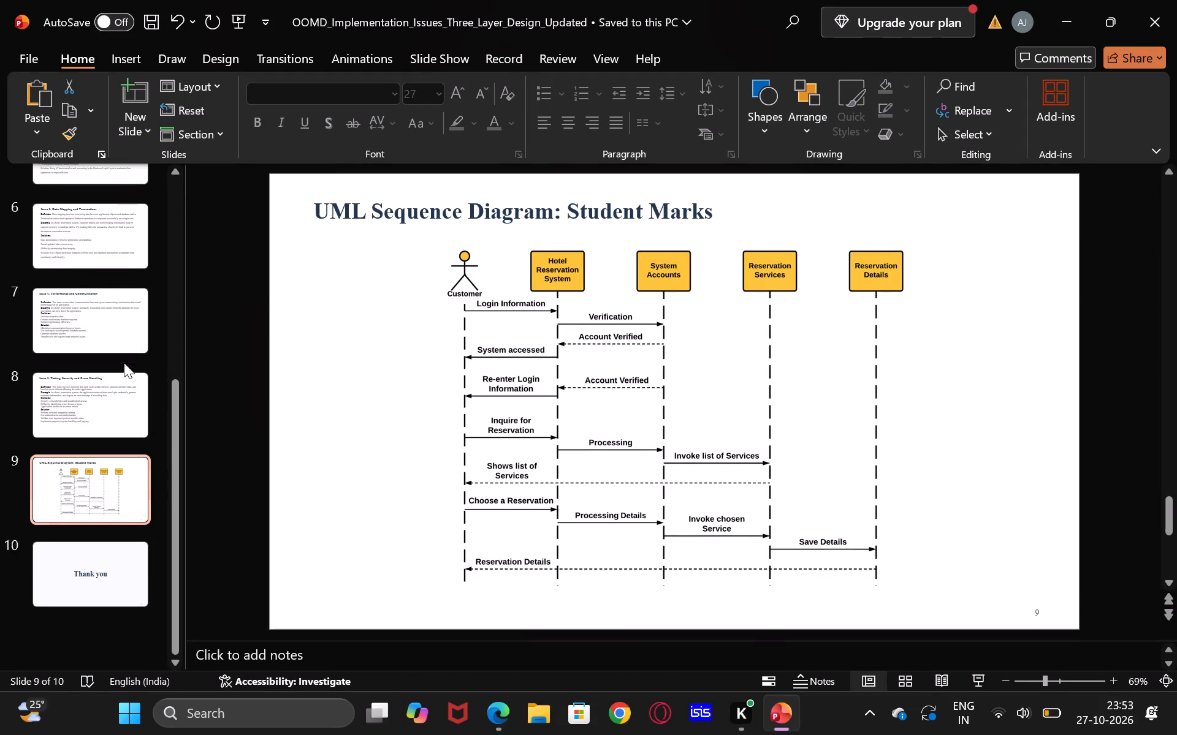
left_click(83, 589)
scroll(61, 353, "up", 8)
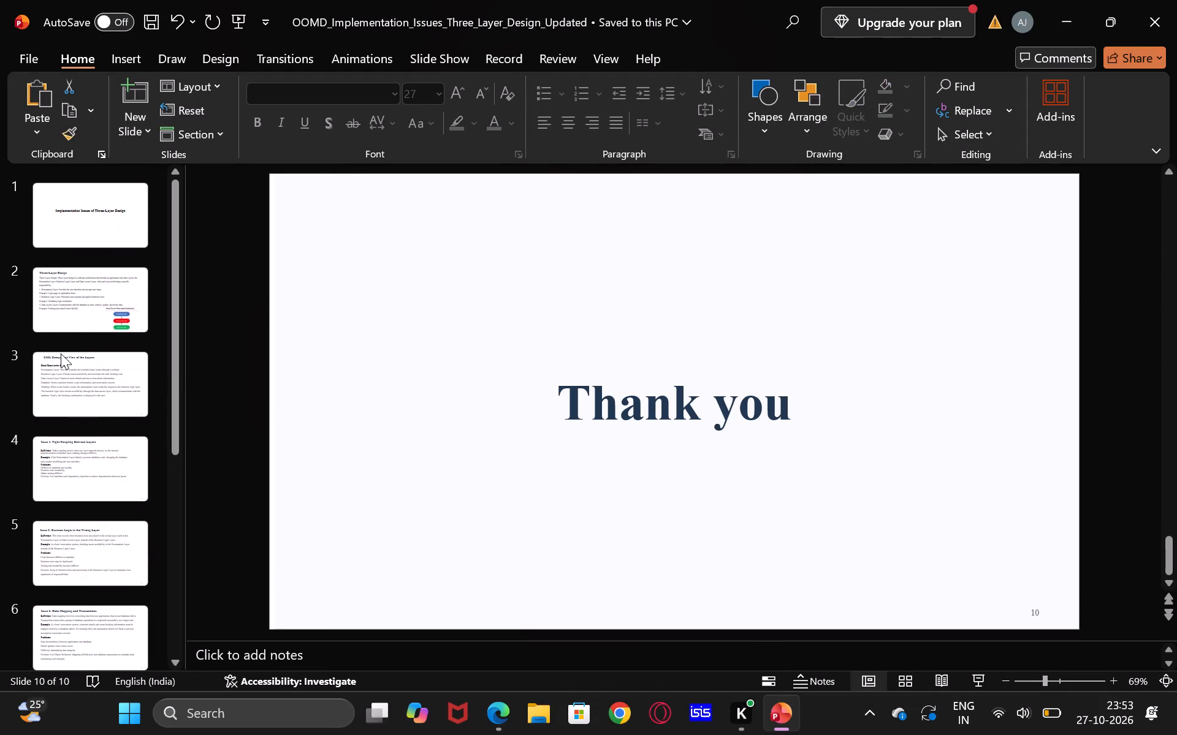
left_click(82, 206)
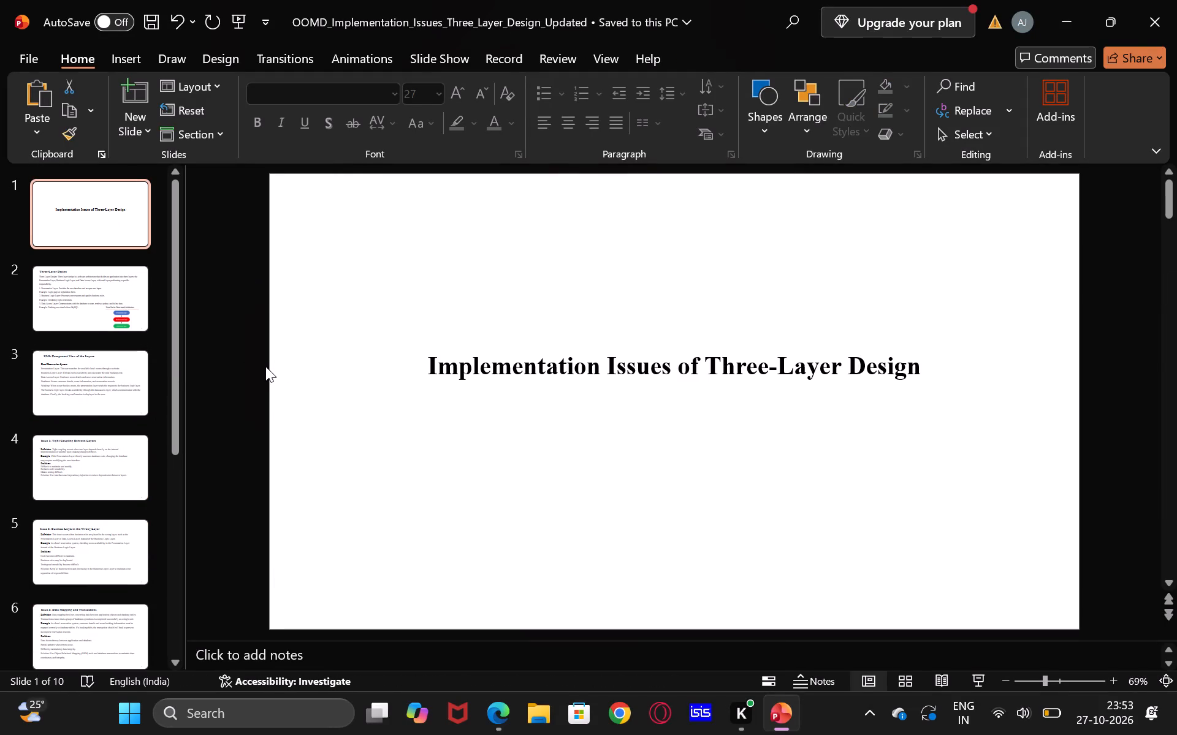
left_click(265, 366)
key("ctrl+s")
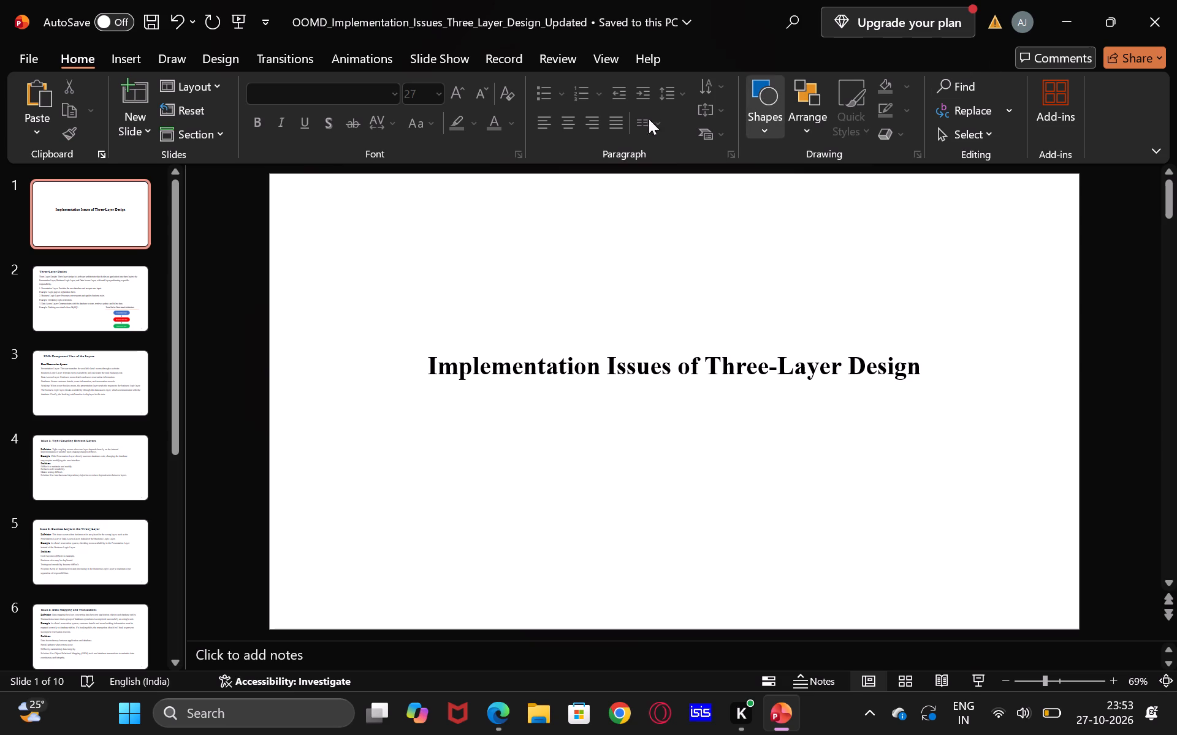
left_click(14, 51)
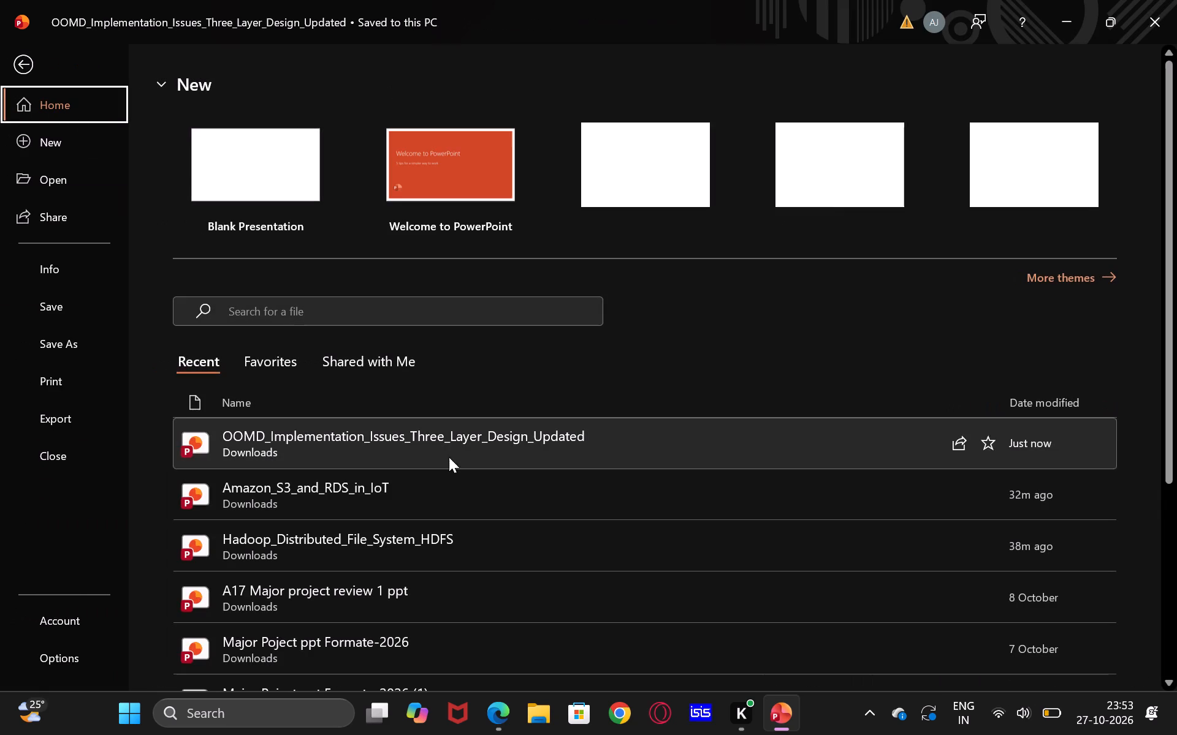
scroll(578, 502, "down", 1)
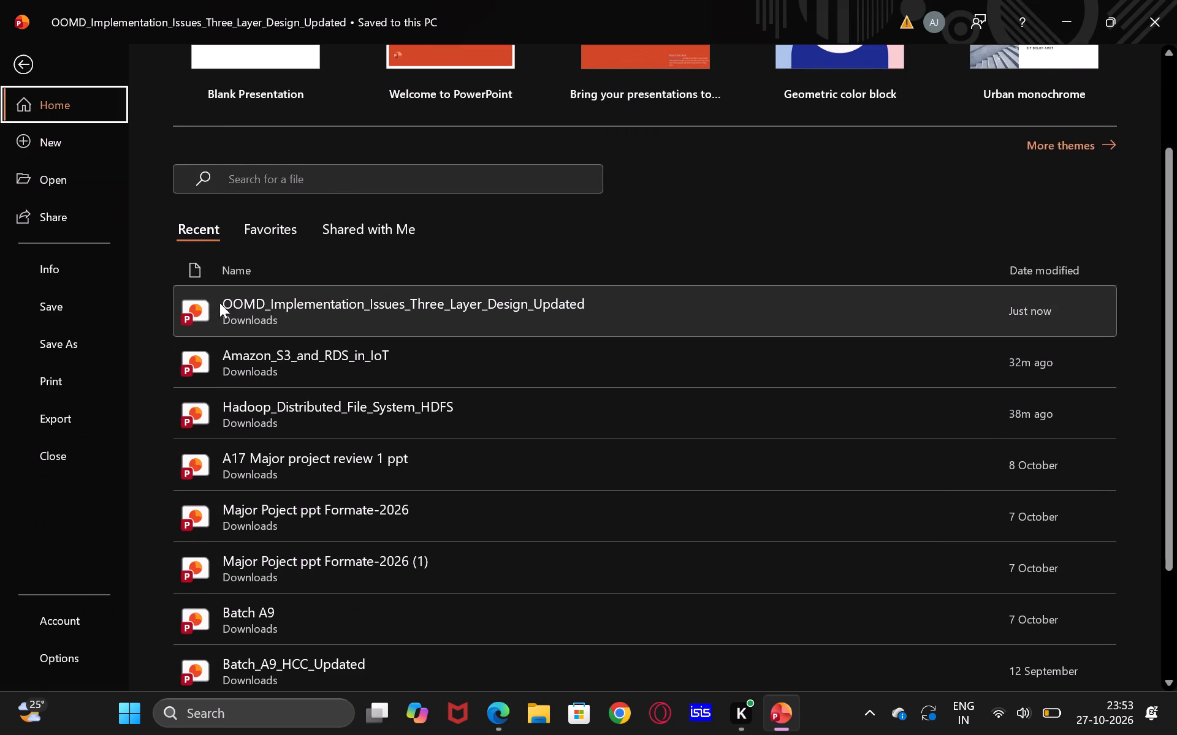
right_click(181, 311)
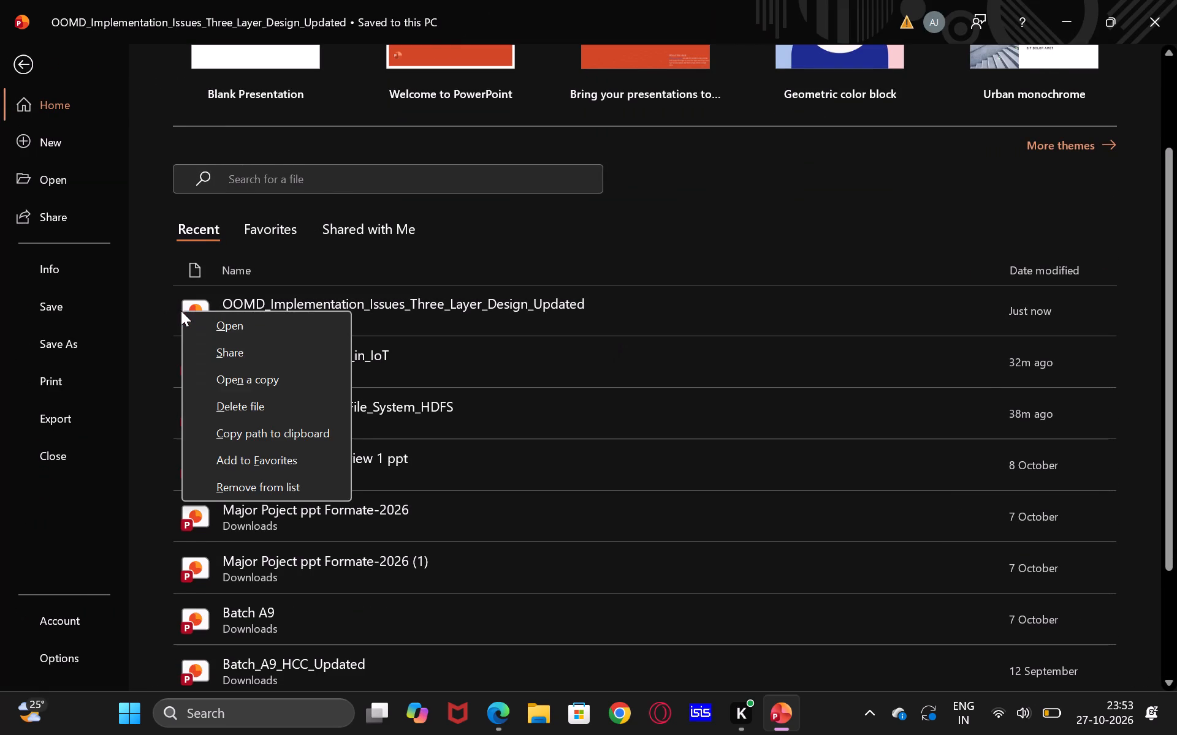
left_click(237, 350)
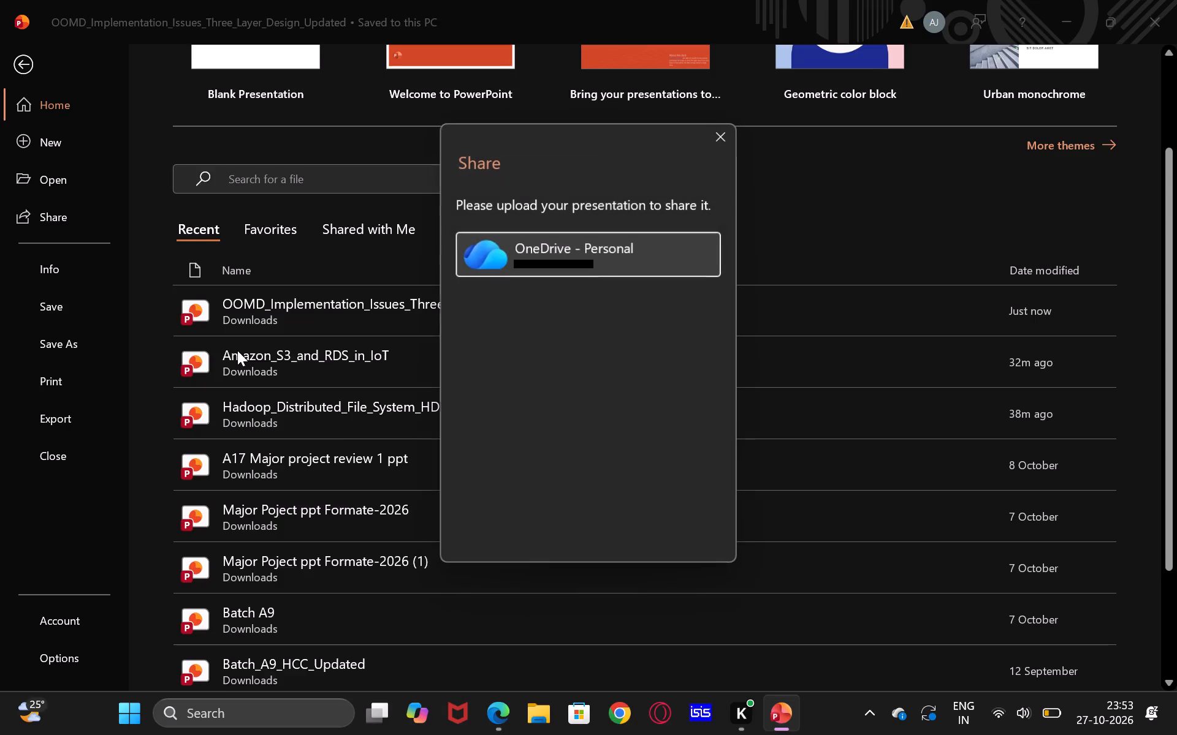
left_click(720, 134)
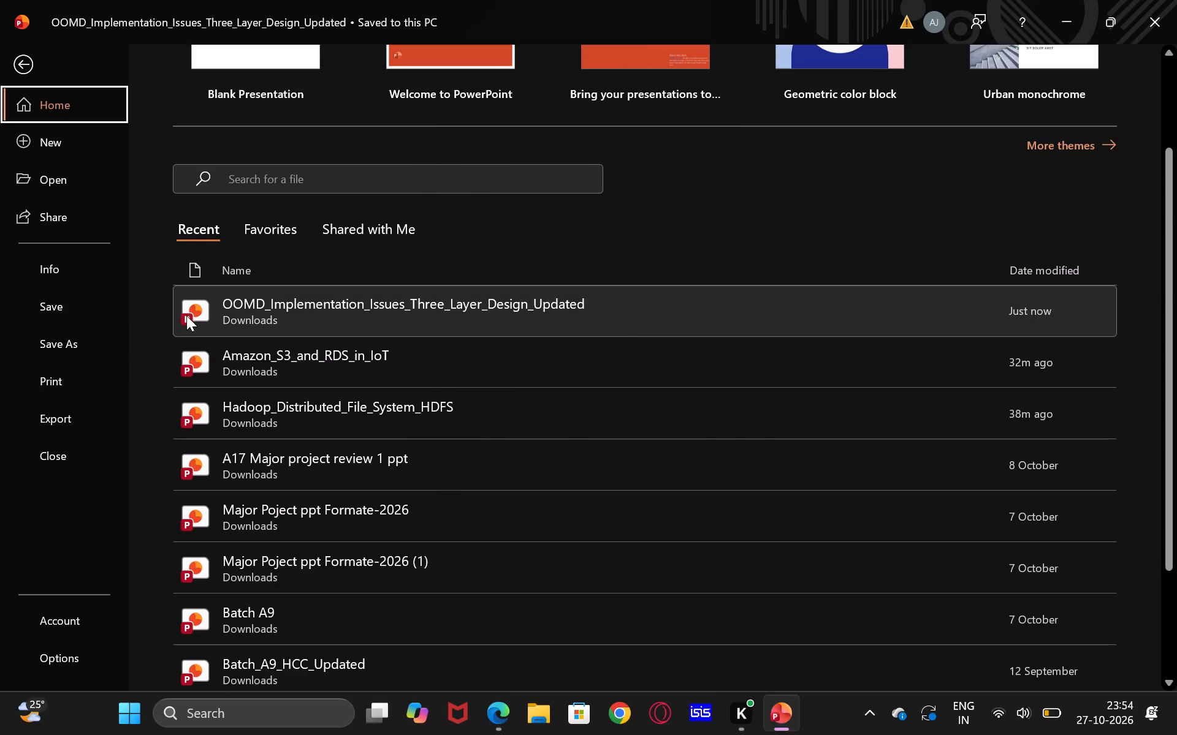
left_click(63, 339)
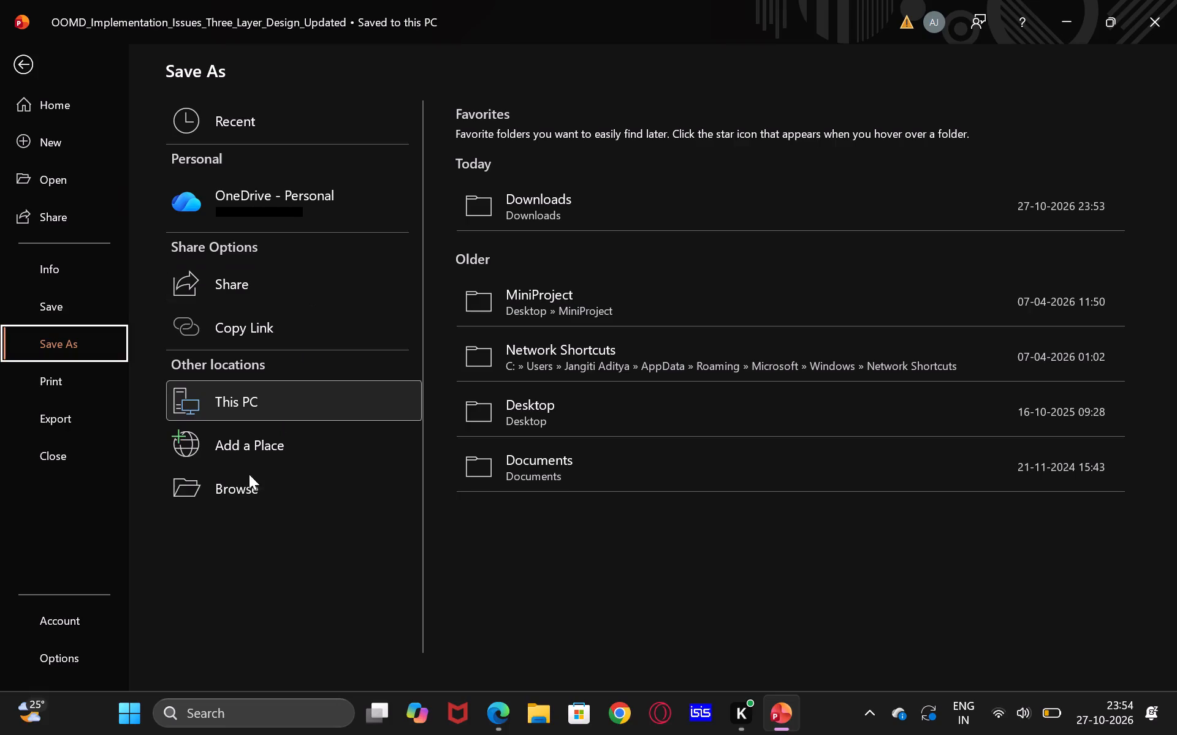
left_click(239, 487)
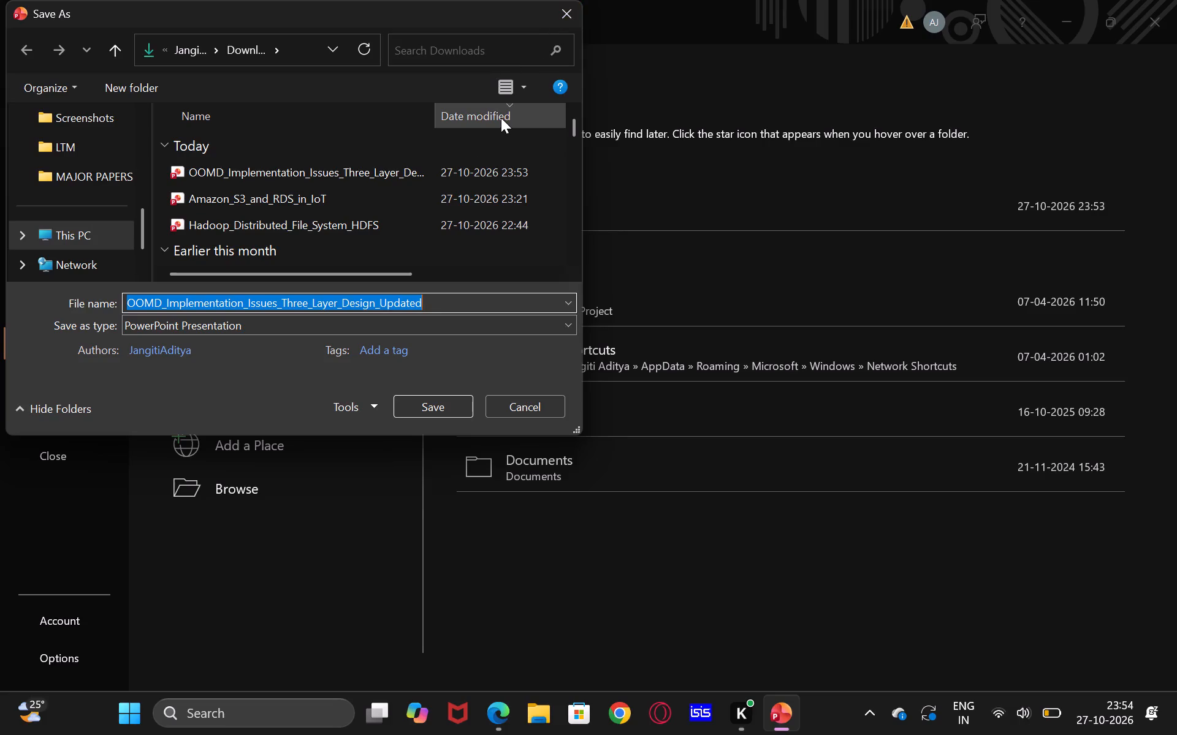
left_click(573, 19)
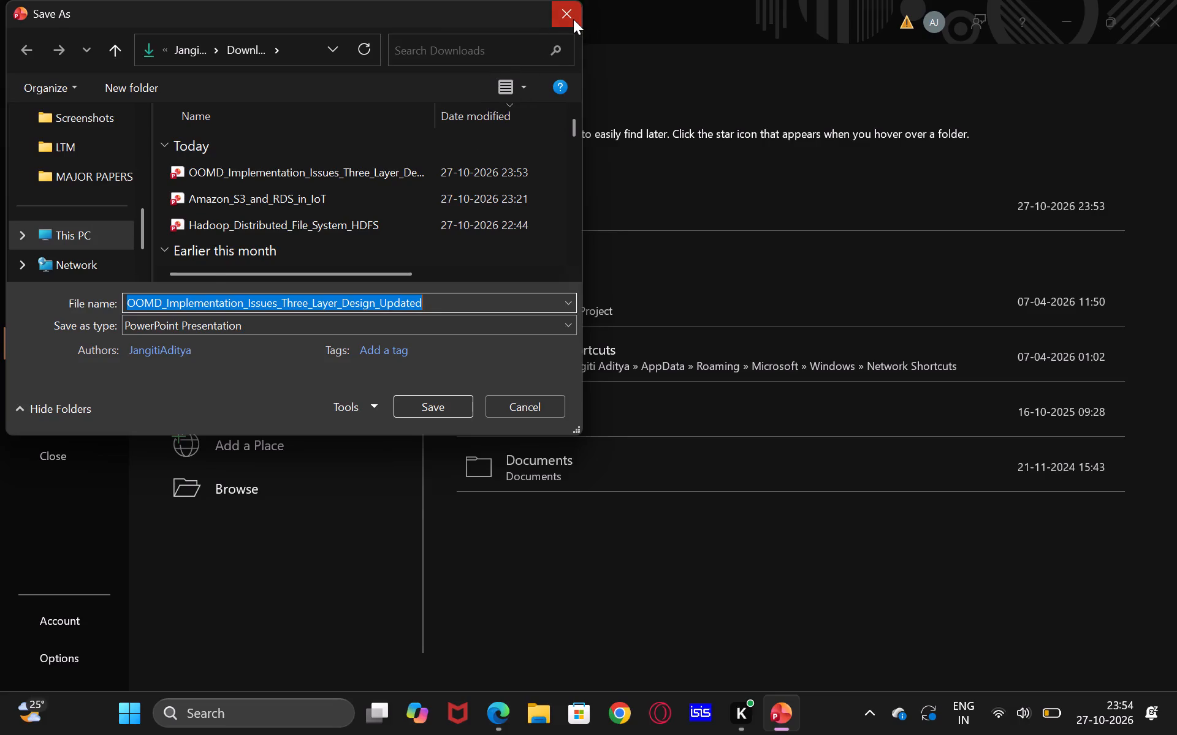
Close the finished presentation.
left_click(1161, 29)
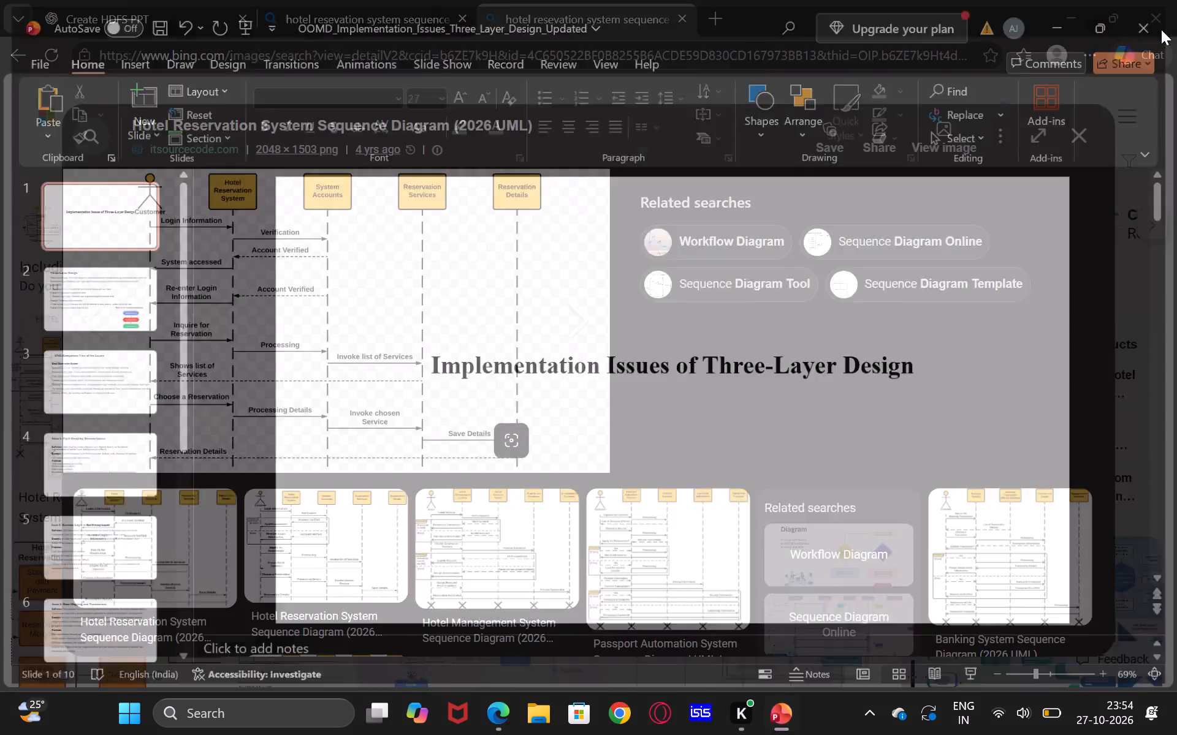
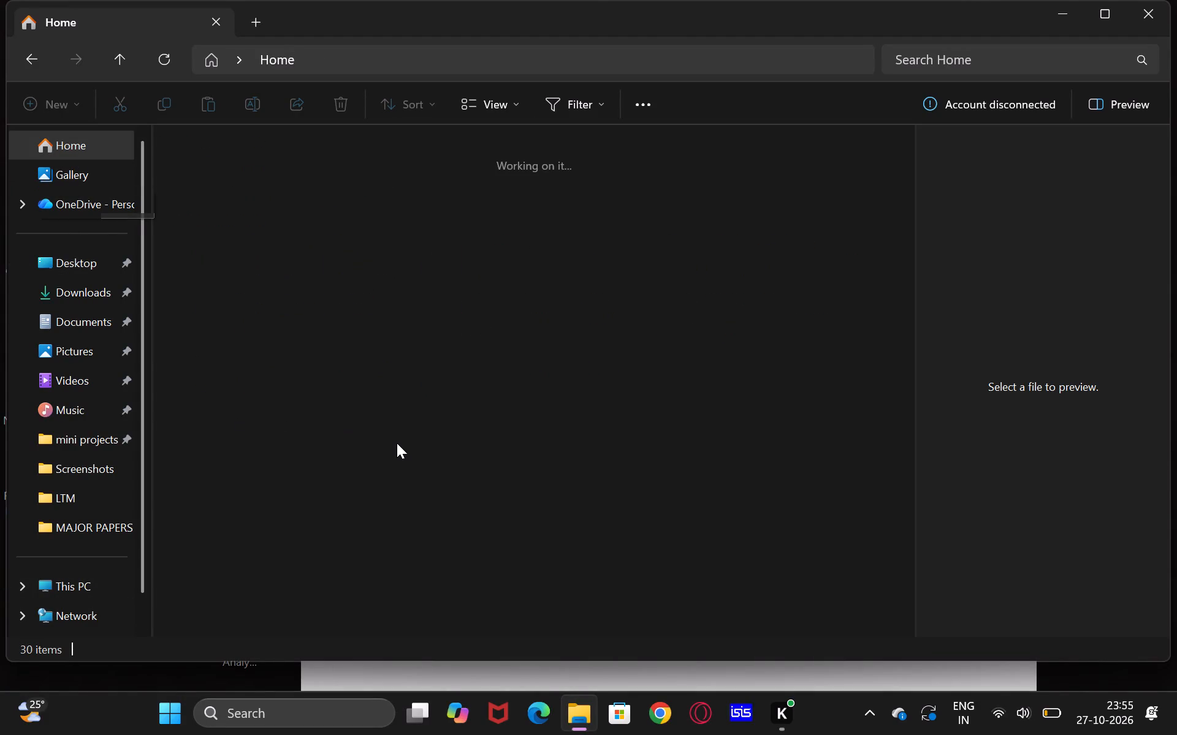
Reopen the recent OOMD_Implementation_Issues_Three_Layer_Design_Updated presentation to check its title slide, and close it again.
scroll(397, 443, "down", 3)
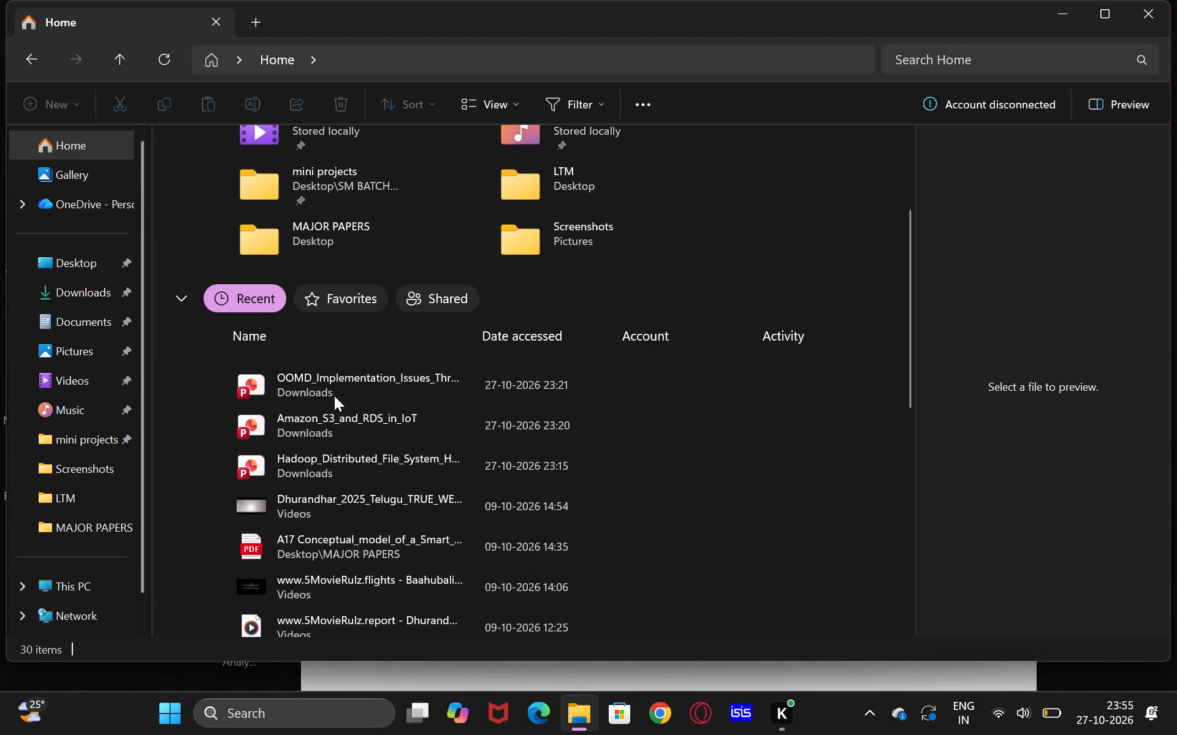
double_click(332, 390)
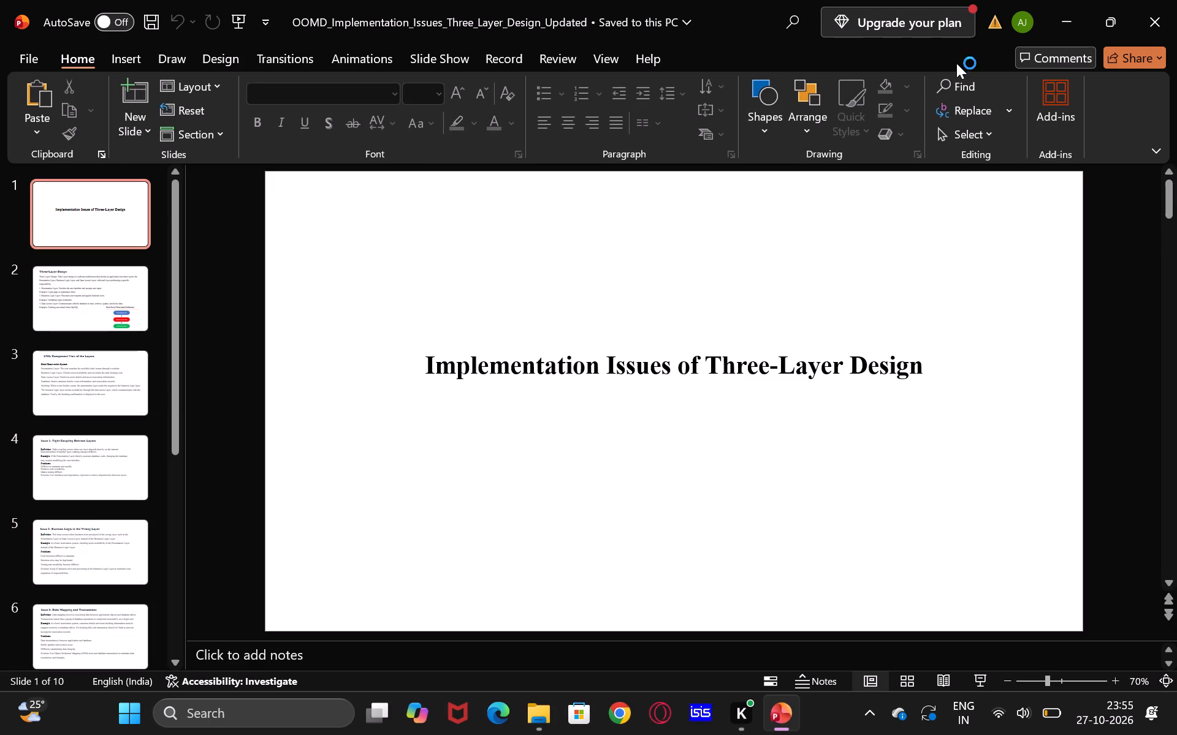
left_click(1140, 35)
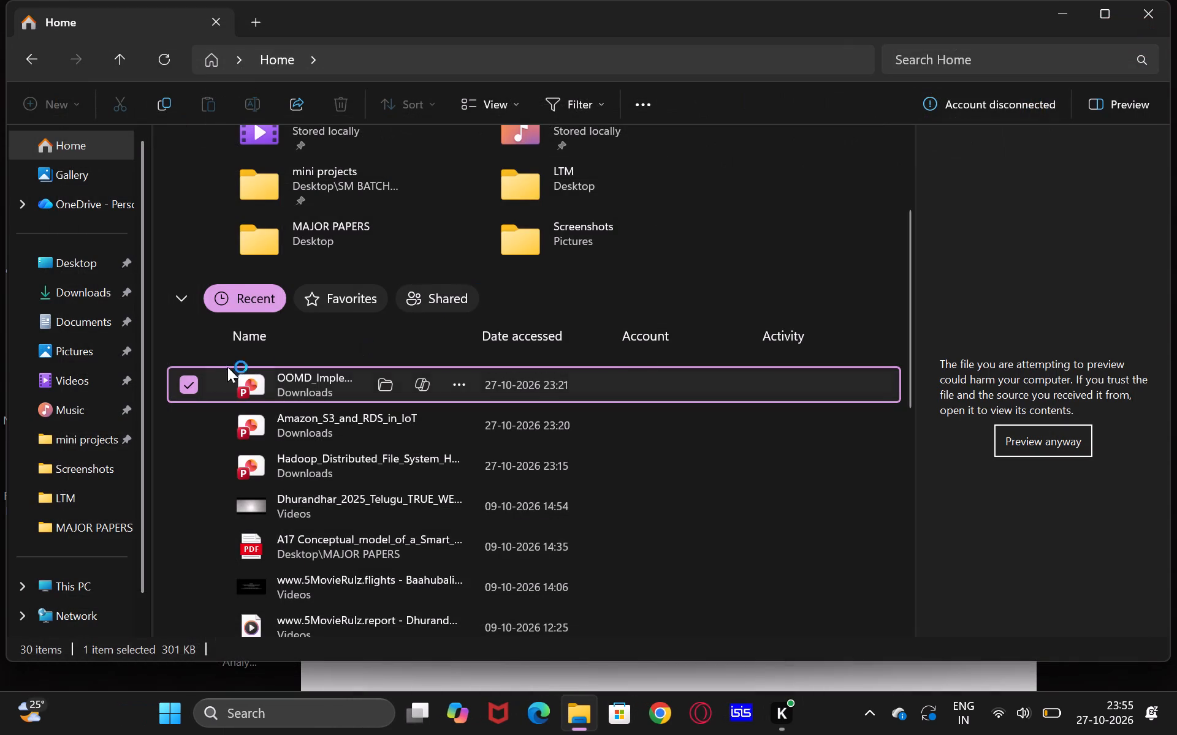
Add the Amazon_S3_and_RDS_in_IoT and Hadoop Distributed File System presentations to the selected OOMD file and copy all three.
left_click(185, 426)
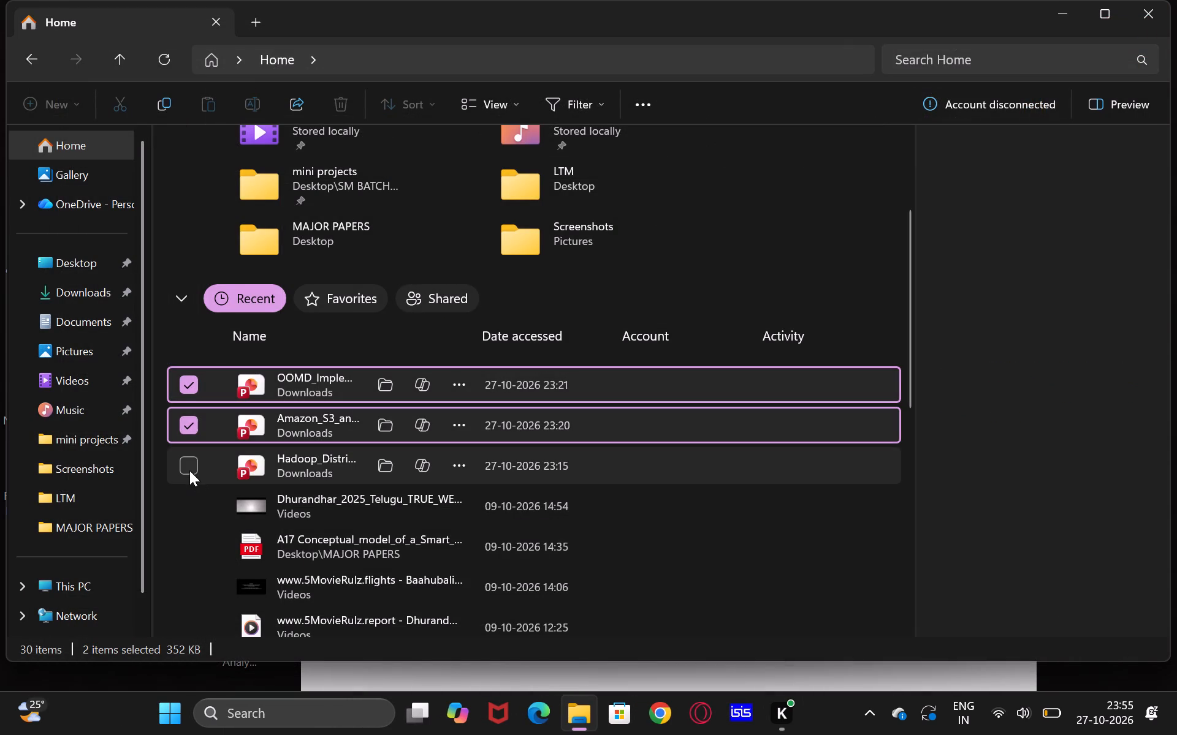
left_click(189, 468)
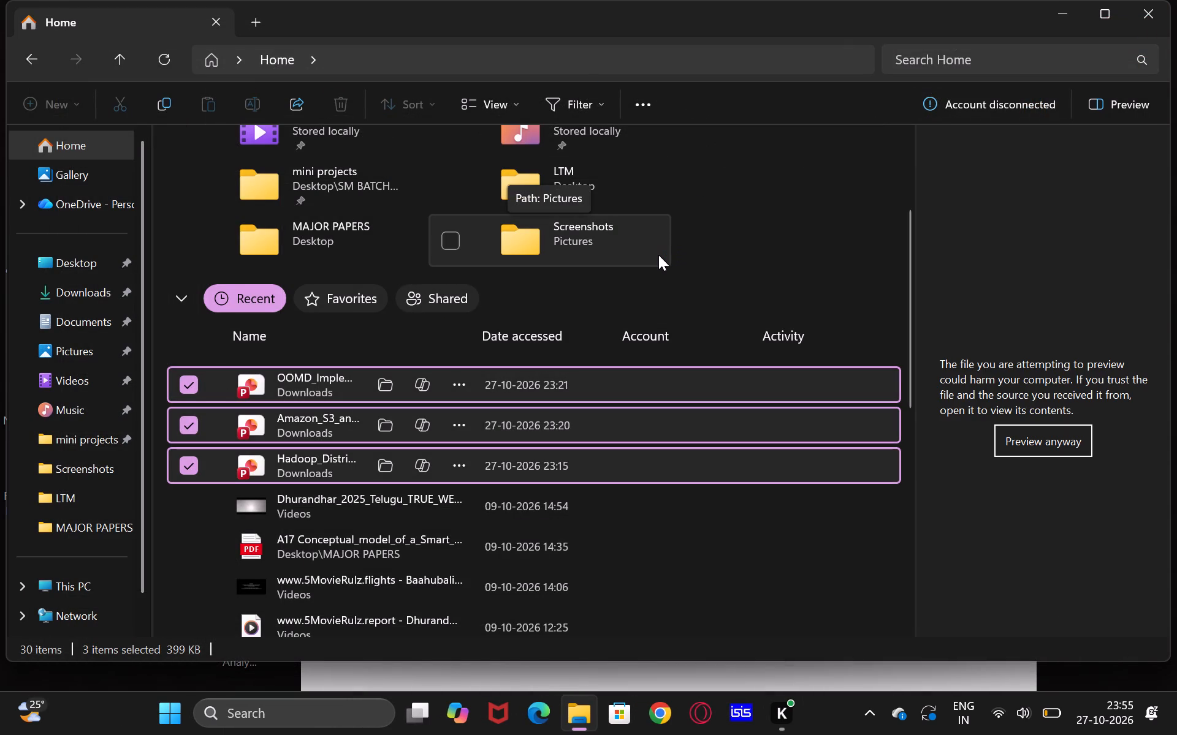
key("ctrl+c")
key("ctrl+c")
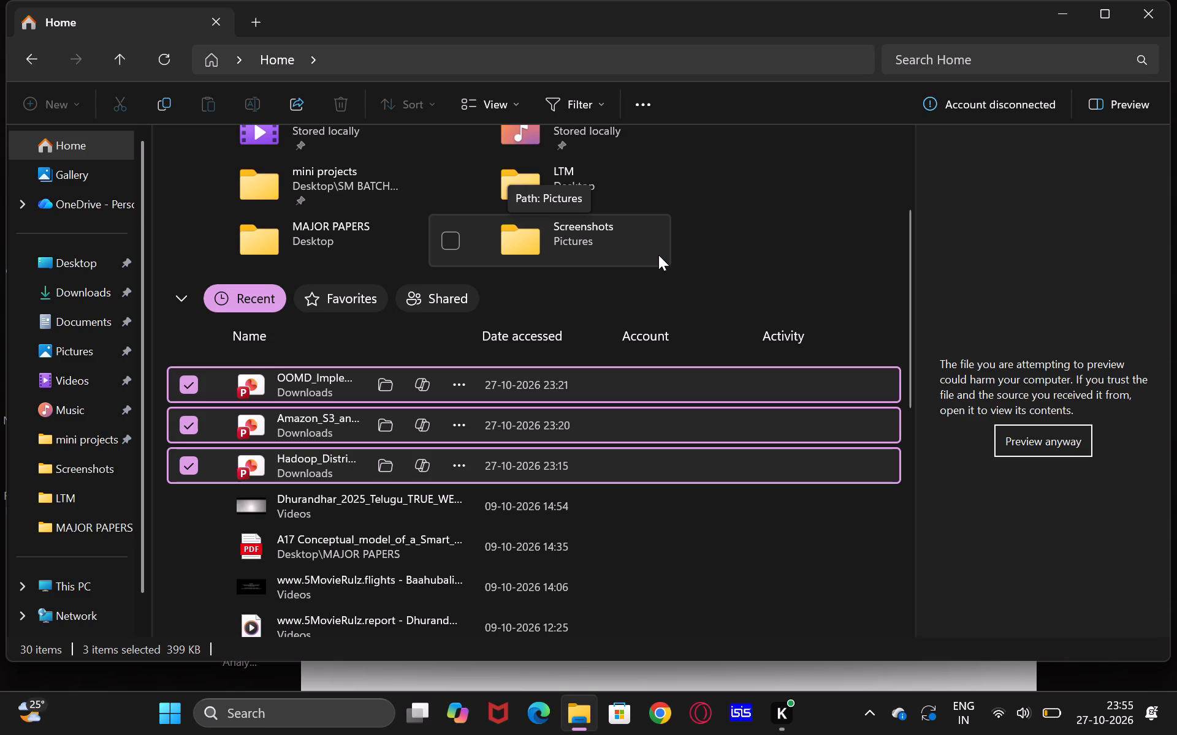
Switch to the Microsoft Edge browser.
left_click(527, 713)
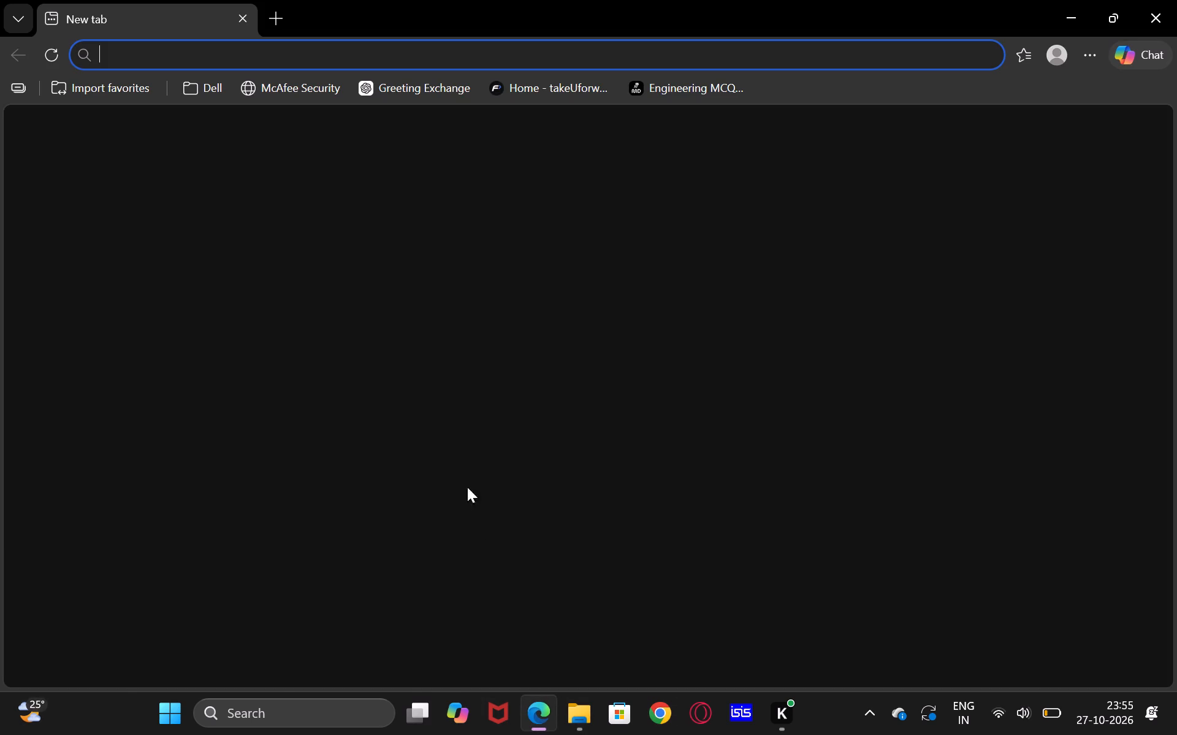
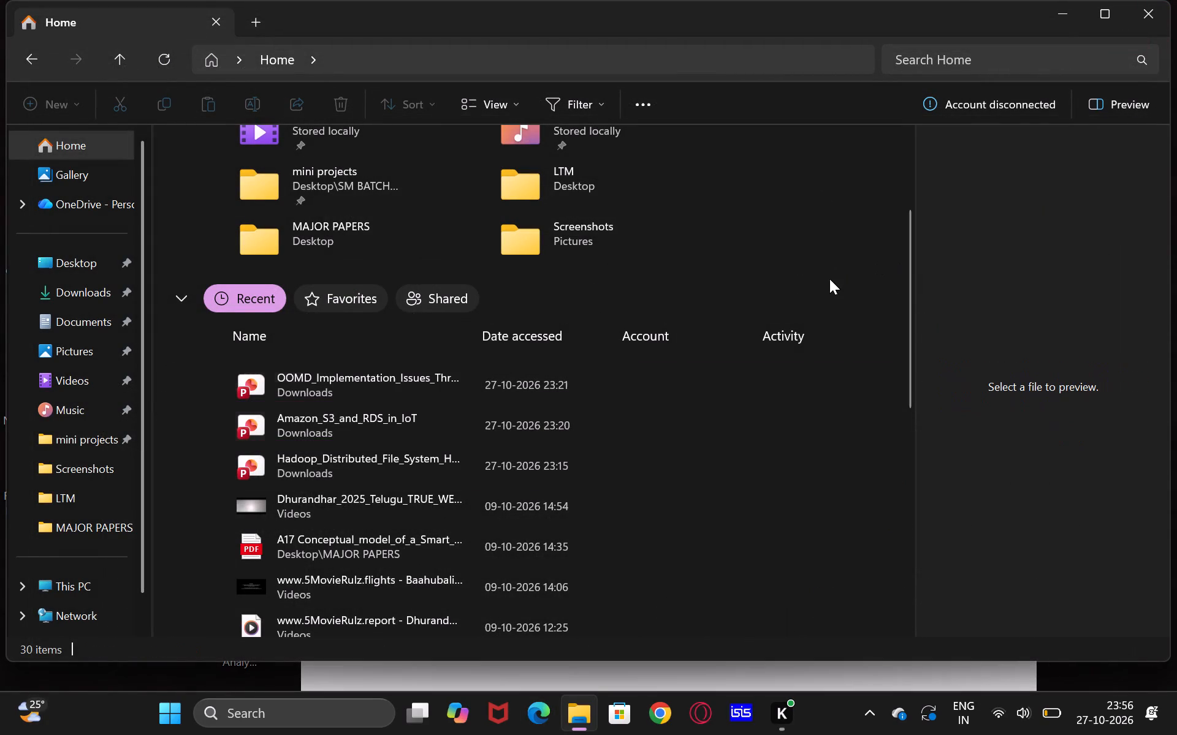
Close the File Explorer window showing the recent files.
left_click(1137, 18)
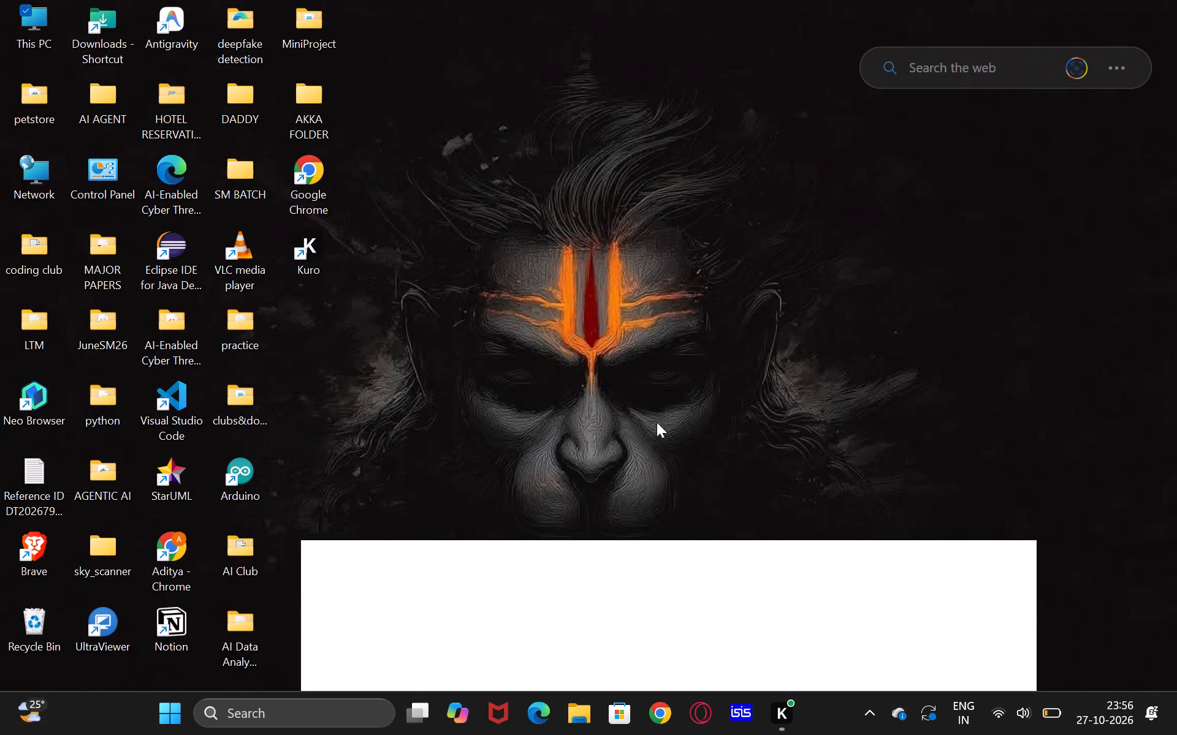